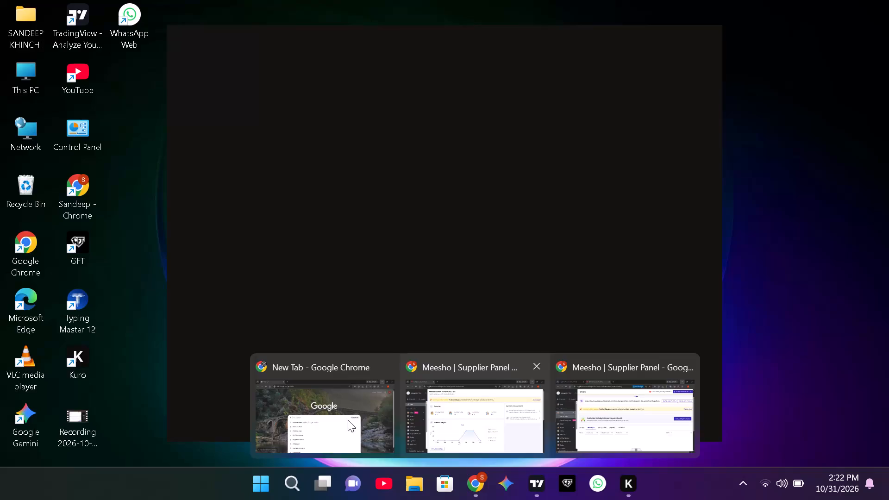
# Switch to the Chrome window showing the New Tab page and open the Google search box for a query.
pyautogui.click(325, 420)
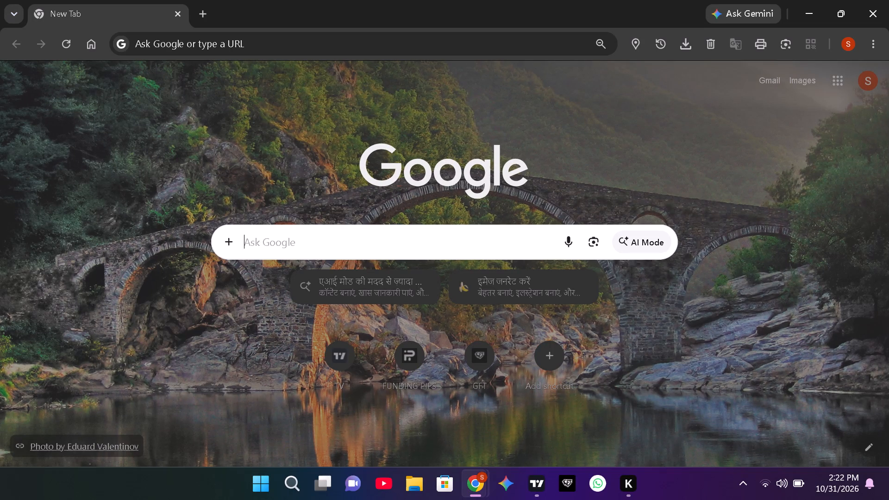
pyautogui.click(302, 246)
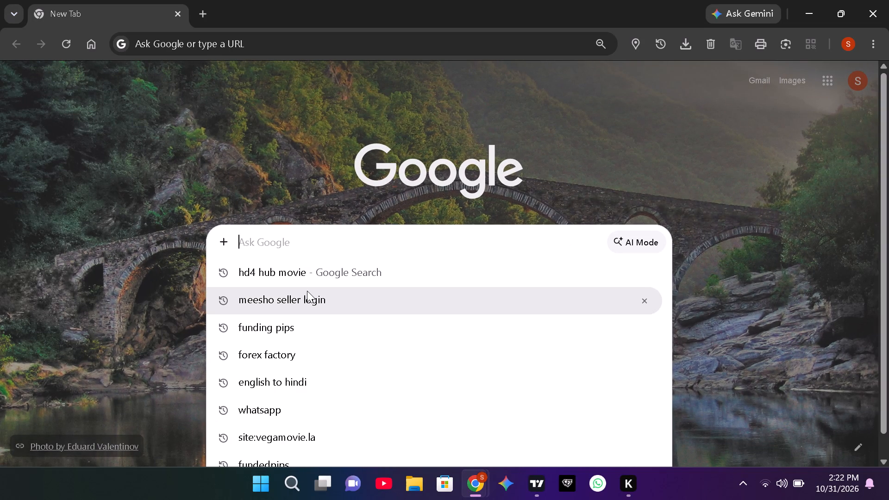
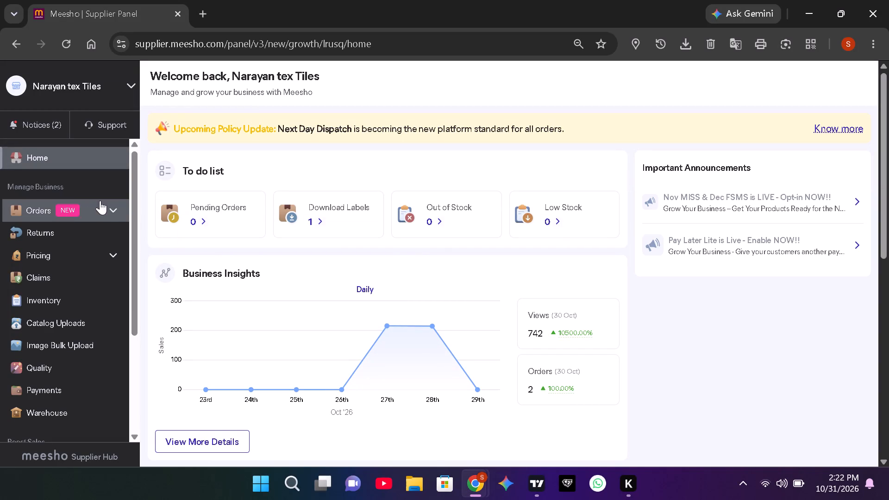
# Open the Inventory page and look through the list of active catalogs.
pyautogui.click(35, 304)
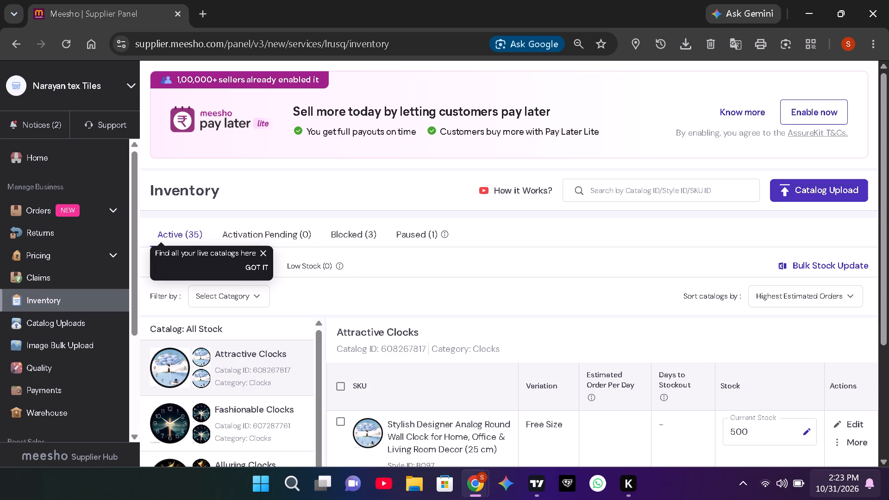
pyautogui.click(623, 499)
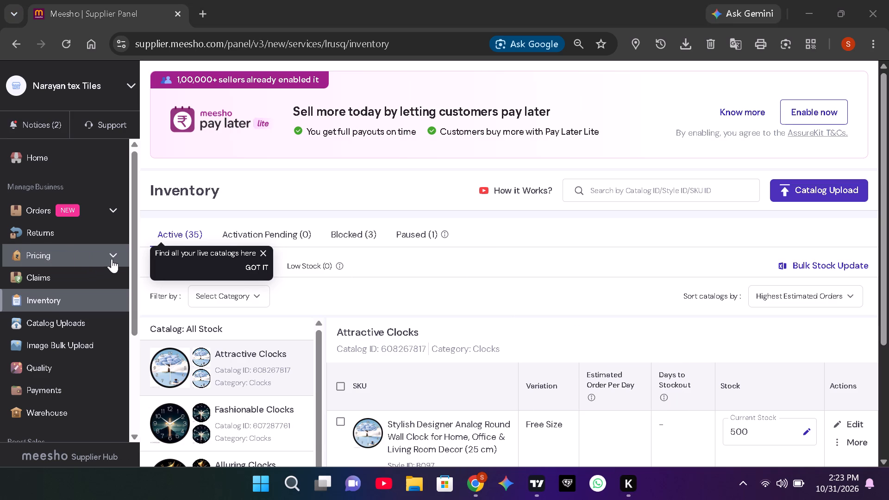
pyautogui.scroll(-7, 269, 390)
pyautogui.scroll(2, 264, 397)
pyautogui.scroll(-1, 264, 397)
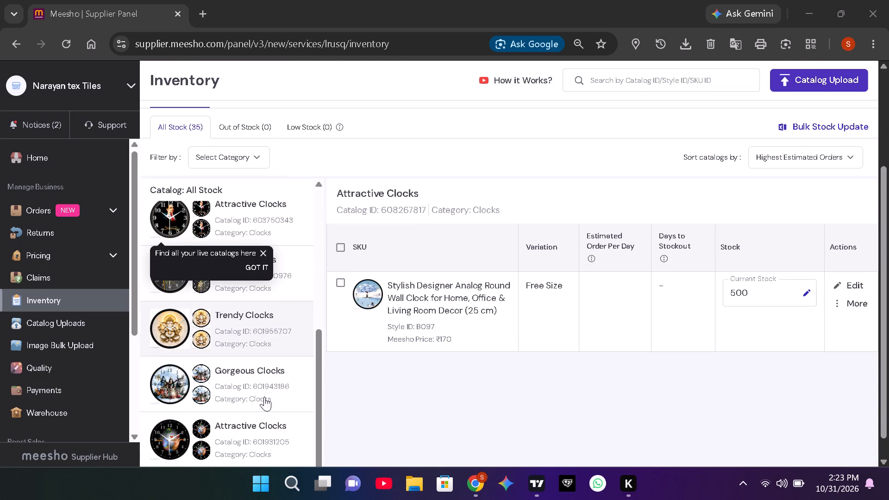
pyautogui.scroll(-8, 264, 397)
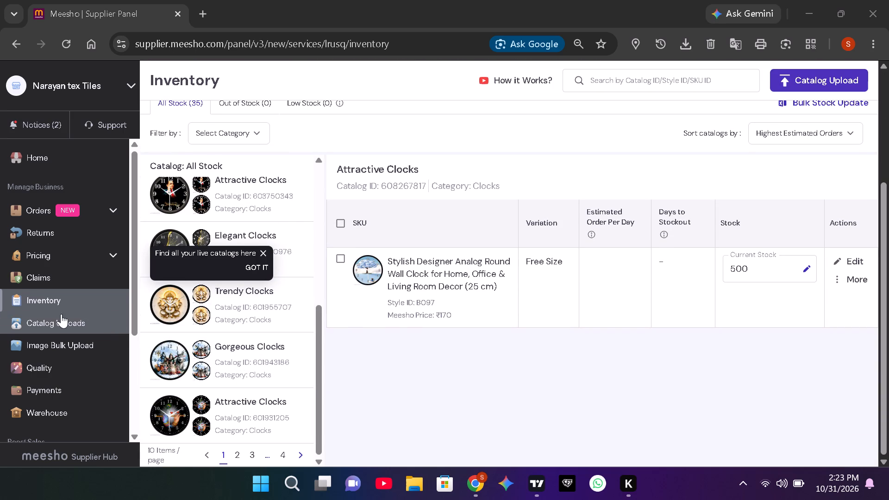
pyautogui.click(56, 301)
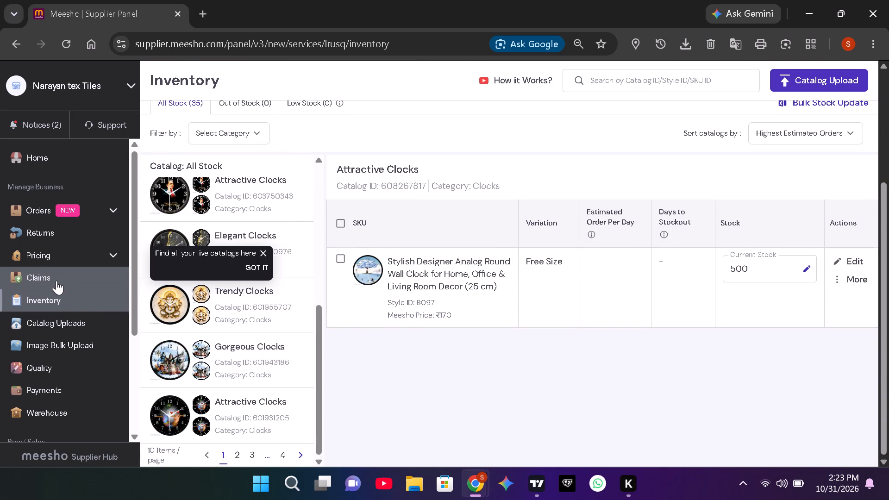
# Go to Catalog Uploads and start adding a single catalog.
pyautogui.click(56, 272)
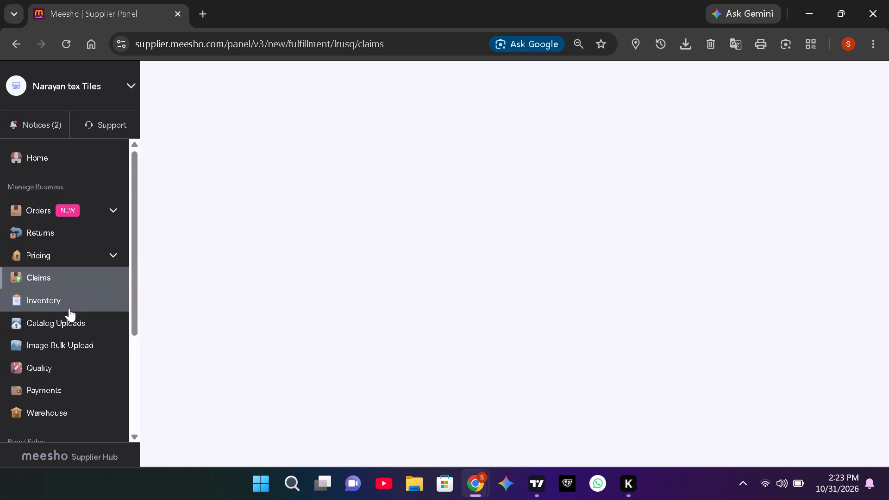
pyautogui.click(70, 318)
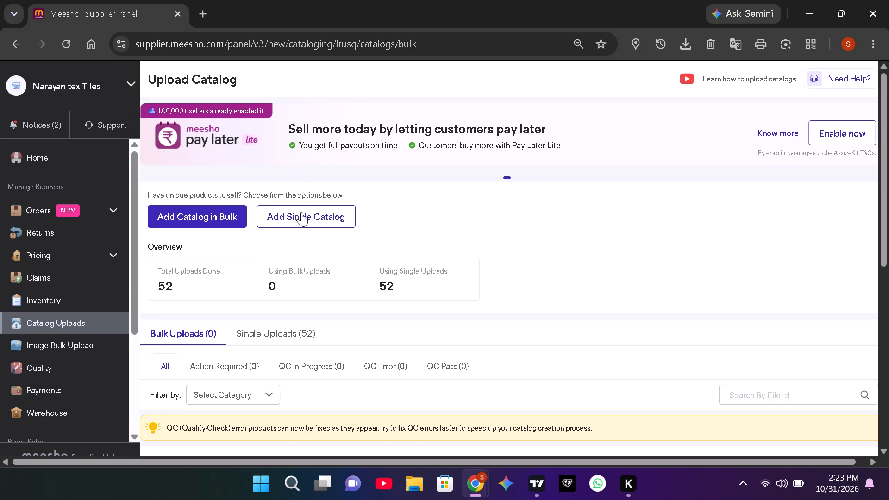
pyautogui.click(302, 217)
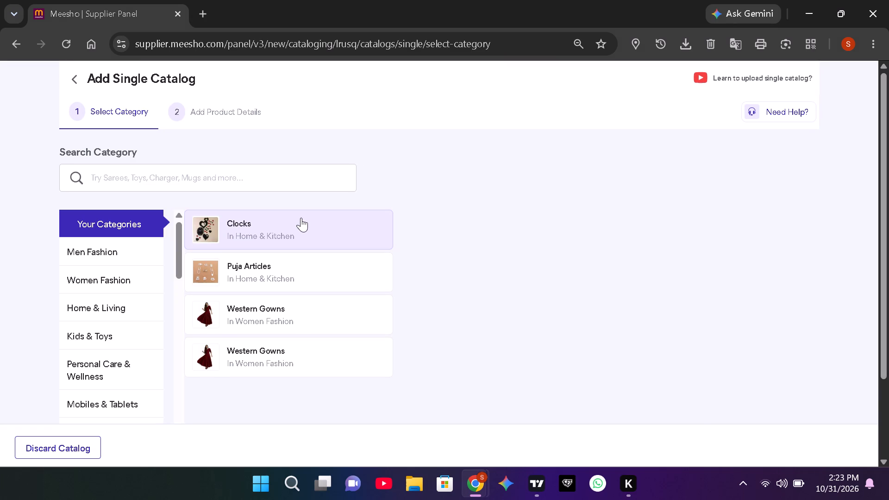
# Search the product categories for "cloc" and choose Clocks in Home & Kitchen.
pyautogui.press('c')
pyautogui.write('lo')
pyautogui.click(236, 179)
pyautogui.write('clo')
pyautogui.press('c')
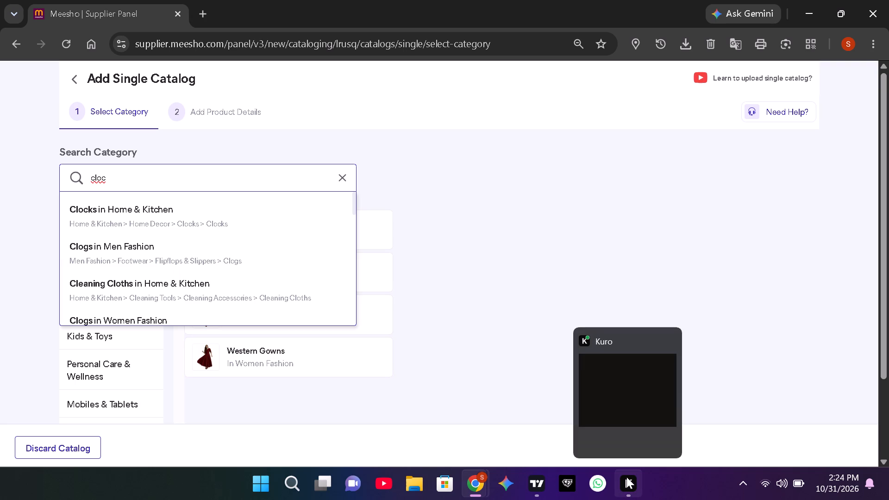
pyautogui.click(220, 215)
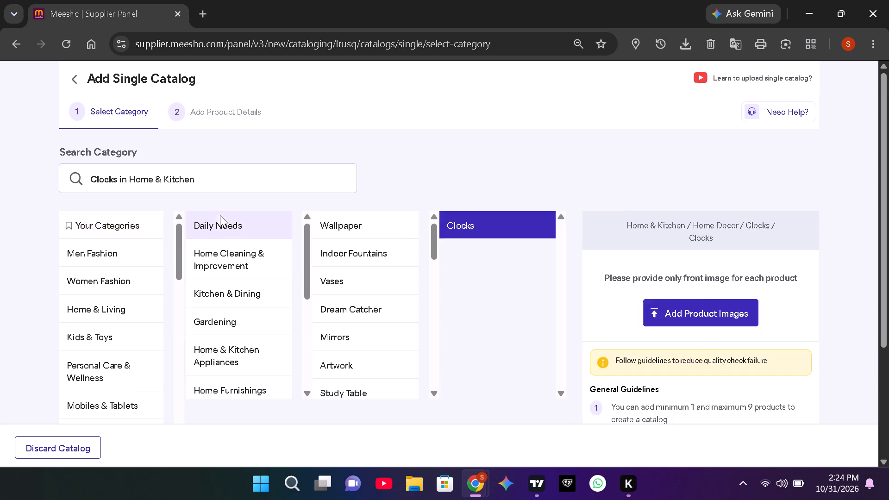
pyautogui.click(467, 224)
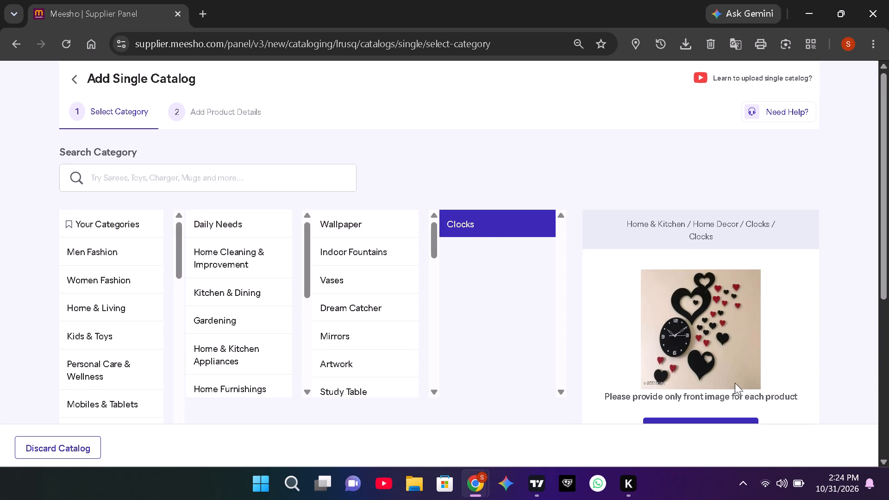
# Add the image B002-A from Pictures > New folder as the product's front image and continue to the product details.
pyautogui.scroll(-2, 728, 400)
pyautogui.click(707, 295)
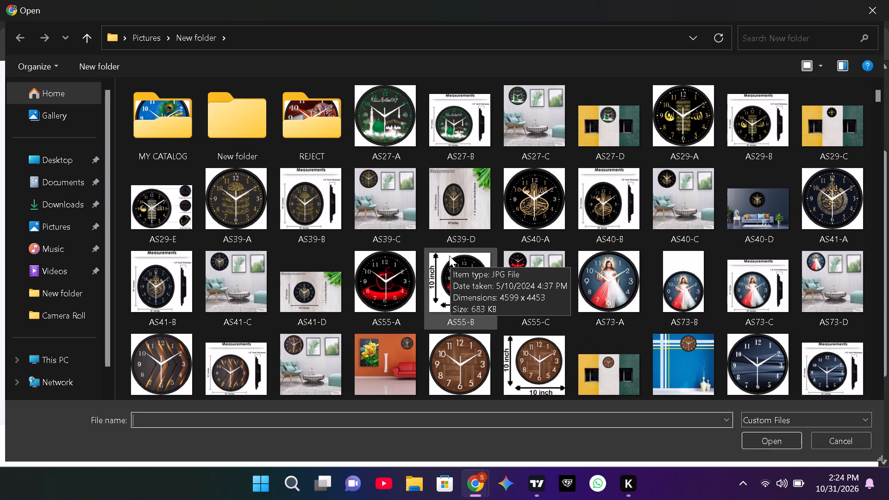
pyautogui.scroll(-1, 449, 256)
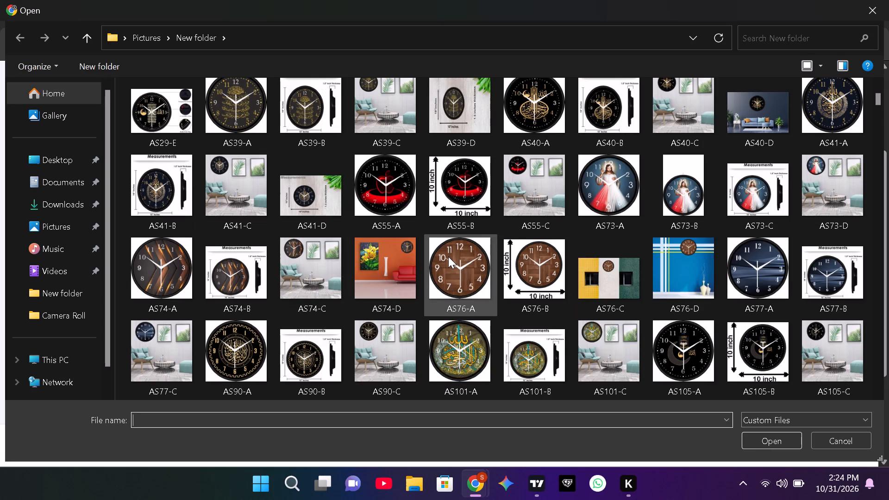
pyautogui.scroll(-2, 448, 256)
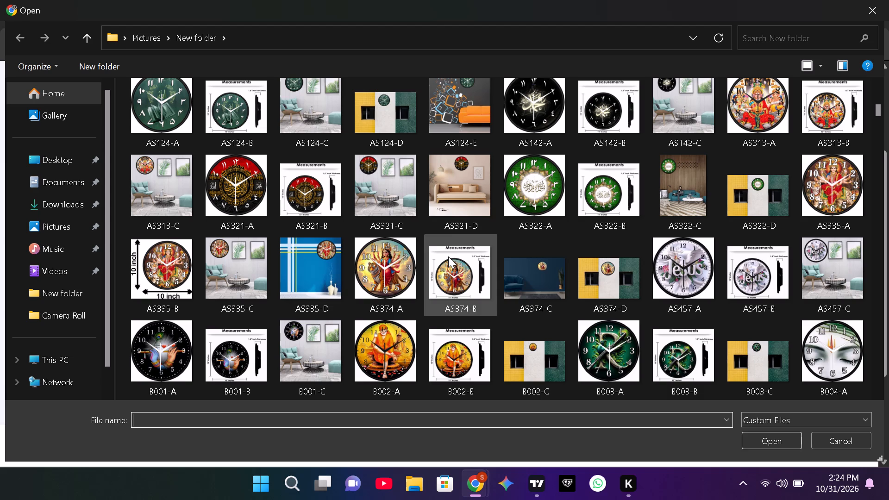
pyautogui.scroll(-1, 418, 269)
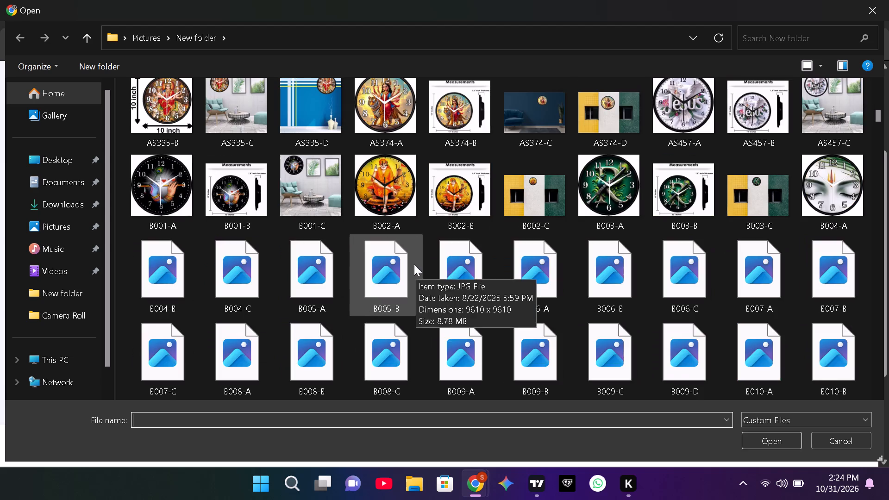
pyautogui.click(377, 175)
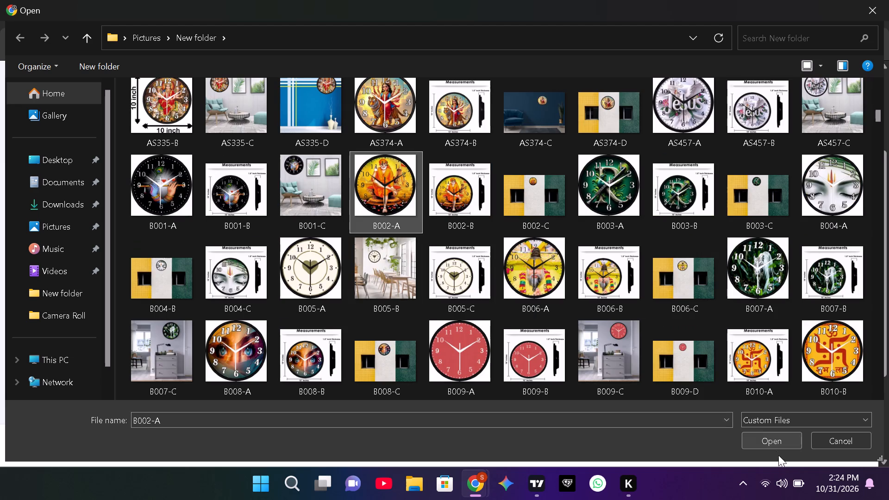
pyautogui.click(774, 444)
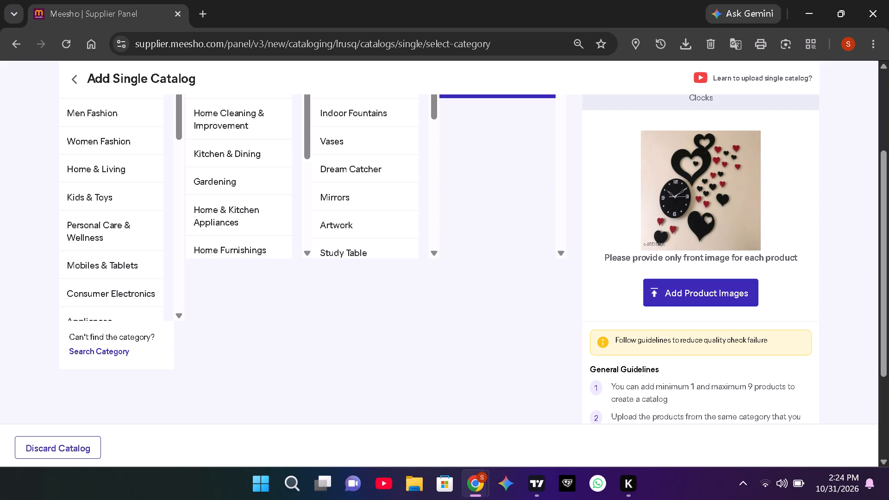
pyautogui.click(635, 419)
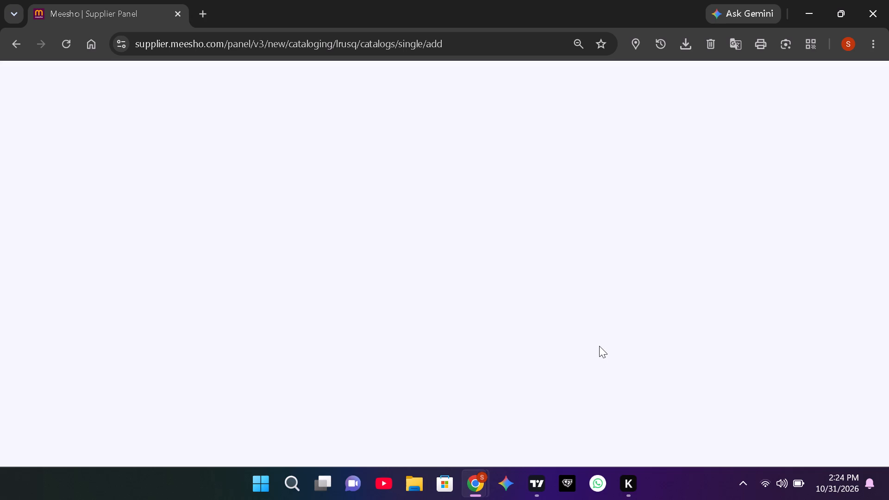
# Set the HSN code to 910310 and the net weight to 200 grams.
pyautogui.click(214, 340)
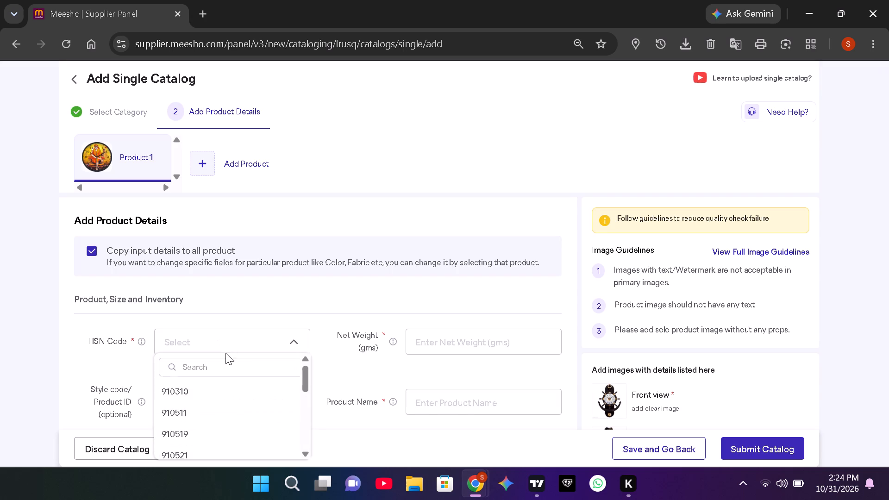
pyautogui.click(201, 387)
pyautogui.click(436, 338)
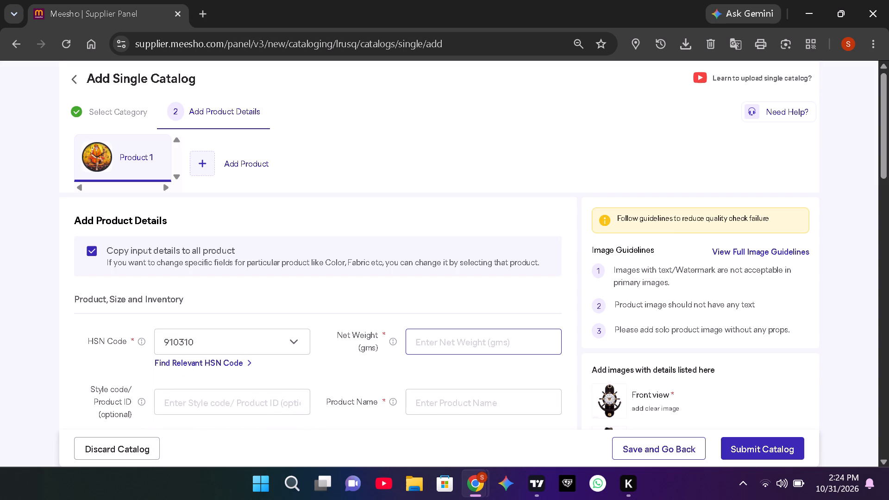
pyautogui.press('2')
pyautogui.write('00')
# Open the Style code/Product ID field for entry.
pyautogui.scroll(-3, 354, 52)
pyautogui.scroll(-2, 326, 204)
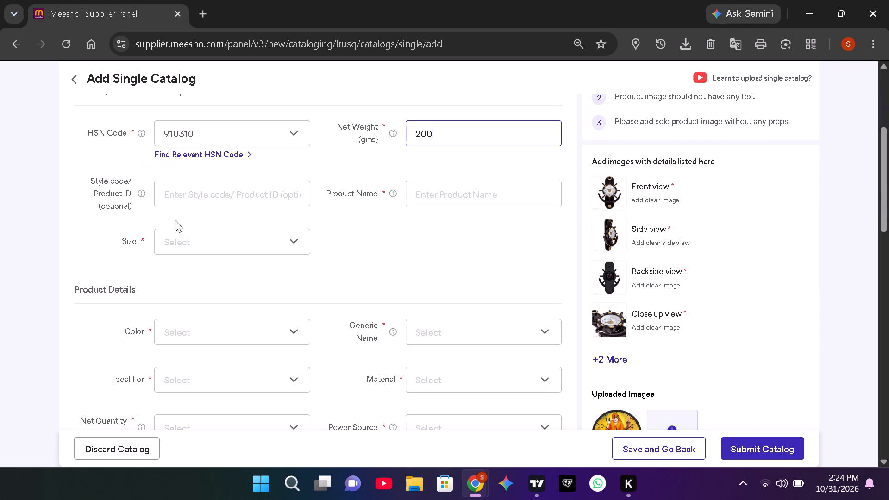
pyautogui.click(201, 193)
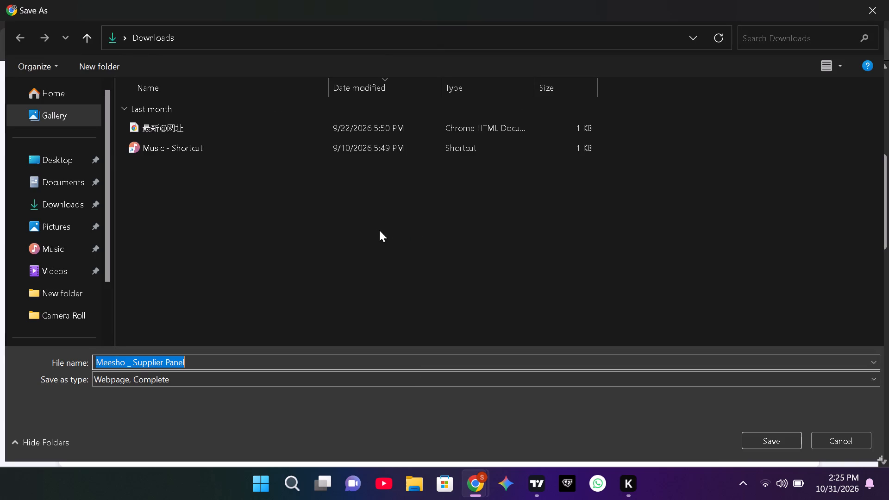
# Dismiss the Save As dialog without saving the webpage.
pyautogui.moveTo(849, 19); pyautogui.dragTo(867, 8, button='right')
pyautogui.click(870, 7)
pyautogui.rightClick(870, 7)
pyautogui.moveTo(870, 7); pyautogui.dragTo(865, 9, button='right')
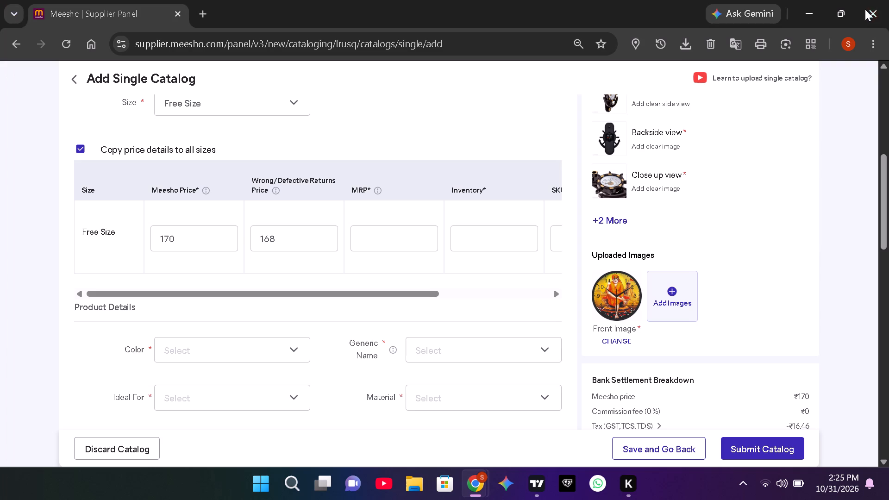
pyautogui.moveTo(865, 9); pyautogui.dragTo(833, 22, button='right')
pyautogui.moveTo(774, 35); pyautogui.dragTo(756, 39, button='right')
# Enter an MRP of 699 and an inventory of 500 for the Free Size row.
pyautogui.click(383, 238)
pyautogui.write('699')
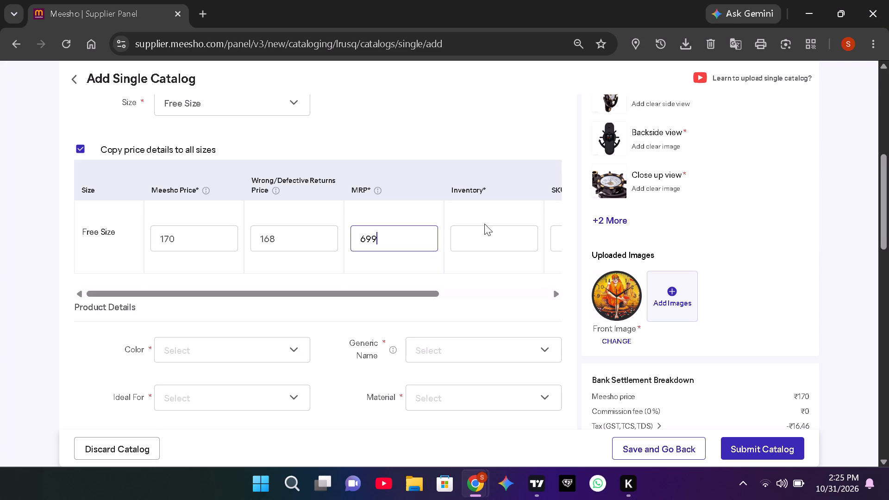
pyautogui.click(485, 235)
pyautogui.press('5')
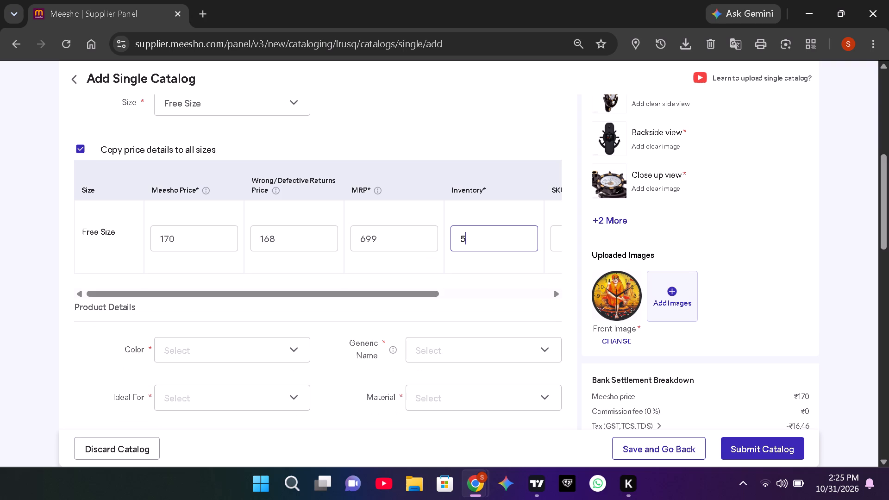
pyautogui.write('00')
# Set the product's color to Black and its generic name to Clocks.
pyautogui.scroll(-2, 288, 171)
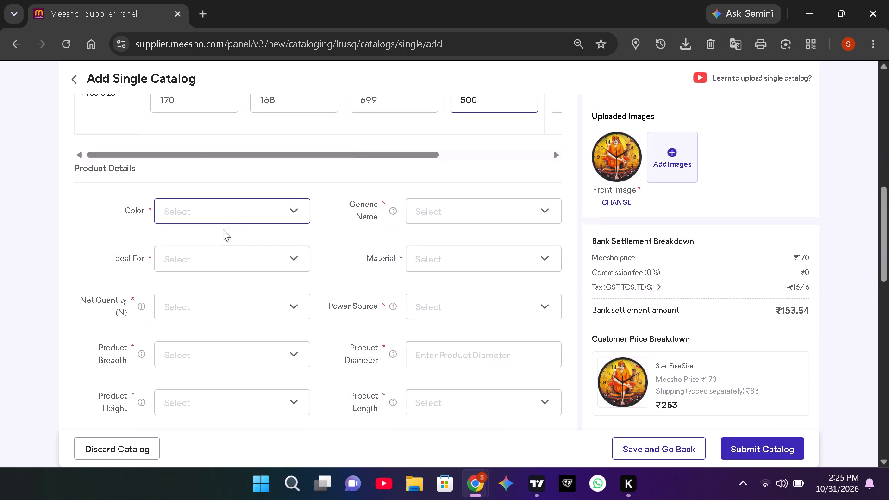
pyautogui.scroll(-1, 223, 229)
pyautogui.click(294, 136)
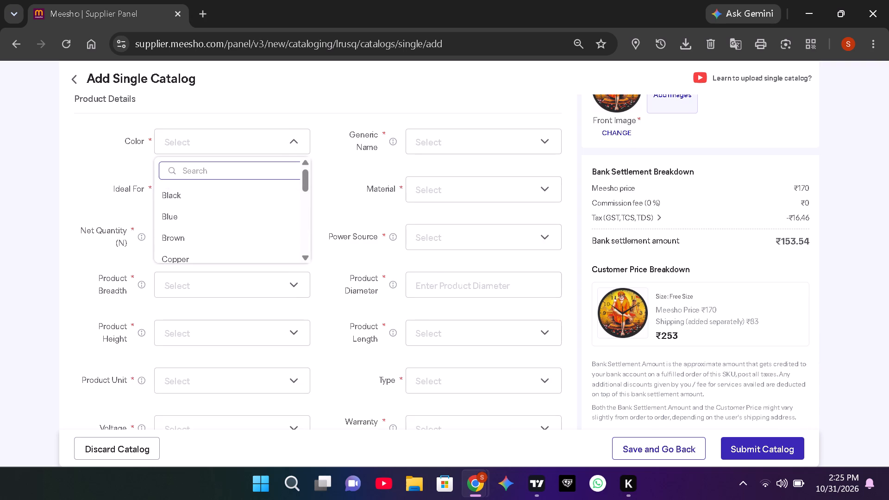
pyautogui.moveTo(227, 191); pyautogui.dragTo(232, 191)
pyautogui.click(463, 137)
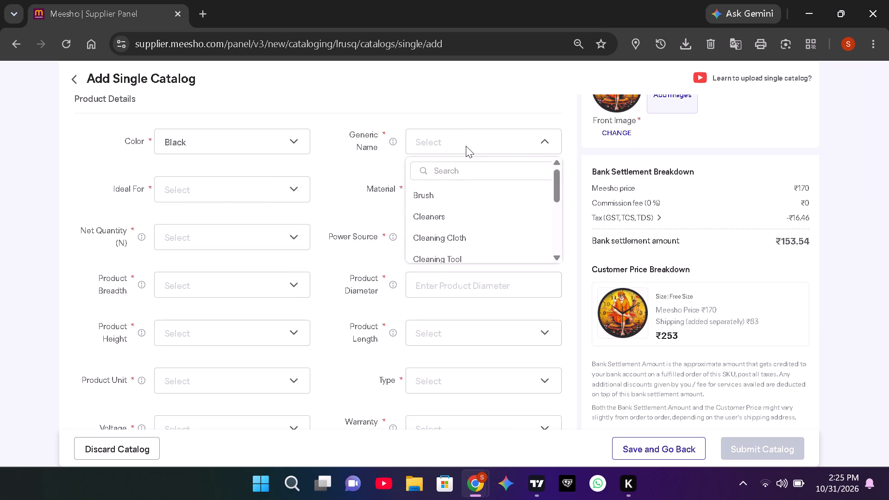
pyautogui.scroll(-1, 470, 216)
pyautogui.click(464, 215)
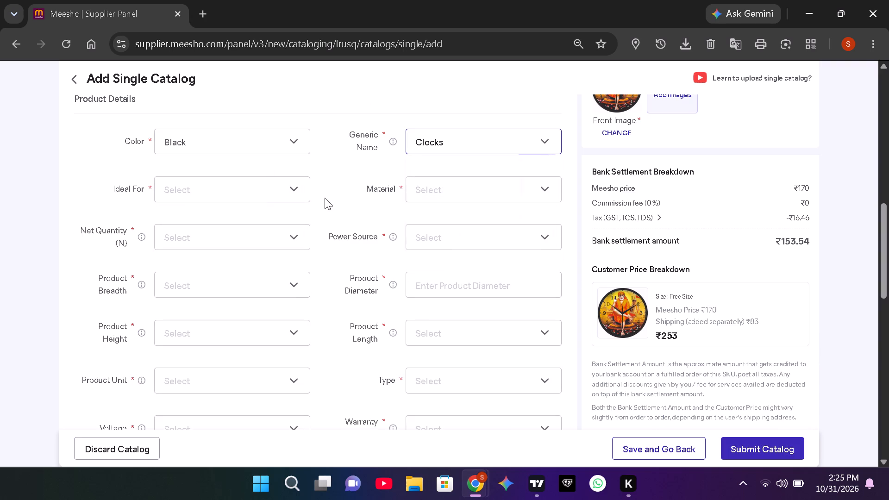
# Set Ideal For to All Purpose, the material to Plastic and the net quantity to 1.
pyautogui.click(257, 188)
pyautogui.click(235, 238)
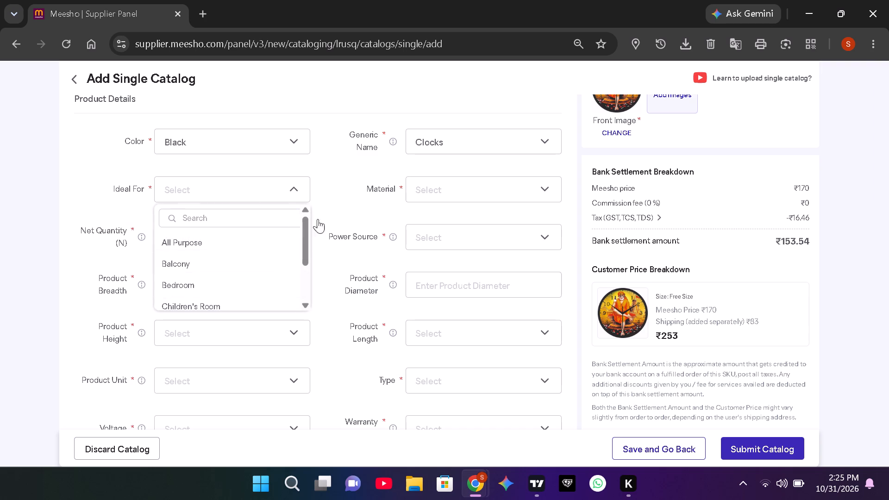
pyautogui.click(449, 188)
pyautogui.moveTo(454, 278); pyautogui.dragTo(436, 276)
pyautogui.click(211, 236)
pyautogui.moveTo(210, 290); pyautogui.dragTo(215, 289)
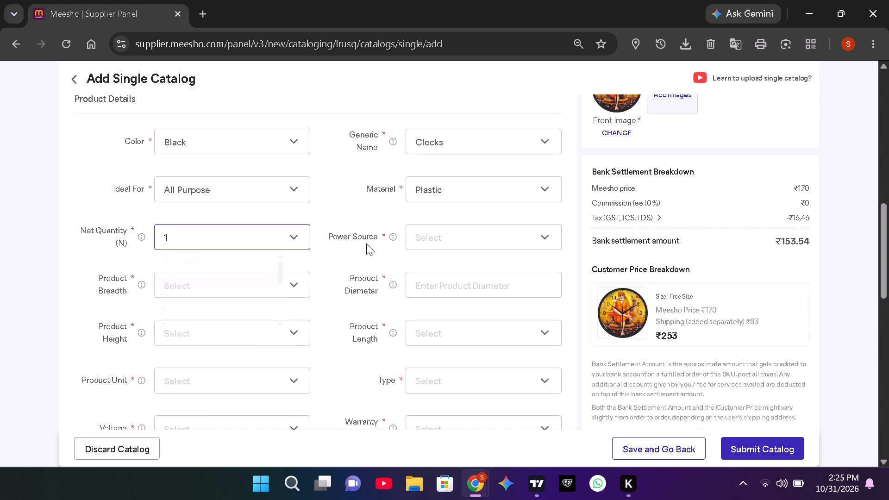
# Set the power source to Battery Powered.
pyautogui.click(441, 237)
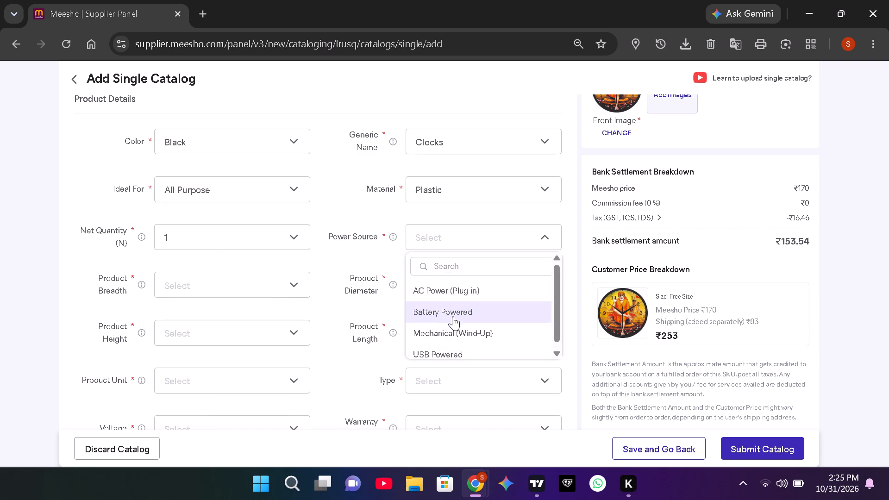
pyautogui.click(453, 308)
# Set the product dimensions to breadth 1.5, diameter 25CM, height 10 and length 10, with Inch as the product unit.
pyautogui.click(243, 293)
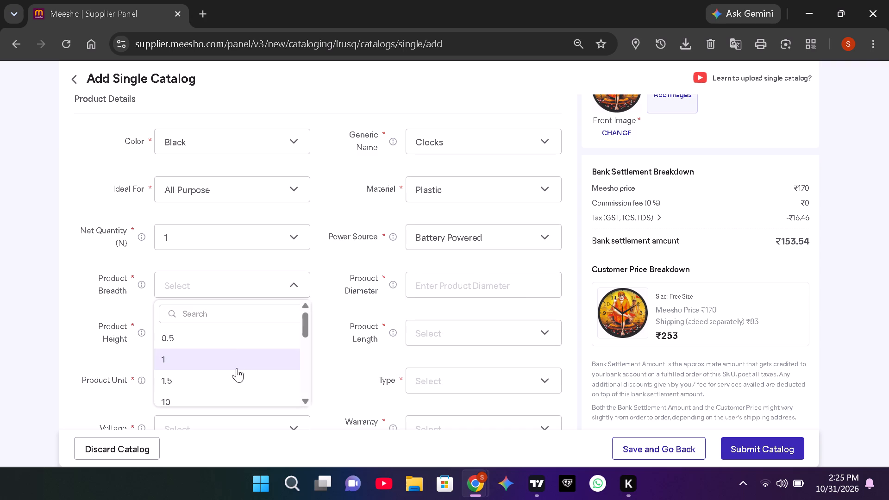
pyautogui.moveTo(238, 380); pyautogui.dragTo(242, 380)
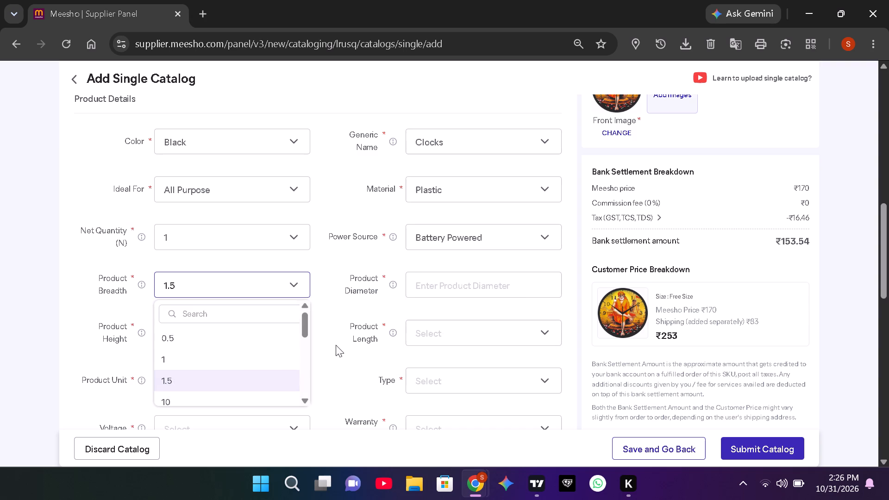
pyautogui.click(456, 288)
pyautogui.click(492, 319)
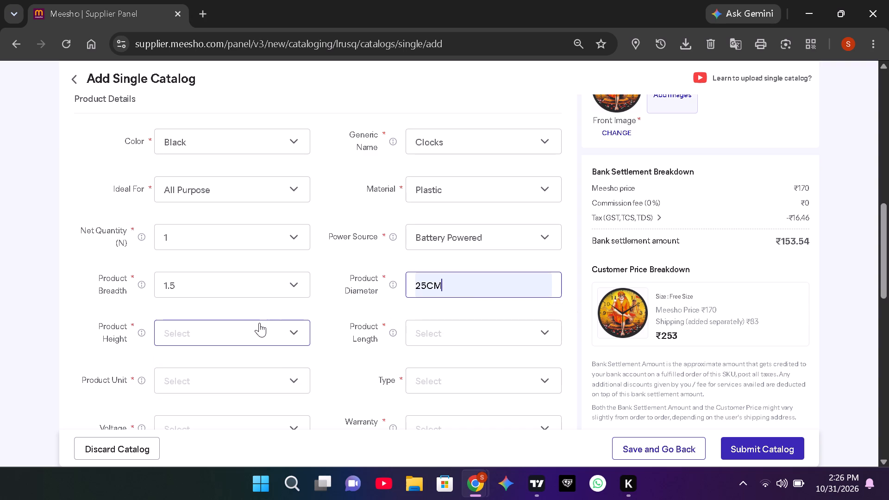
pyautogui.click(255, 325)
pyautogui.moveTo(239, 449); pyautogui.dragTo(248, 442)
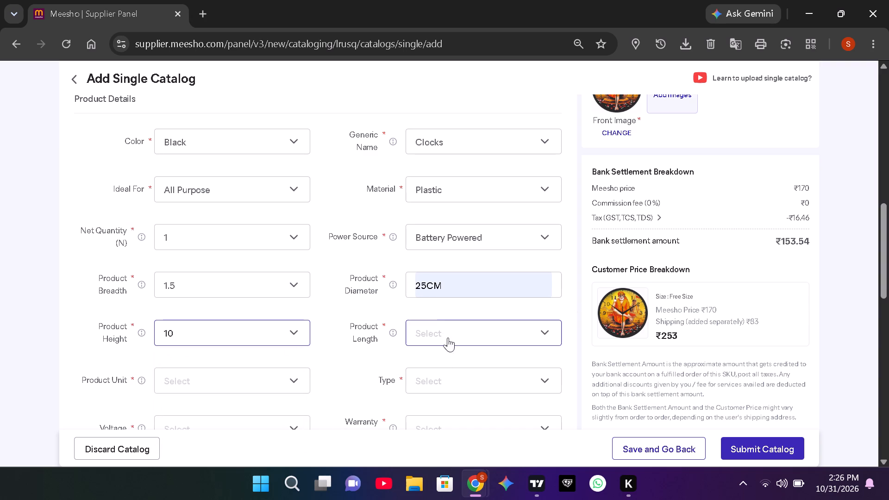
pyautogui.click(452, 327)
pyautogui.click(460, 452)
pyautogui.scroll(-1, 401, 384)
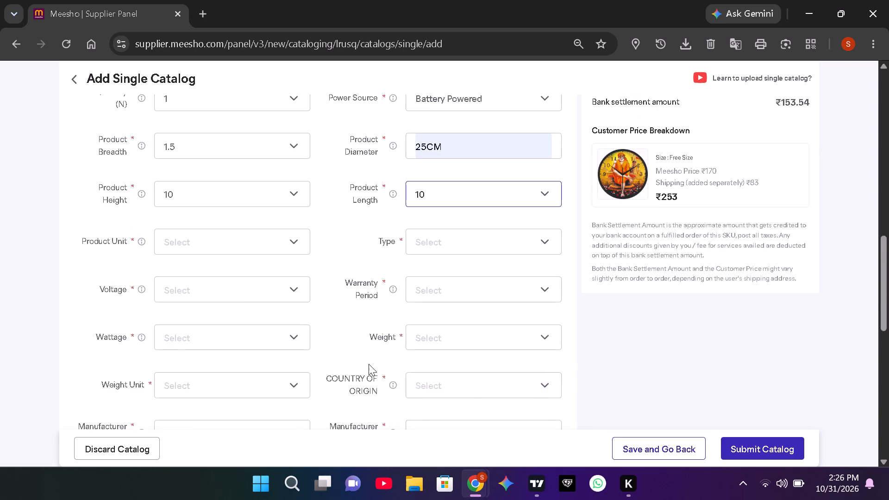
pyautogui.scroll(-2, 369, 364)
pyautogui.click(226, 169)
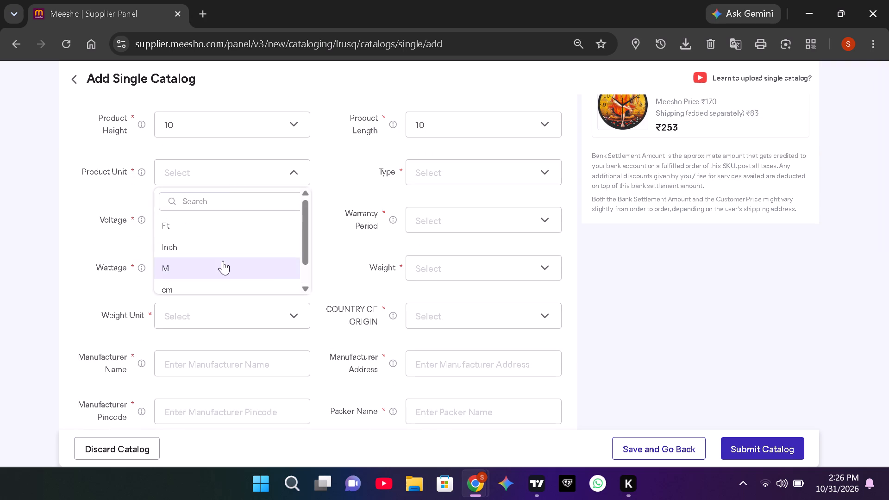
pyautogui.moveTo(223, 247); pyautogui.dragTo(230, 245)
# Set the clock's type to Analog.
pyautogui.click(494, 223)
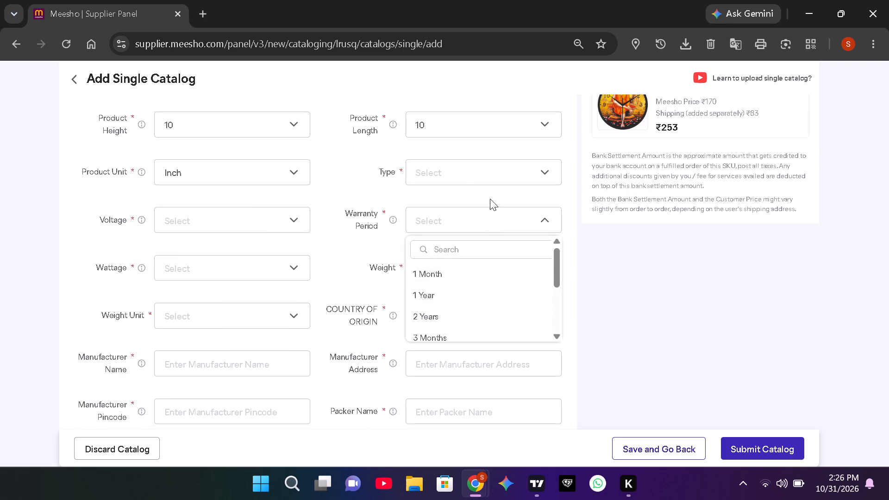
pyautogui.click(475, 167)
pyautogui.click(472, 172)
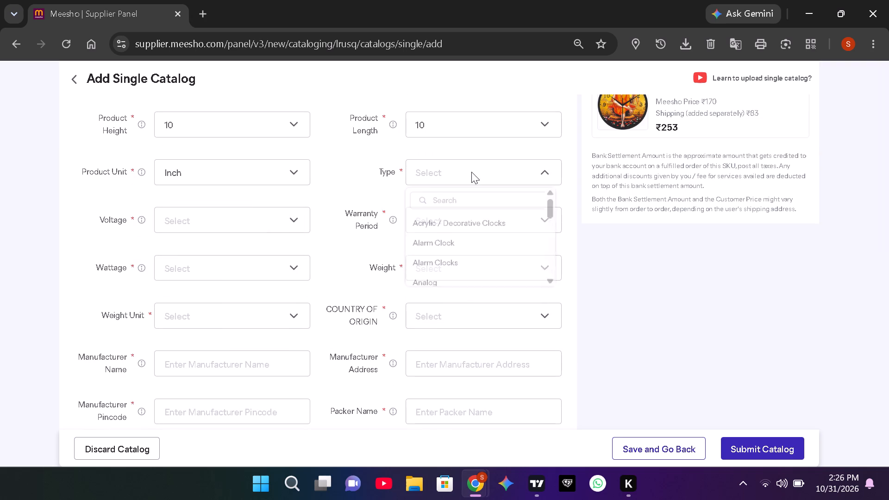
pyautogui.click(464, 283)
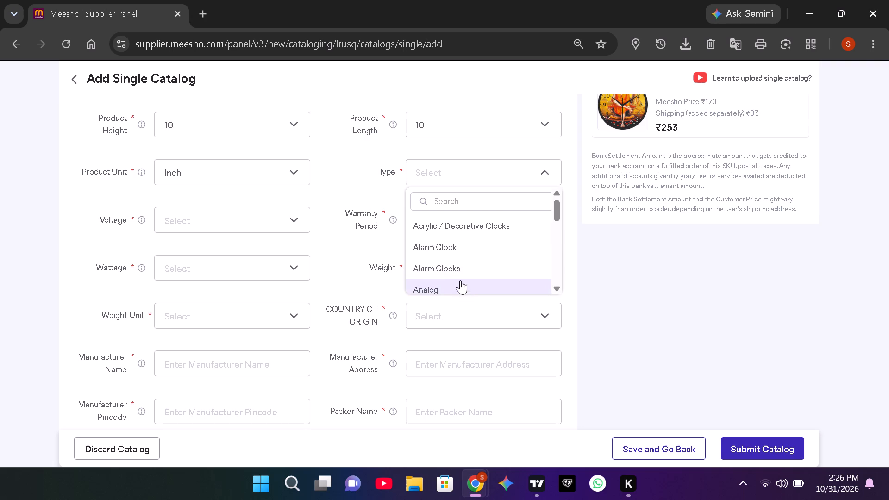
# Set the voltage to 1.5V, the warranty period to 1 Year and the wattage to 3.7W.
pyautogui.click(228, 208)
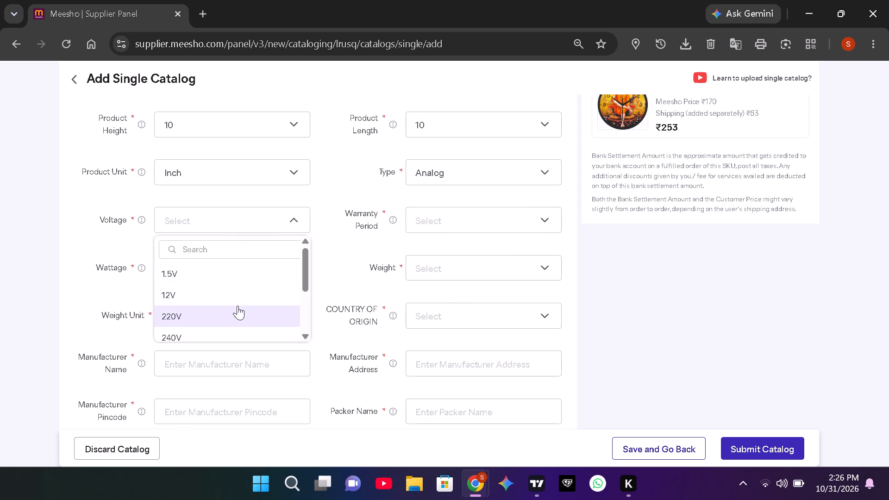
pyautogui.click(219, 269)
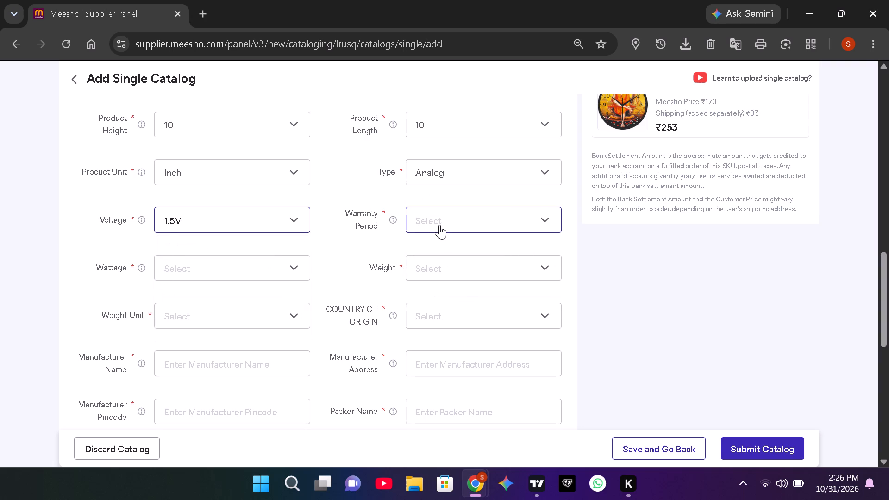
pyautogui.click(441, 223)
pyautogui.click(445, 293)
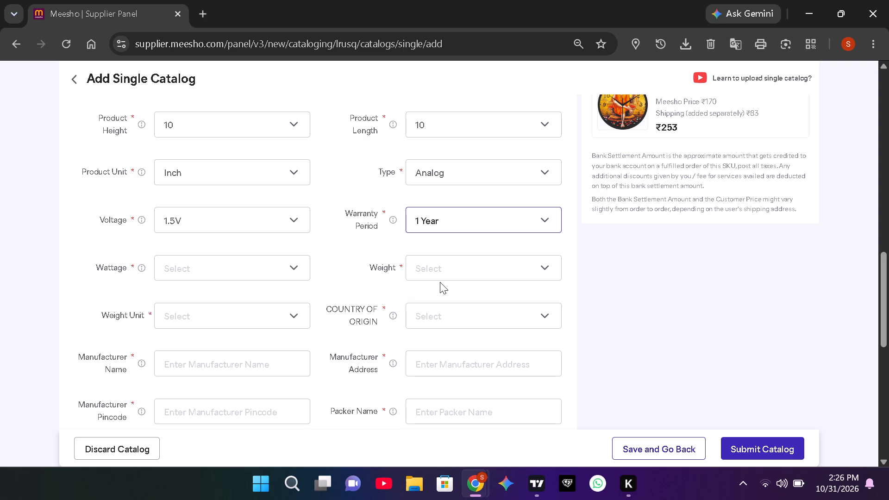
pyautogui.click(219, 269)
pyautogui.scroll(-2, 218, 297)
pyautogui.click(215, 316)
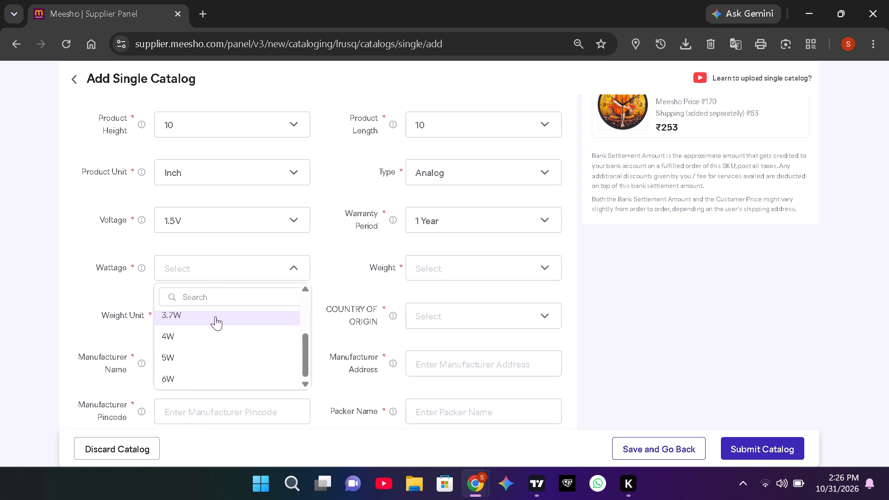
# Set the product weight to 0.2 with kg as the weight unit.
pyautogui.click(429, 267)
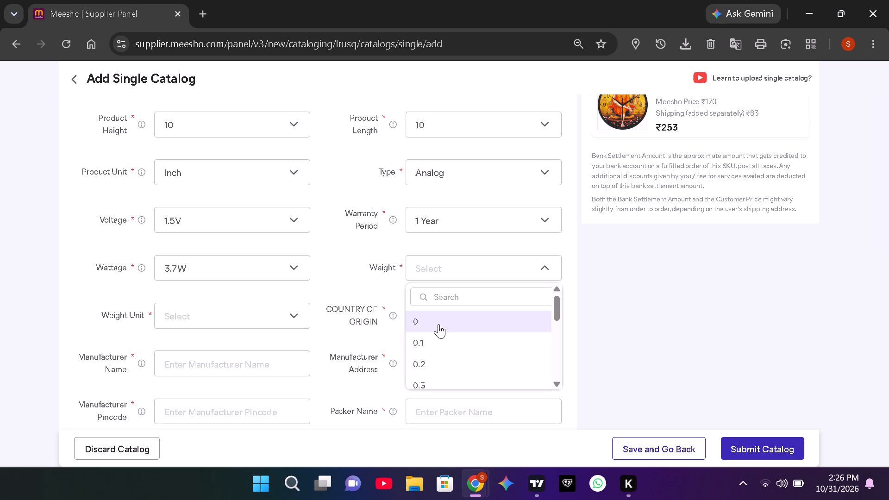
pyautogui.click(442, 363)
pyautogui.click(246, 320)
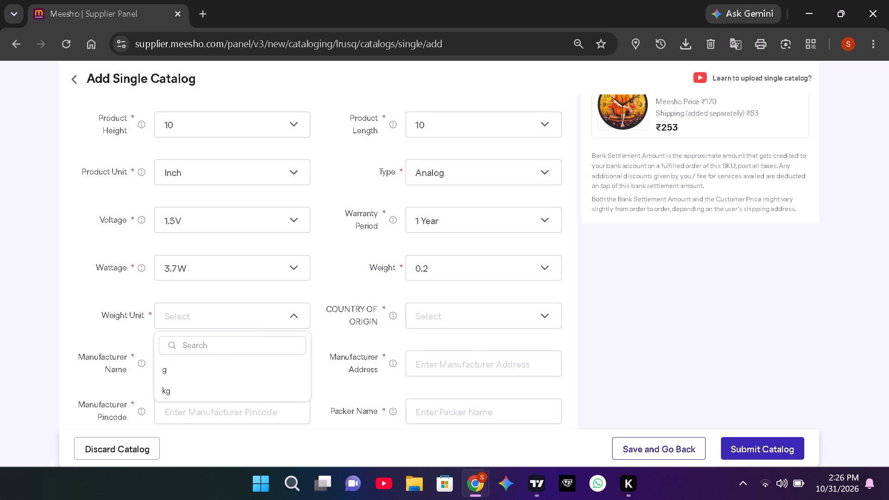
pyautogui.moveTo(222, 396); pyautogui.dragTo(237, 388)
# Set the country of origin to India.
pyautogui.click(446, 310)
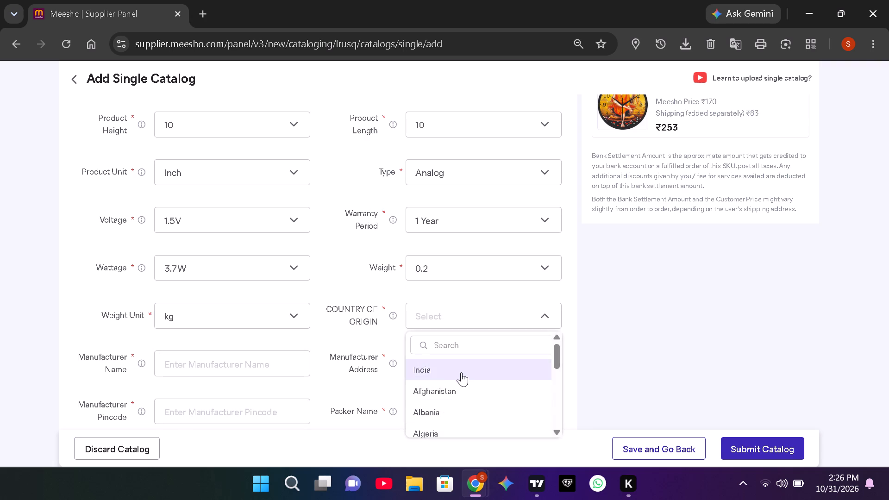
pyautogui.click(462, 372)
pyautogui.scroll(-2, 293, 362)
pyautogui.click(219, 228)
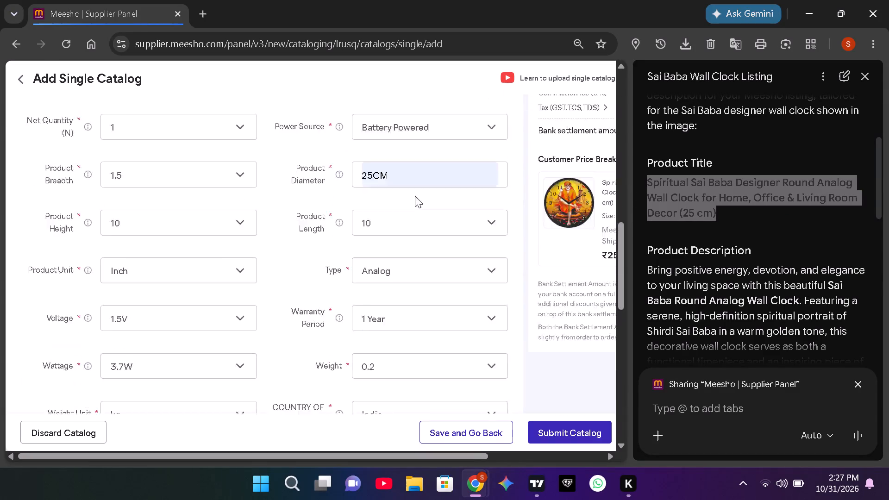
pyautogui.scroll(-11, 415, 196)
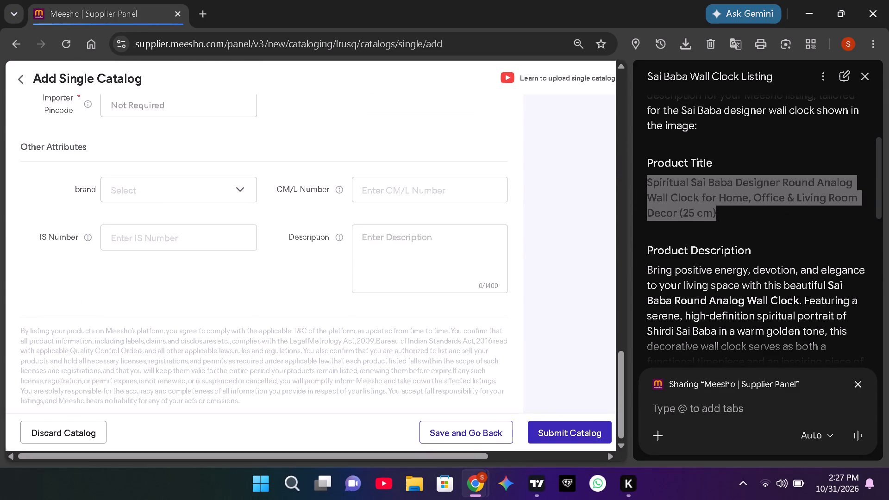
pyautogui.moveTo(648, 270); pyautogui.dragTo(869, 372)
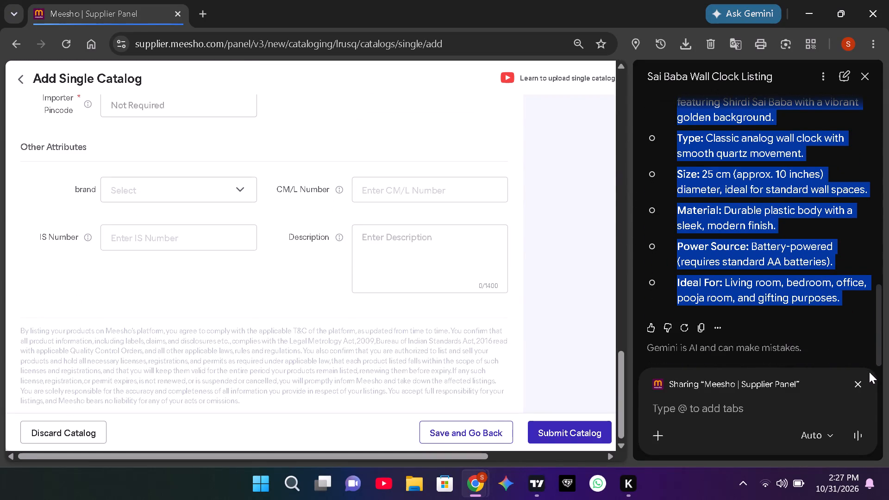
pyautogui.moveTo(869, 372); pyautogui.dragTo(870, 365)
pyautogui.moveTo(721, 213); pyautogui.dragTo(447, 246)
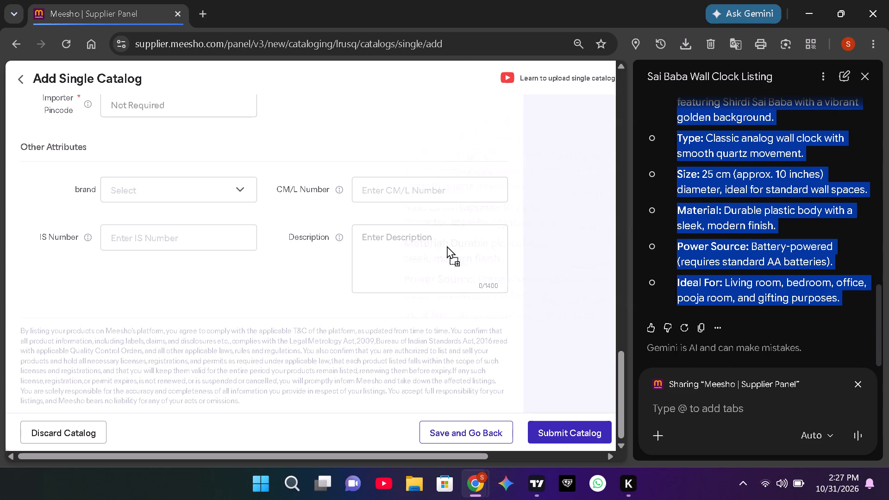
pyautogui.moveTo(447, 246); pyautogui.dragTo(440, 252)
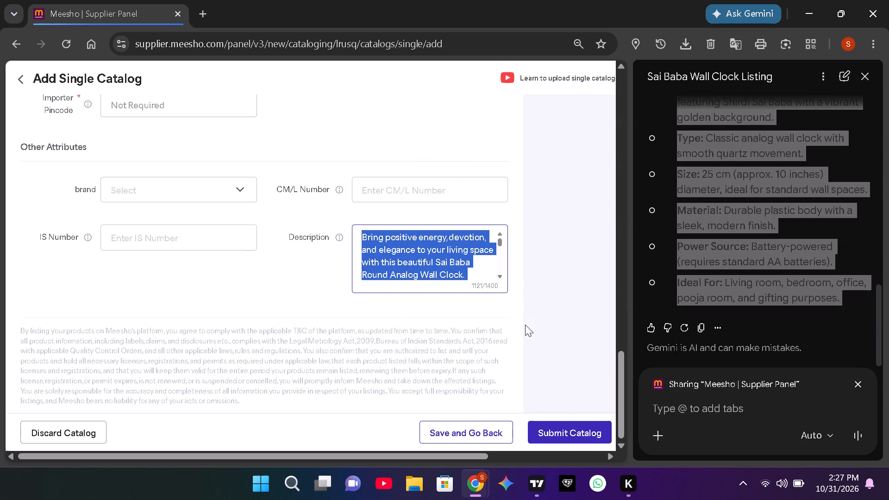
pyautogui.scroll(5, 521, 301)
pyautogui.click(868, 76)
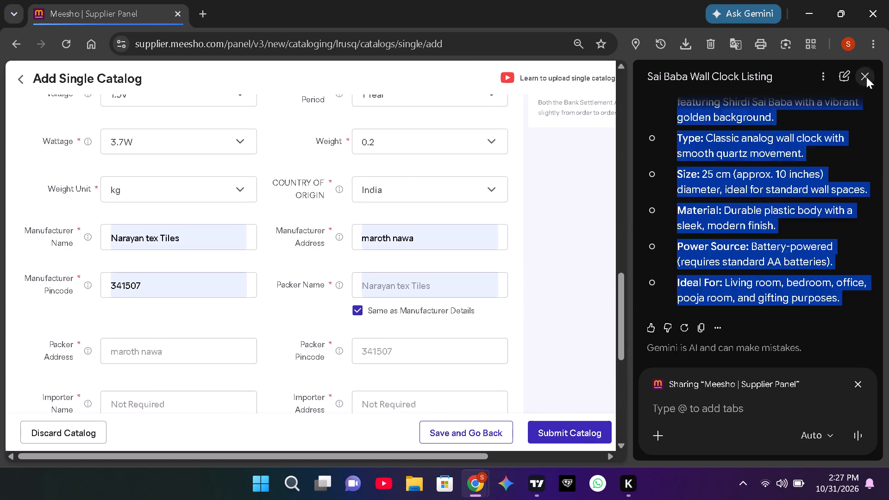
# Add B002-B and B002-C from the New folder in Pictures as the second and third product images.
pyautogui.scroll(4, 759, 225)
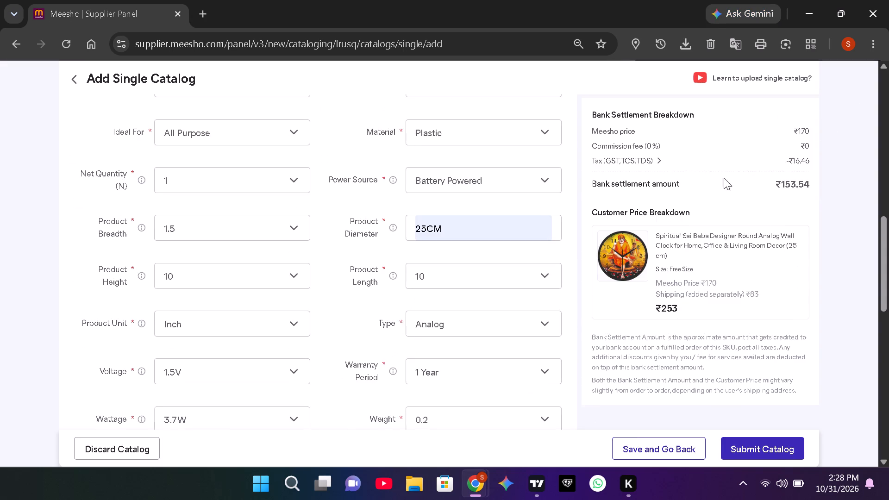
pyautogui.scroll(2, 720, 179)
pyautogui.click(681, 179)
pyautogui.scroll(-2, 604, 207)
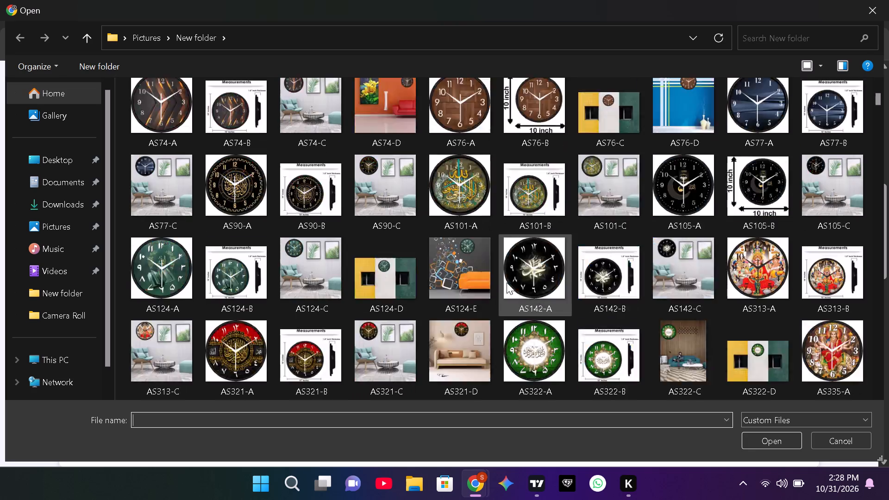
pyautogui.scroll(-2, 507, 282)
pyautogui.click(456, 194)
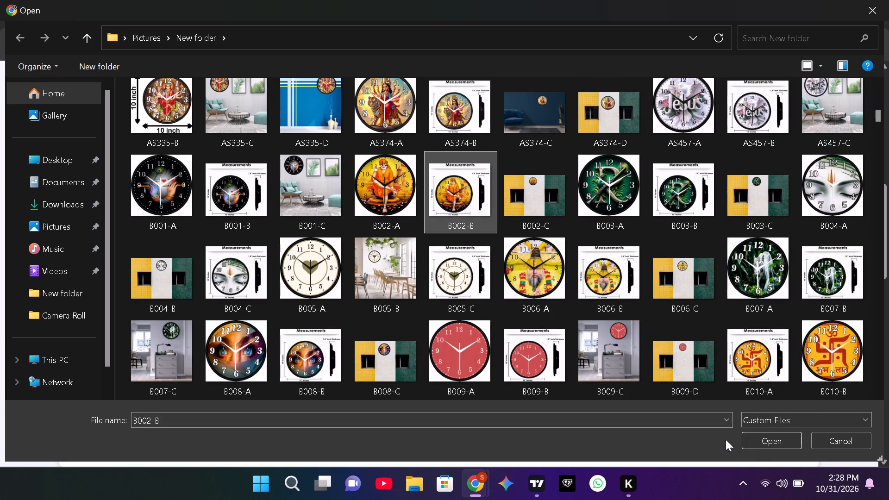
pyautogui.click(763, 443)
pyautogui.click(741, 182)
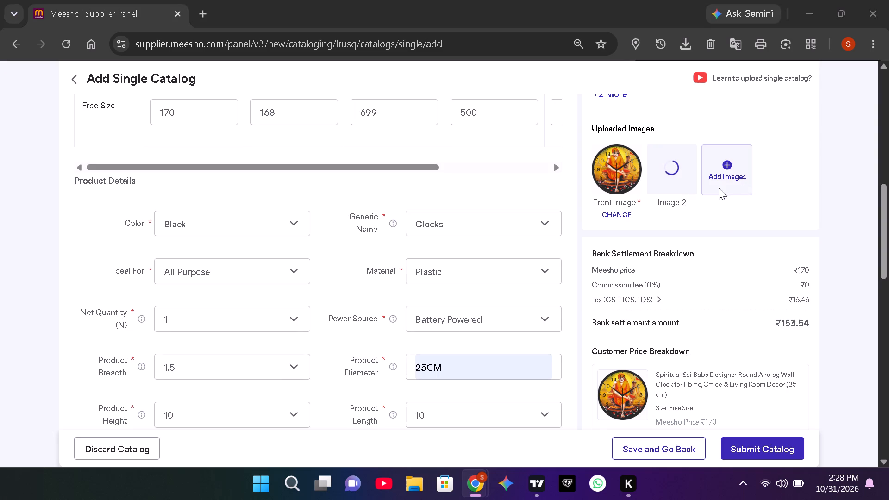
pyautogui.scroll(-4, 543, 231)
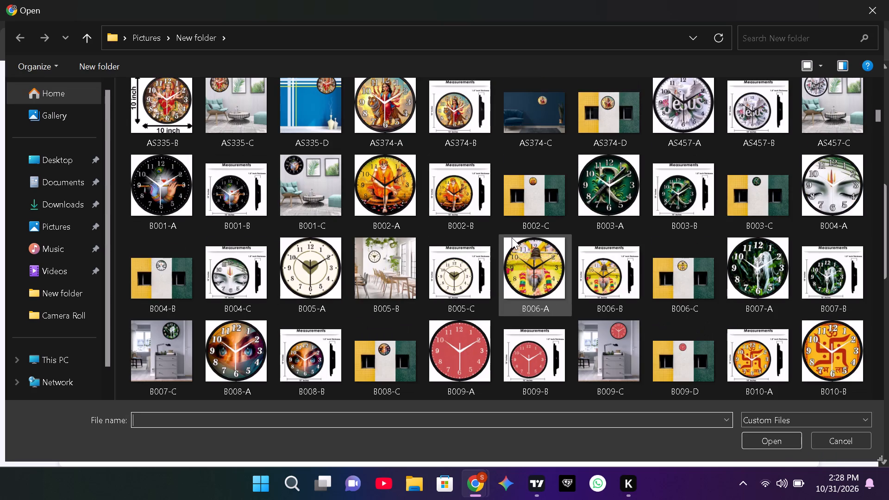
pyautogui.click(526, 196)
pyautogui.click(786, 439)
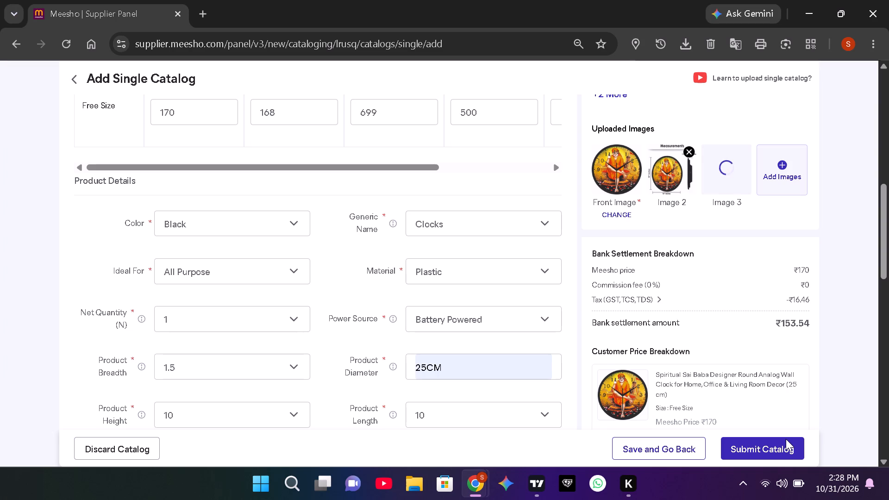
# Submit the catalog for quality check, acknowledging that all its products are not branded or illegal to sell.
pyautogui.click(783, 443)
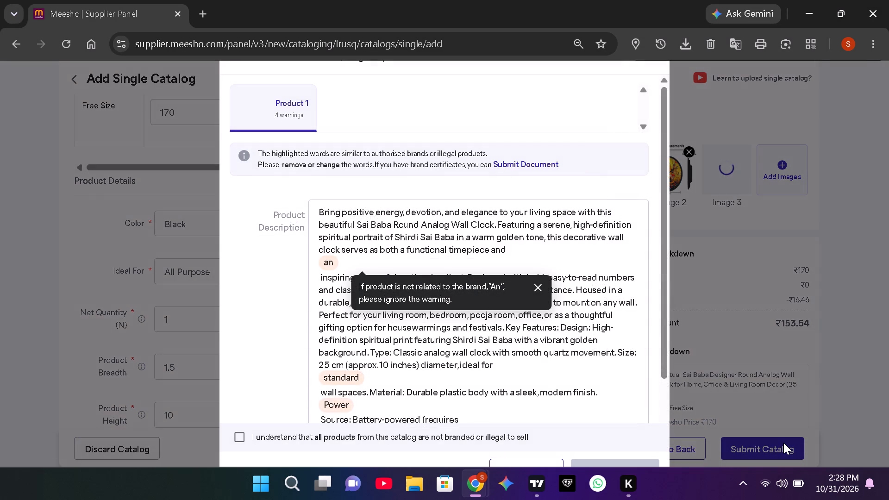
pyautogui.click(236, 433)
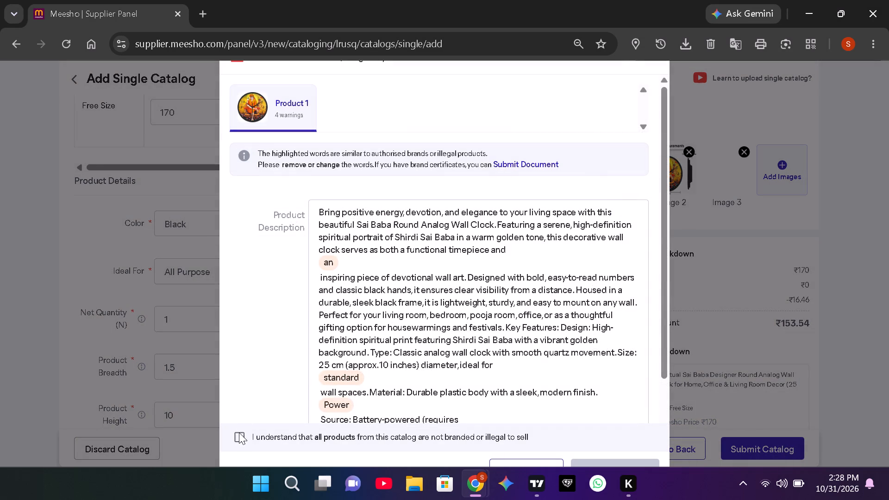
pyautogui.click(244, 437)
pyautogui.click(241, 438)
pyautogui.click(237, 435)
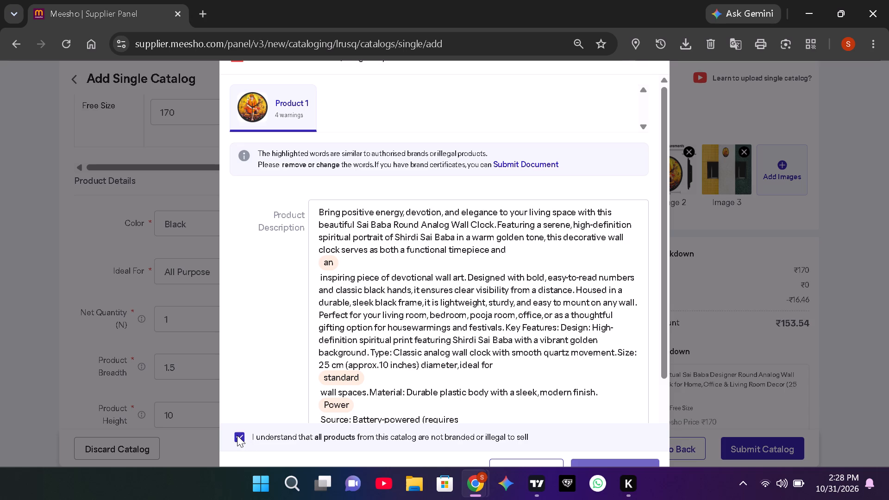
pyautogui.click(612, 463)
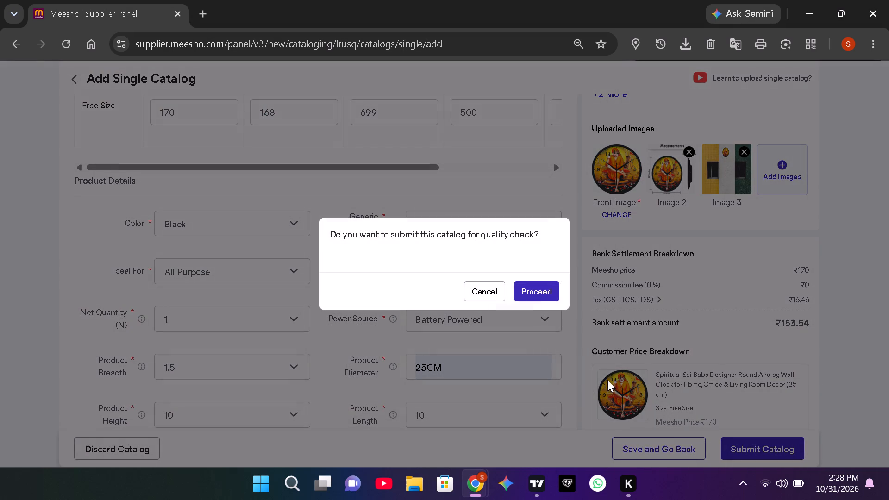
pyautogui.click(536, 290)
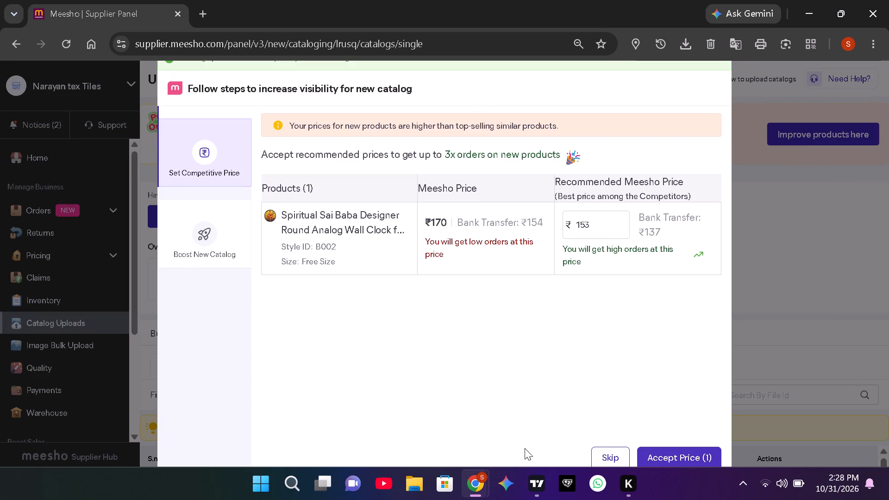
# Skip the recommended competitive price and dismiss the visibility suggestions for the new catalog.
pyautogui.click(616, 450)
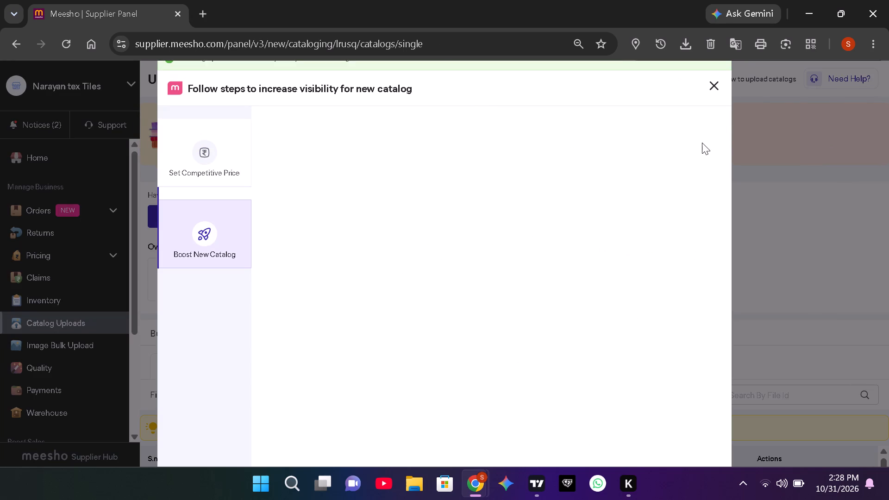
pyautogui.click(713, 87)
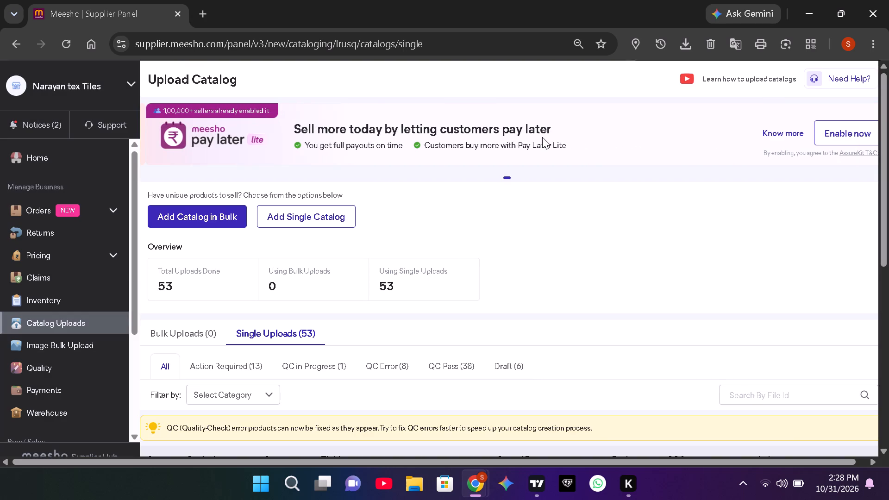
# Start a new single catalog in the Clocks category under Home & Kitchen, Home Decor.
pyautogui.click(285, 216)
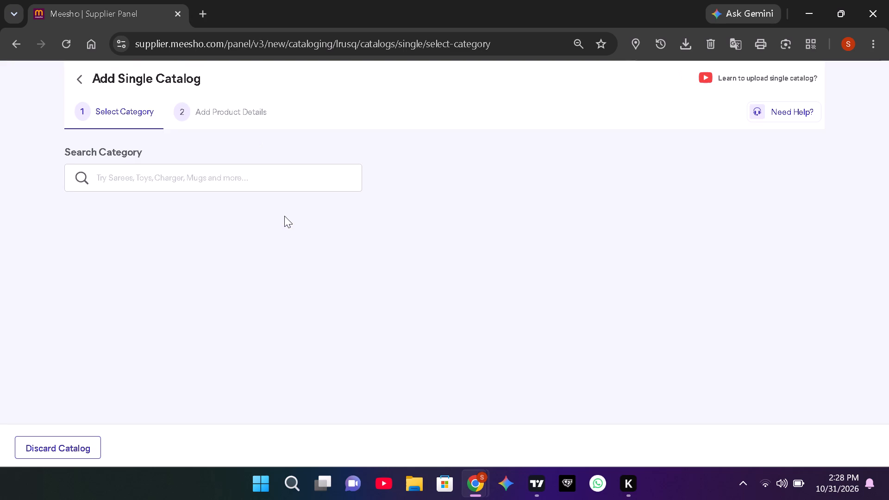
pyautogui.click(216, 175)
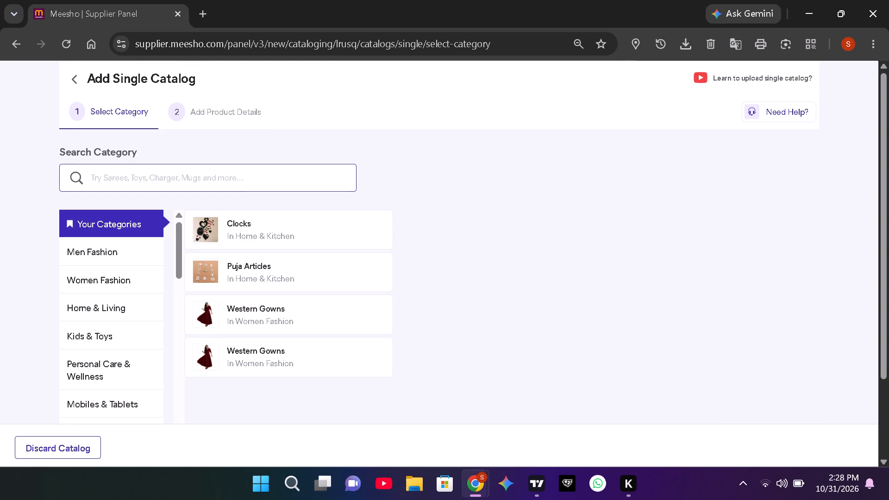
pyautogui.write('CLOC')
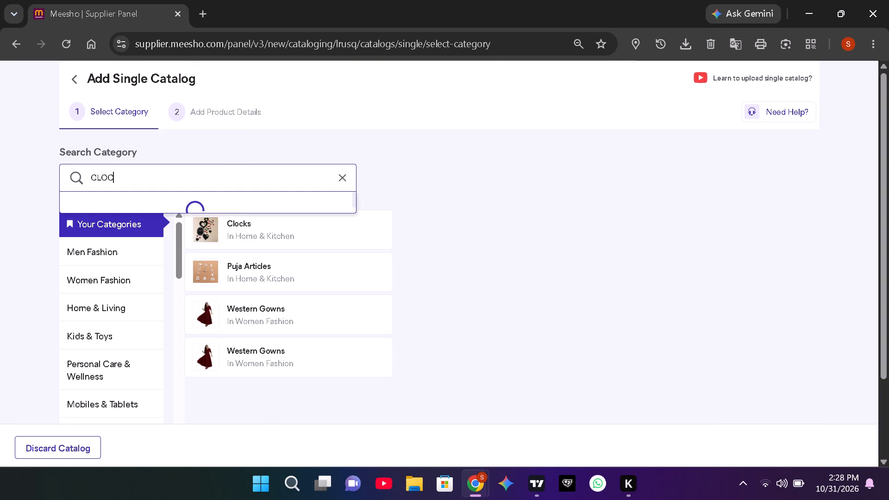
pyautogui.moveTo(146, 233); pyautogui.dragTo(154, 224)
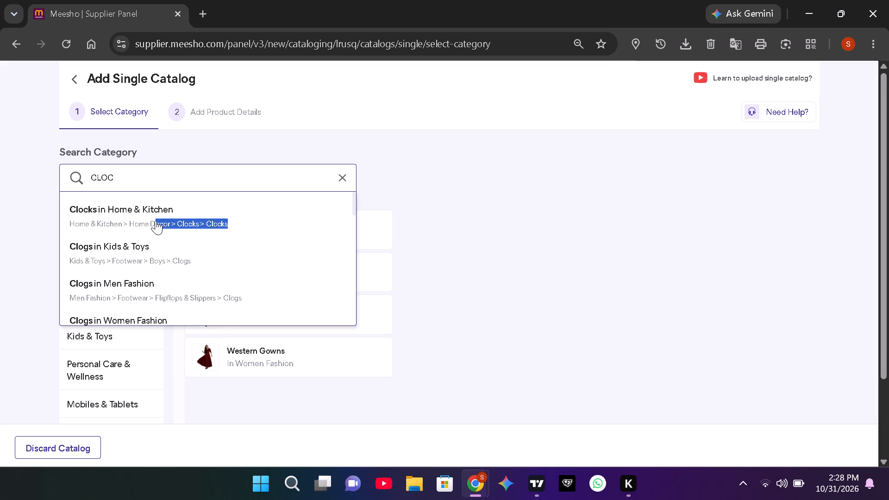
pyautogui.click(157, 218)
pyautogui.click(472, 227)
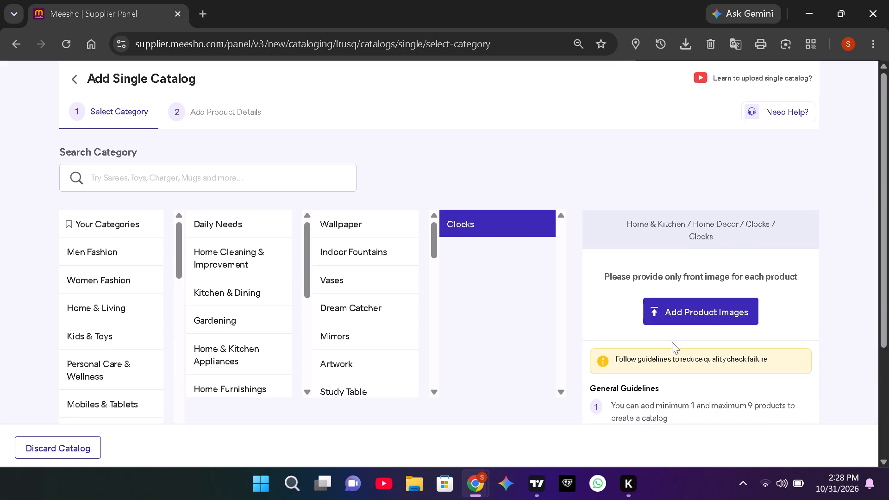
# Browse the Desktop and Pictures folders for a clock front image to upload for the new catalog.
pyautogui.click(720, 418)
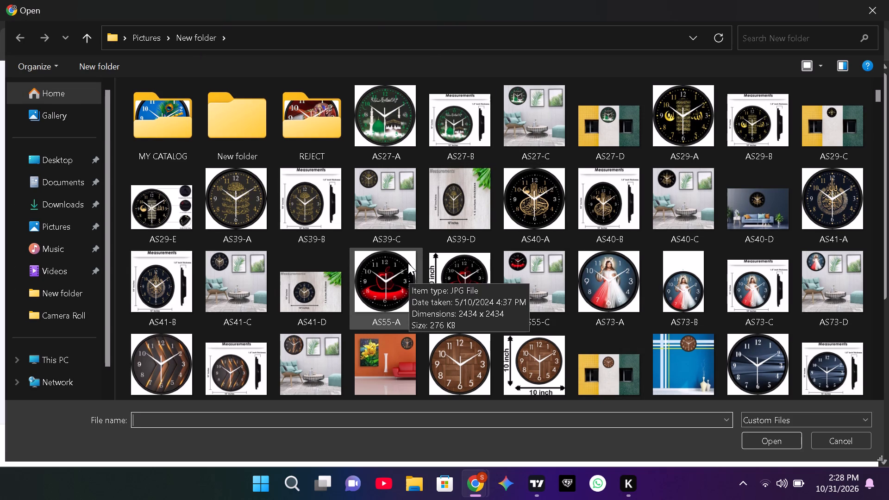
pyautogui.click(172, 119)
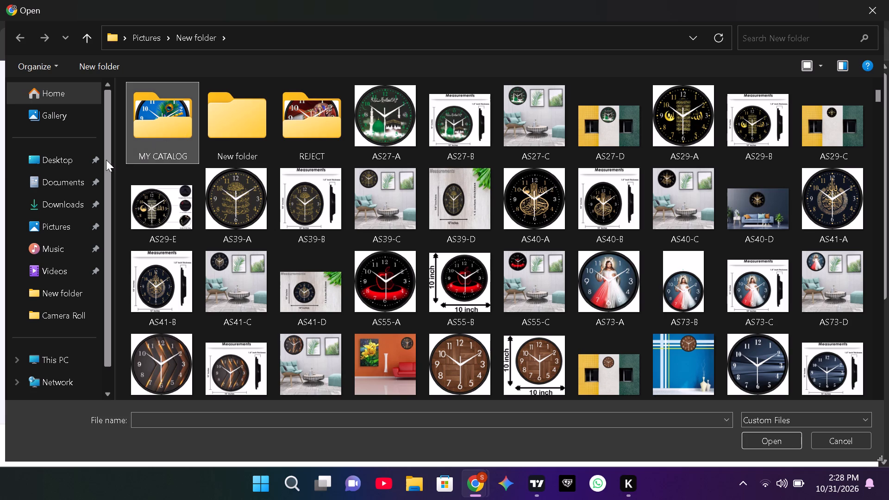
pyautogui.click(55, 157)
pyautogui.click(62, 180)
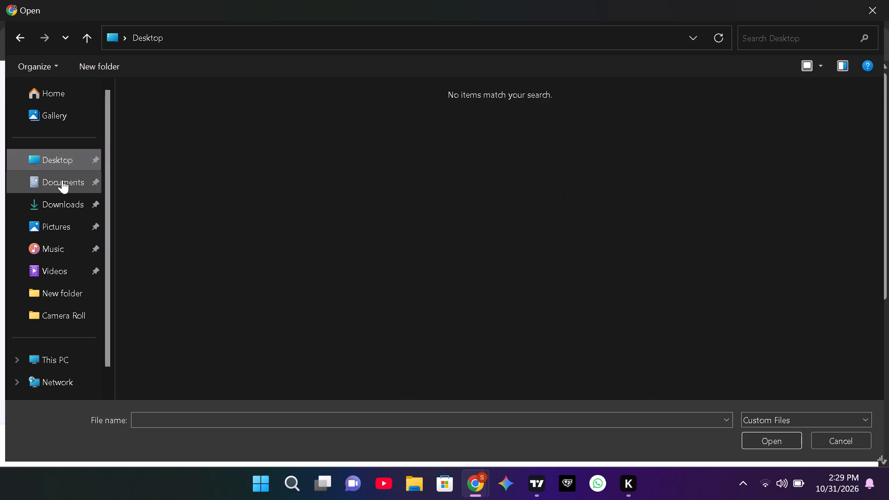
pyautogui.click(69, 200)
pyautogui.click(68, 219)
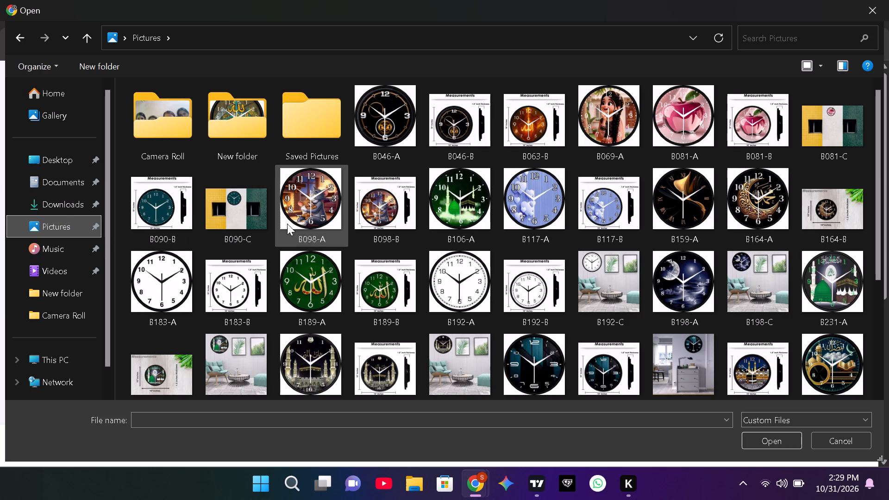
pyautogui.scroll(-1, 333, 223)
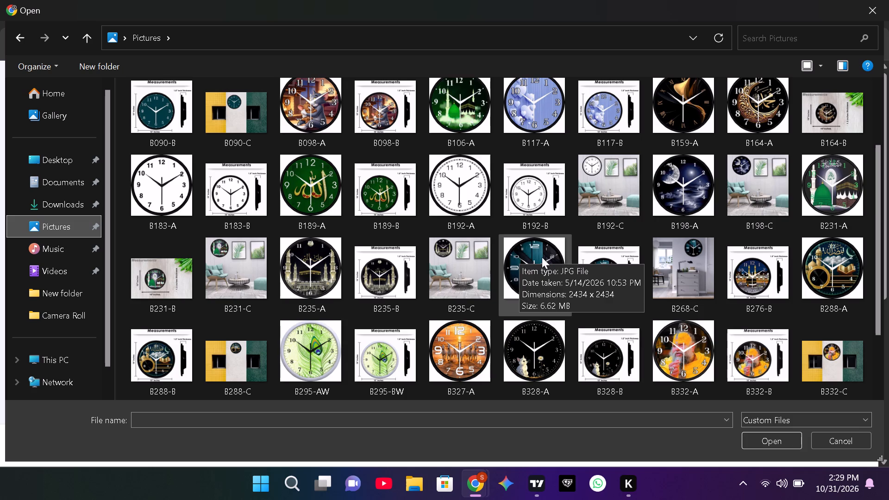
pyautogui.scroll(-1, 550, 289)
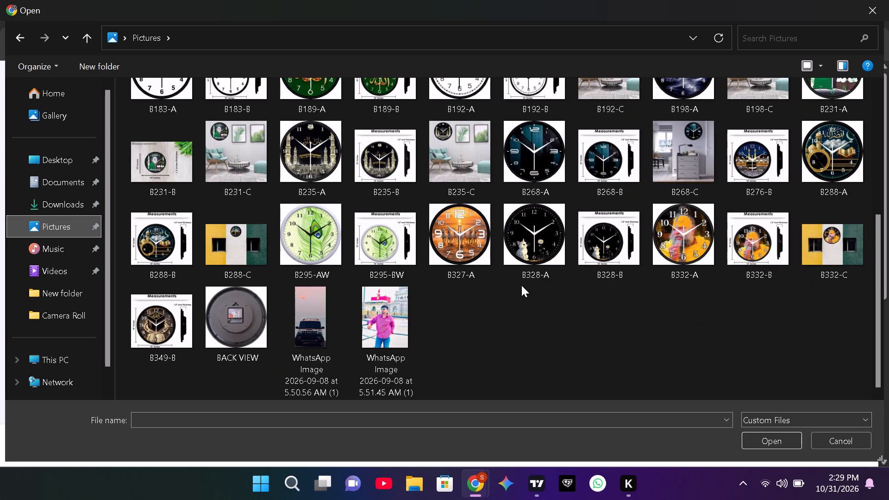
pyautogui.scroll(1, 521, 285)
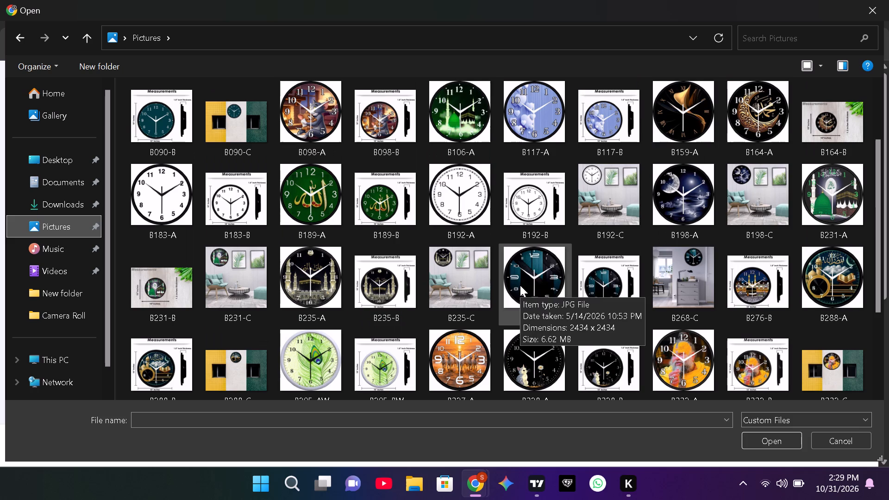
pyautogui.scroll(1, 516, 282)
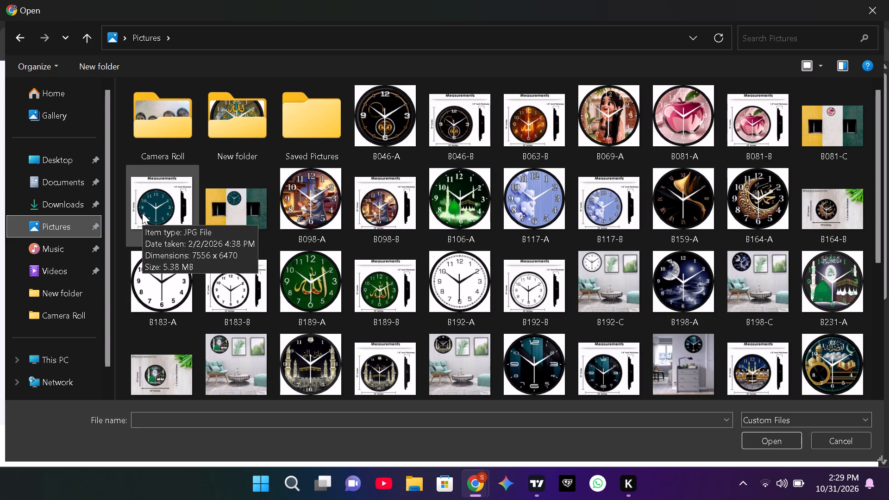
# Add B015-A from the New folder in Pictures as the product's front image and continue to the product details.
pyautogui.click(69, 288)
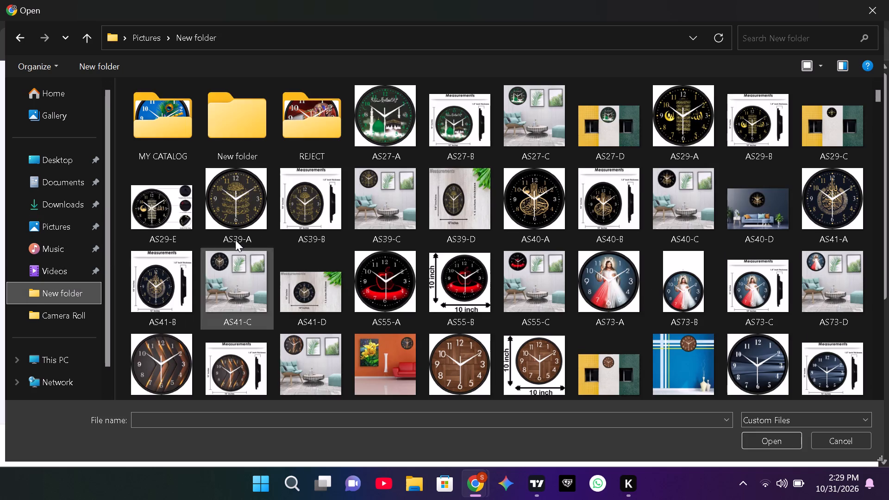
pyautogui.scroll(-1, 322, 216)
pyautogui.scroll(-3, 410, 232)
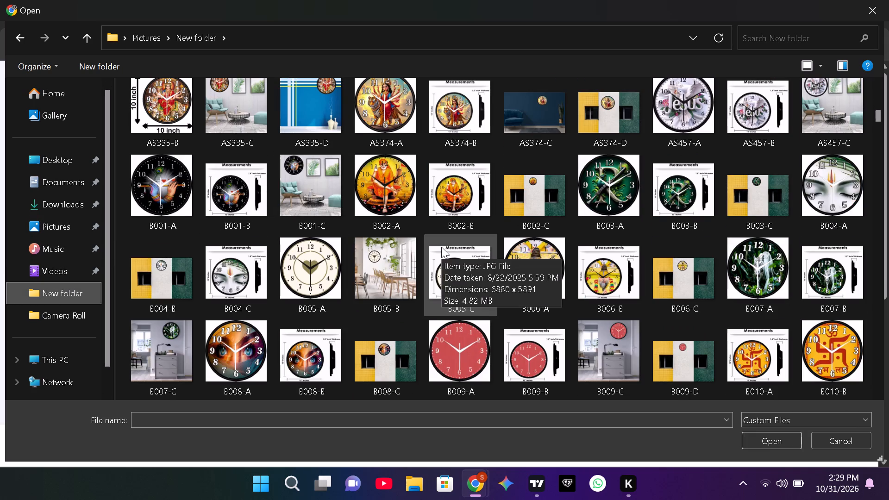
pyautogui.scroll(1, 443, 246)
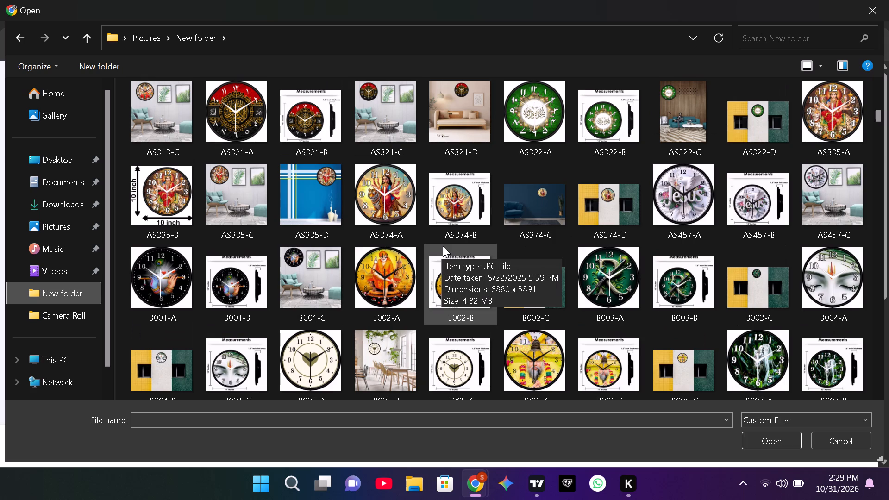
pyautogui.scroll(-1, 476, 249)
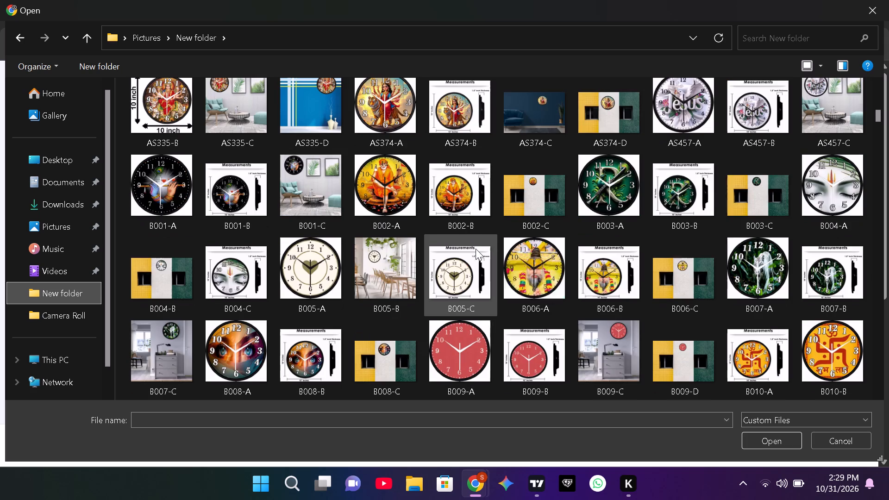
pyautogui.scroll(-1, 476, 250)
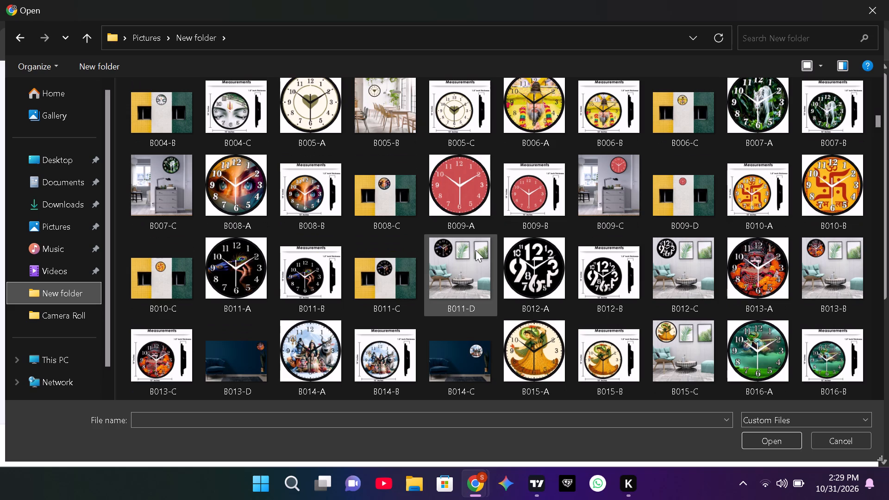
pyautogui.scroll(-1, 476, 250)
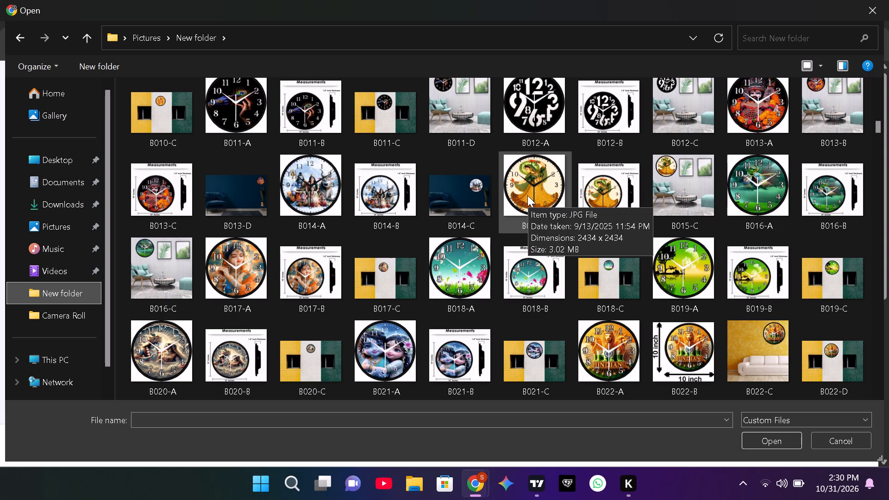
pyautogui.click(527, 195)
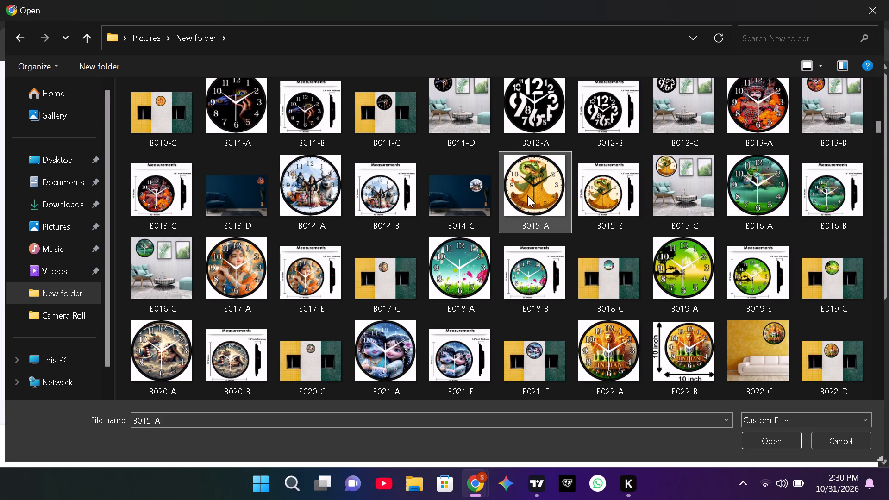
pyautogui.click(774, 437)
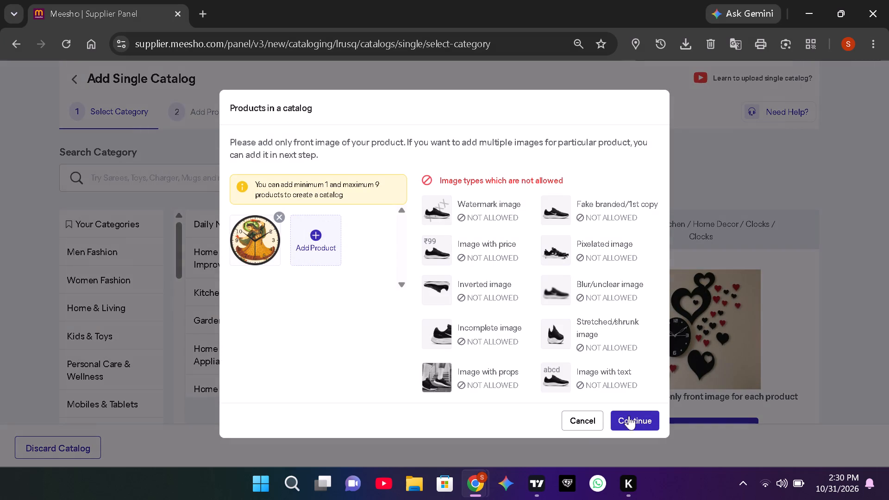
pyautogui.click(630, 417)
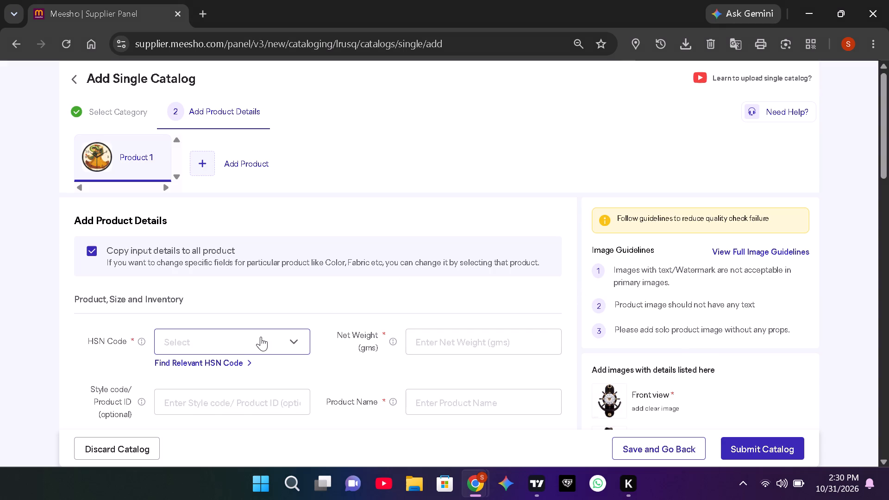
# Set the HSN Code to 910310 and the Net Weight to 200 gms.
pyautogui.click(255, 338)
pyautogui.click(232, 387)
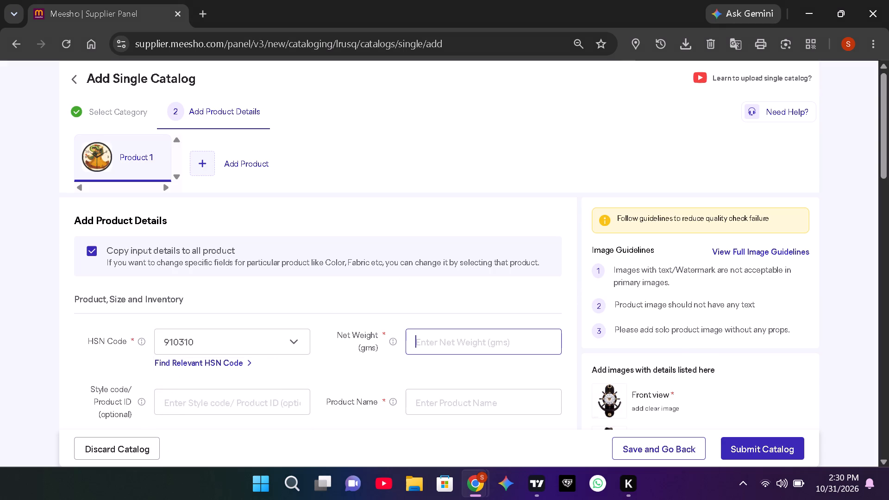
pyautogui.click(439, 338)
pyautogui.press('2')
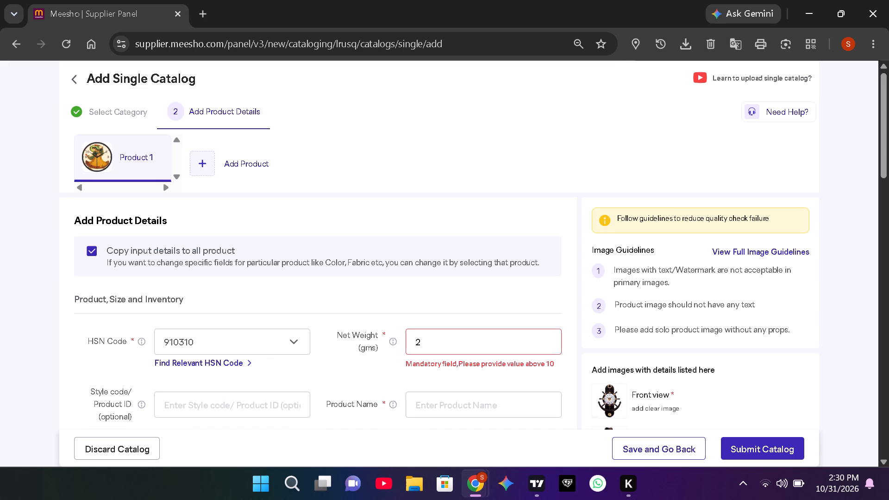
pyautogui.write('00')
# Enter B015 as the Style code/Product ID and apply Free Size as the product size.
pyautogui.scroll(-2, 337, 389)
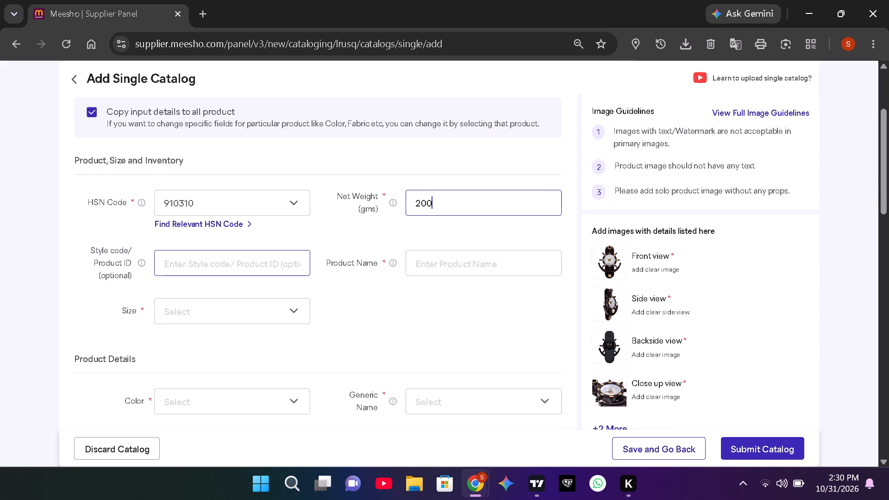
pyautogui.click(229, 271)
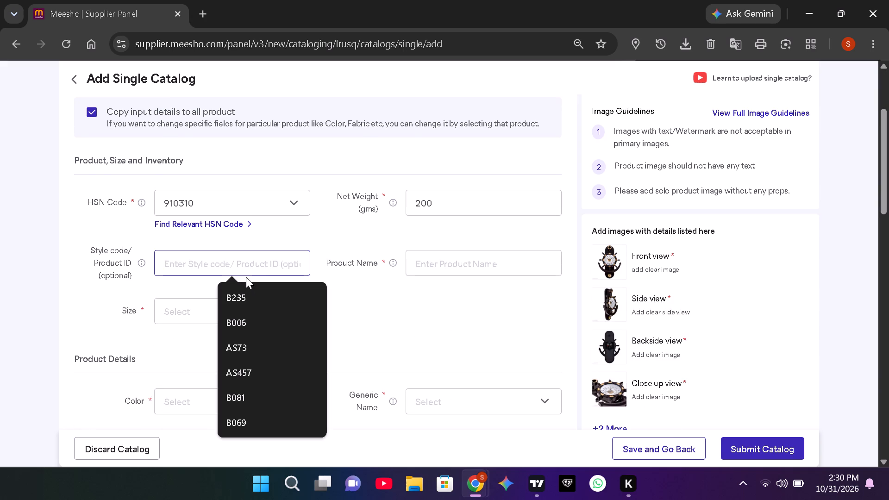
pyautogui.press('b')
pyautogui.press('0')
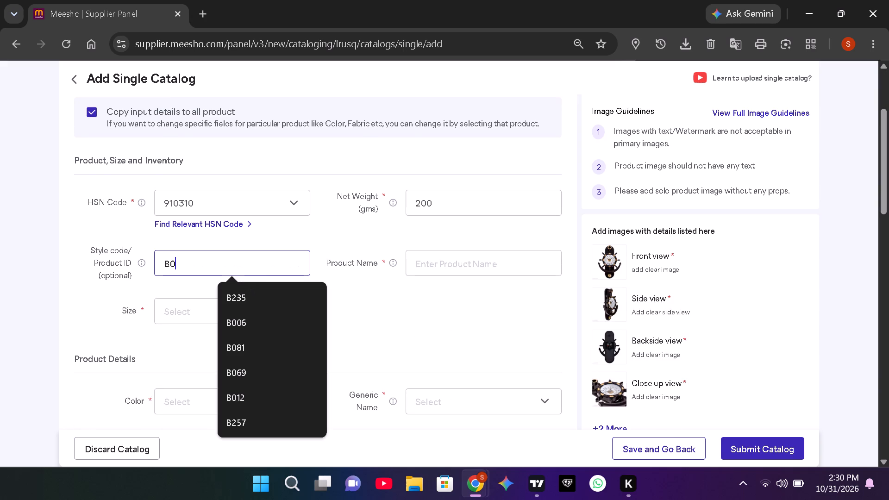
pyautogui.write('15')
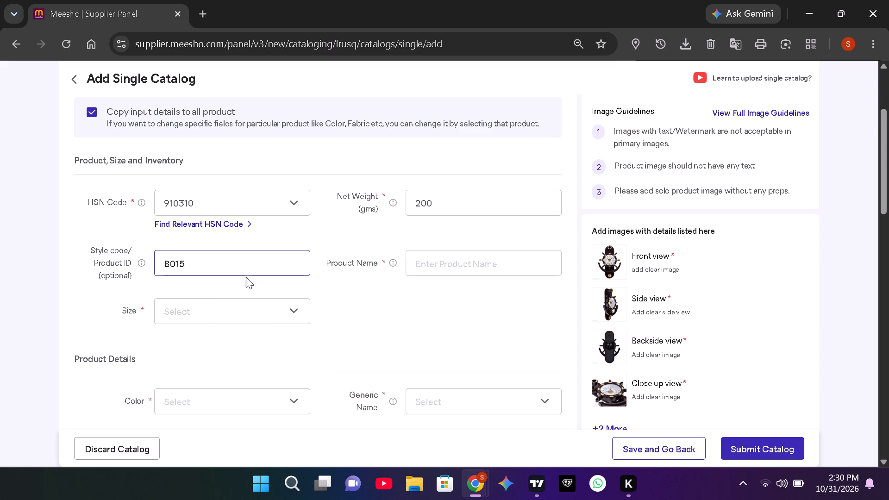
pyautogui.click(226, 304)
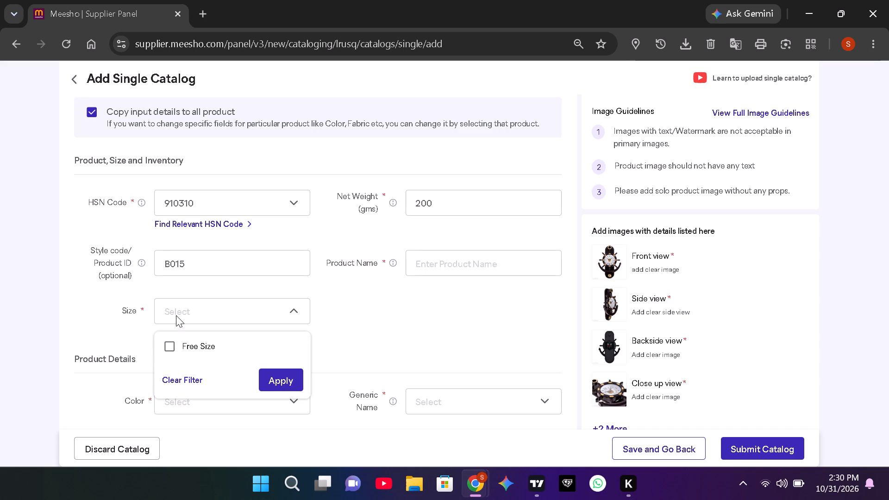
pyautogui.click(166, 345)
pyautogui.click(276, 381)
# Set the Free Size row's Meesho Price to 170 and its Wrong/Defective Returns Price to 168.
pyautogui.scroll(-2, 282, 365)
pyautogui.moveTo(165, 291); pyautogui.dragTo(179, 302)
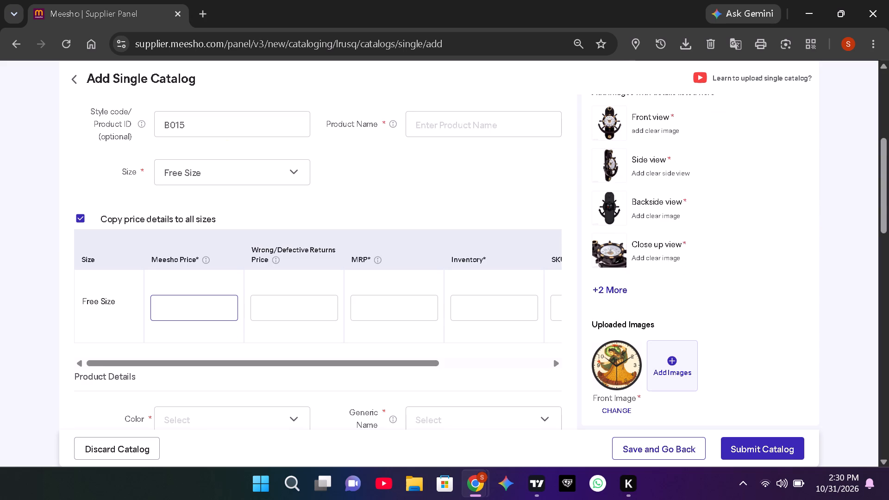
pyautogui.press('1')
pyautogui.write('70')
pyautogui.press('space')
pyautogui.scroll(1, 185, 305)
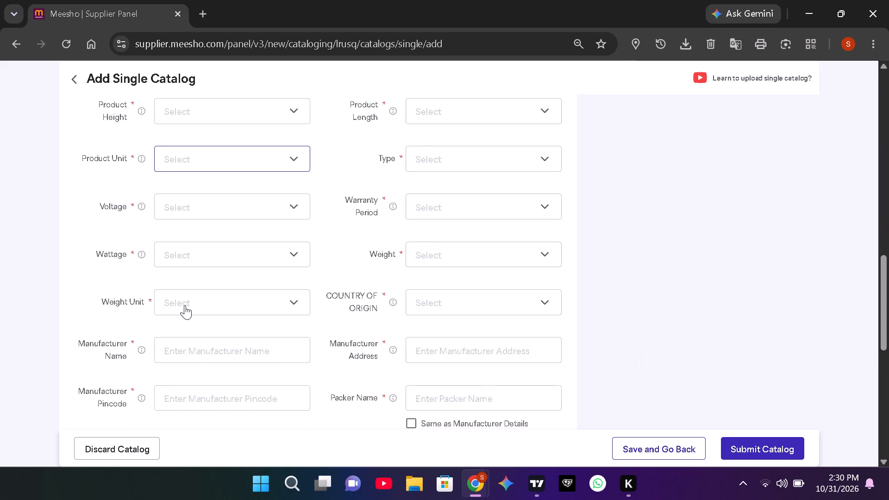
pyautogui.scroll(1, 185, 305)
pyautogui.click(185, 300)
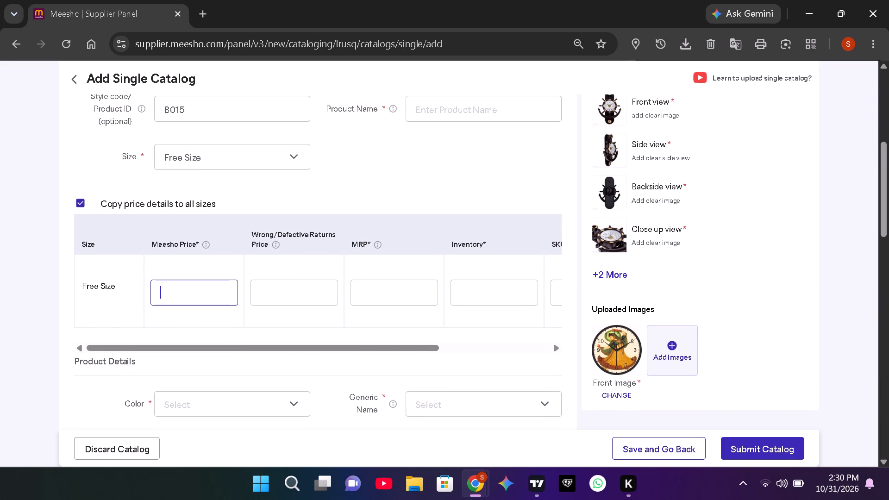
pyautogui.press('1')
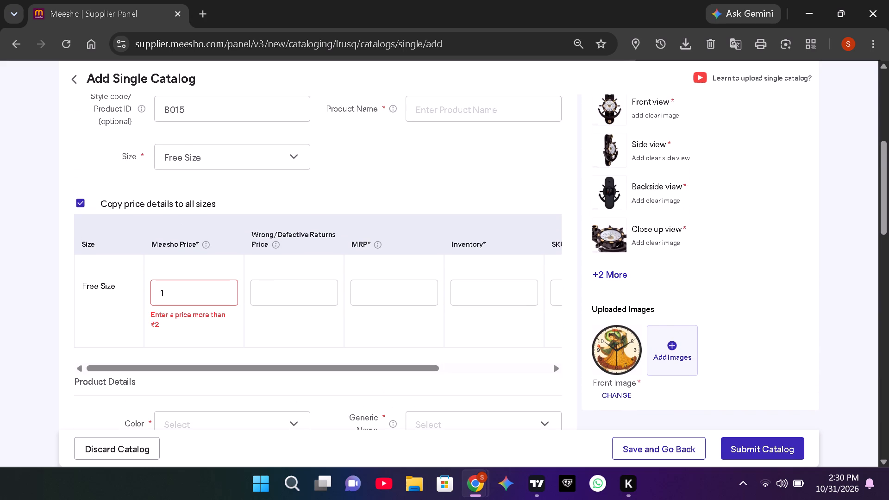
pyautogui.write('70')
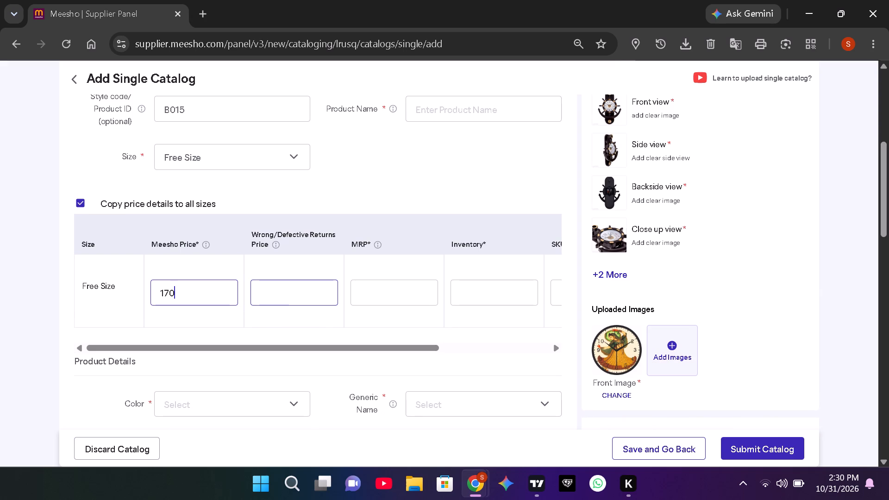
pyautogui.click(289, 282)
pyautogui.press('BackSpace')
pyautogui.press('BackSpace')
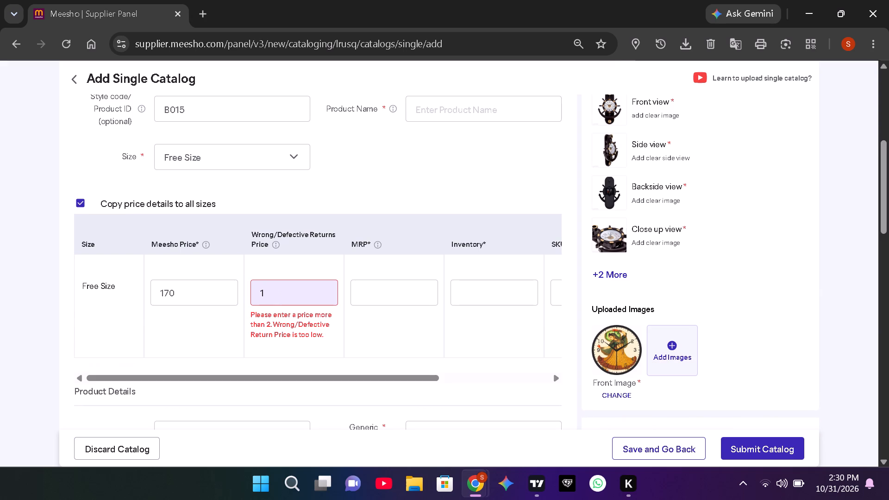
pyautogui.write('68')
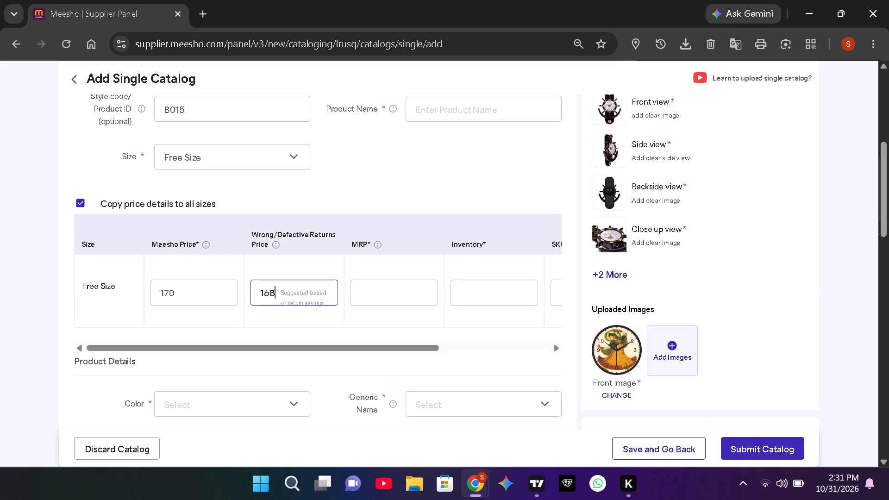
# Set the Free Size row's MRP to 699 and its Inventory to 500.
pyautogui.click(397, 292)
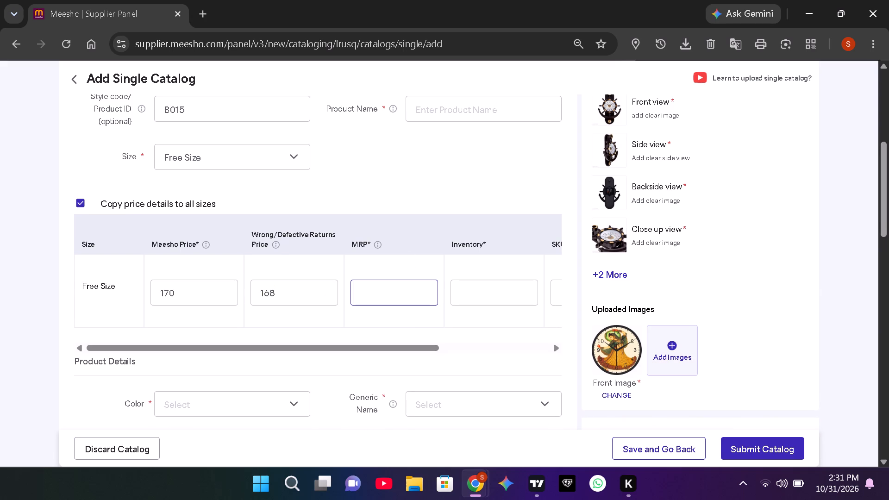
pyautogui.write('699')
pyautogui.click(489, 294)
pyautogui.write('500')
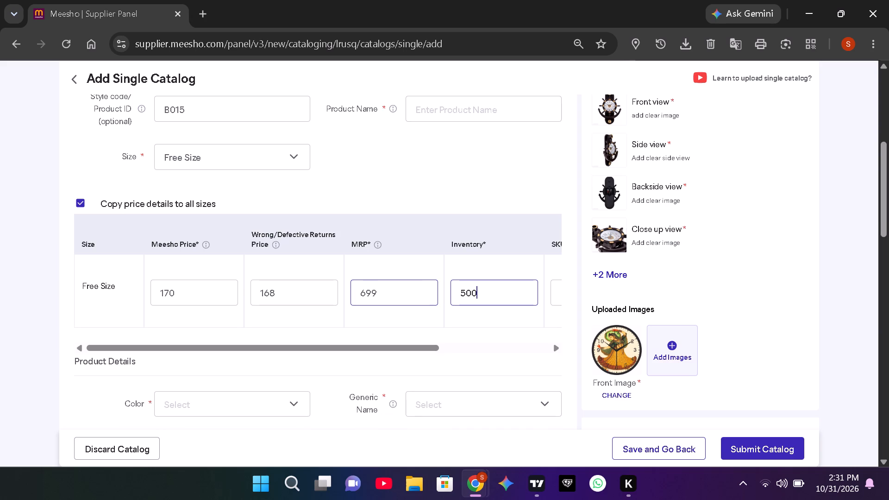
# In the Product Details, set the Color to Black and the Generic Name to Clocks.
pyautogui.scroll(-3, 353, 306)
pyautogui.click(276, 195)
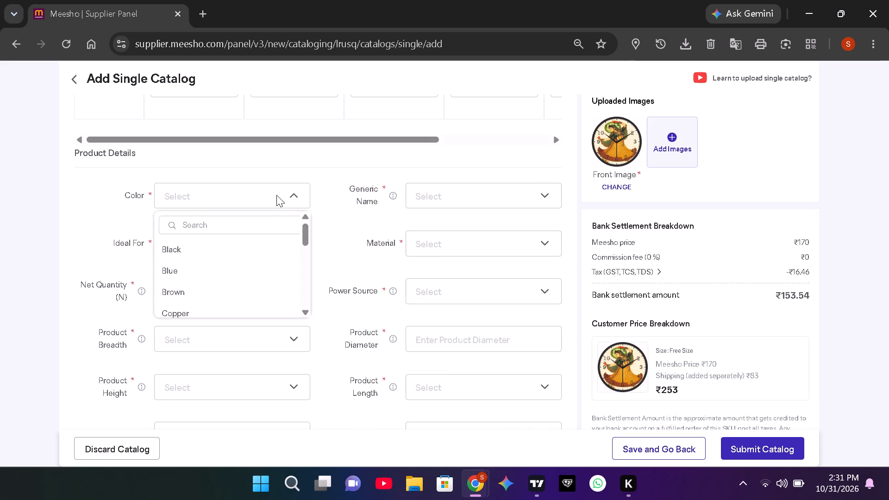
pyautogui.click(256, 243)
pyautogui.click(468, 187)
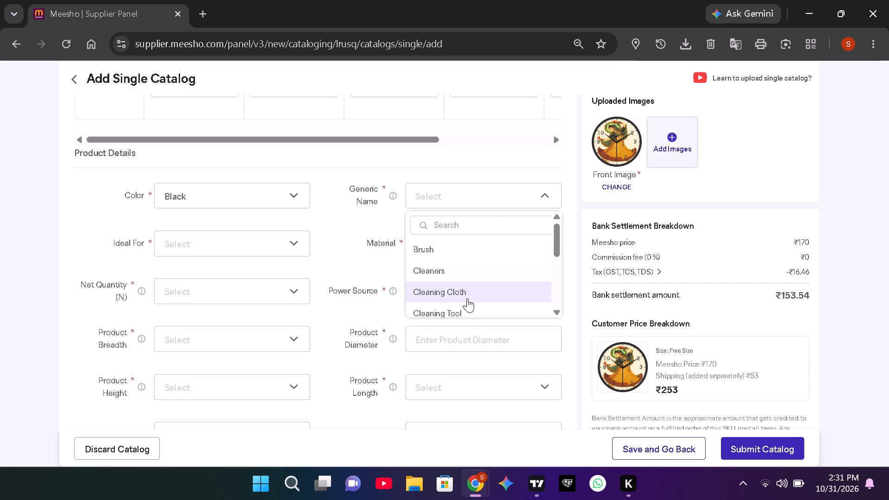
pyautogui.scroll(-1, 467, 298)
pyautogui.click(457, 270)
# Set Ideal For to All Purpose and the Material to Plastic.
pyautogui.click(270, 243)
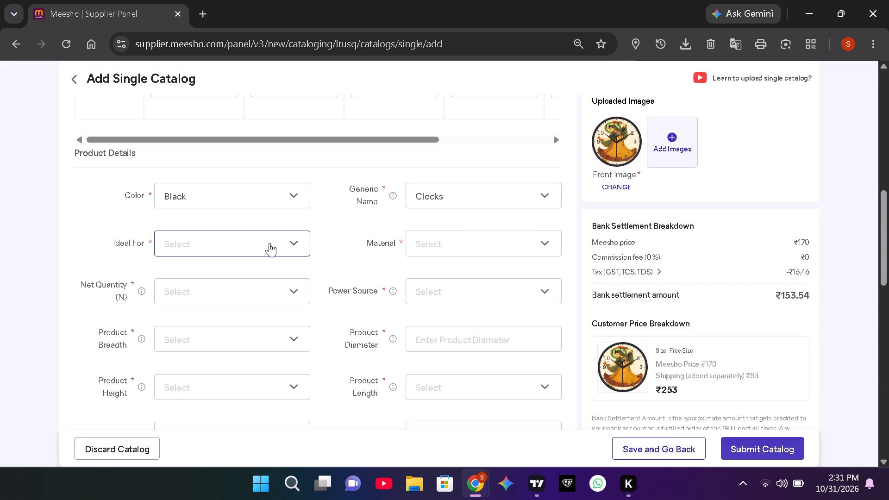
pyautogui.click(266, 240)
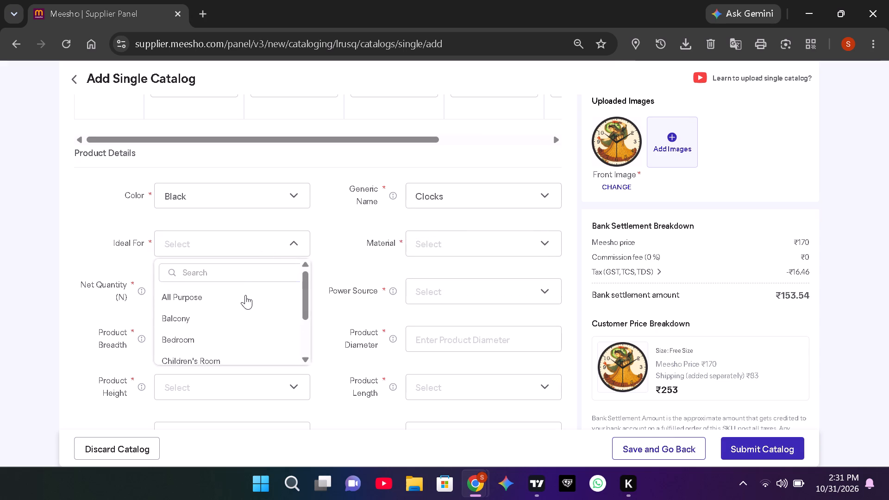
pyautogui.click(245, 295)
pyautogui.click(439, 256)
pyautogui.click(451, 248)
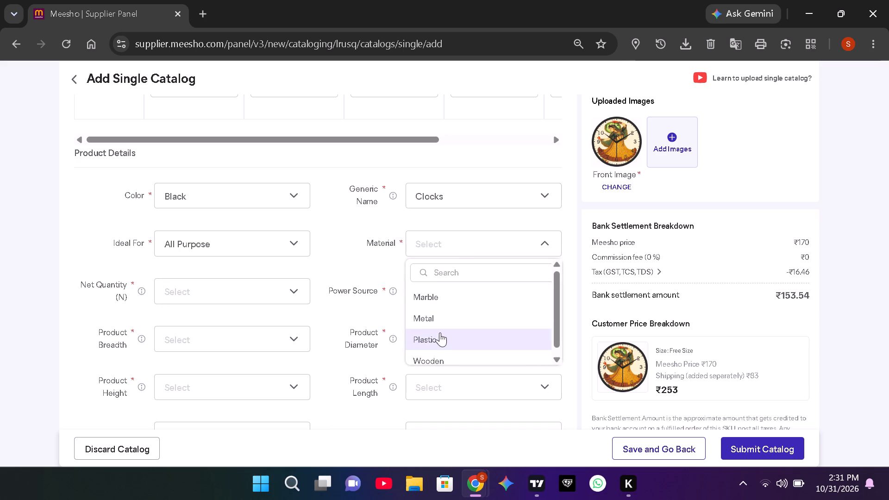
pyautogui.click(438, 336)
# Set the Net Quantity to 1 and the Power Source to Battery Powered.
pyautogui.click(238, 281)
pyautogui.click(248, 334)
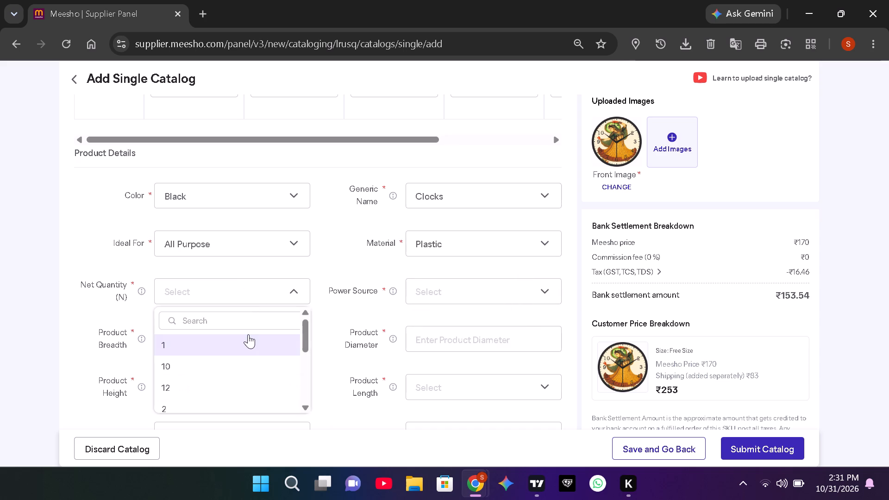
pyautogui.click(451, 292)
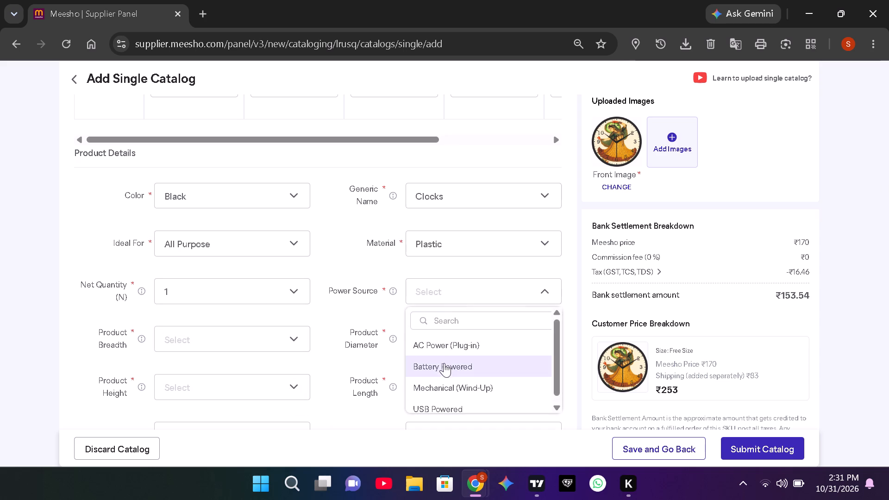
pyautogui.scroll(-1, 448, 386)
pyautogui.scroll(1, 448, 363)
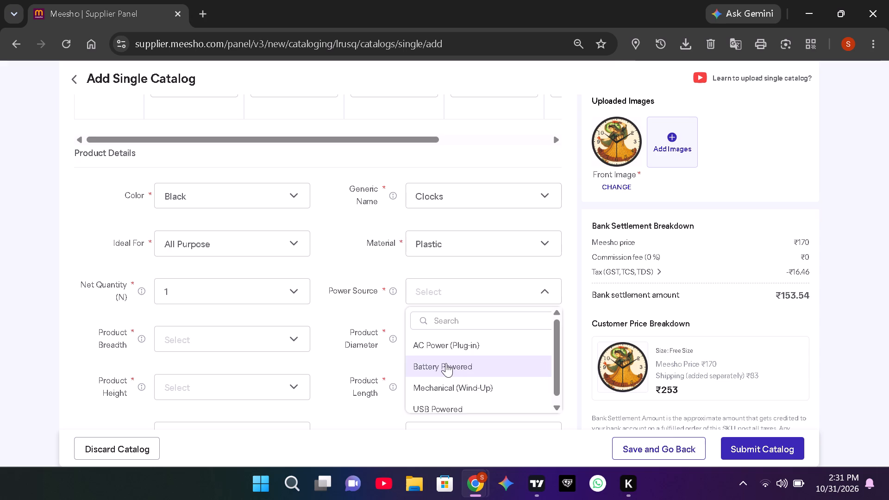
pyautogui.click(444, 363)
# Fill in the product dimensions: Breadth 1.5, Diameter 25CM, Height 10 and Length 10, with Inch as the Product Unit.
pyautogui.click(228, 330)
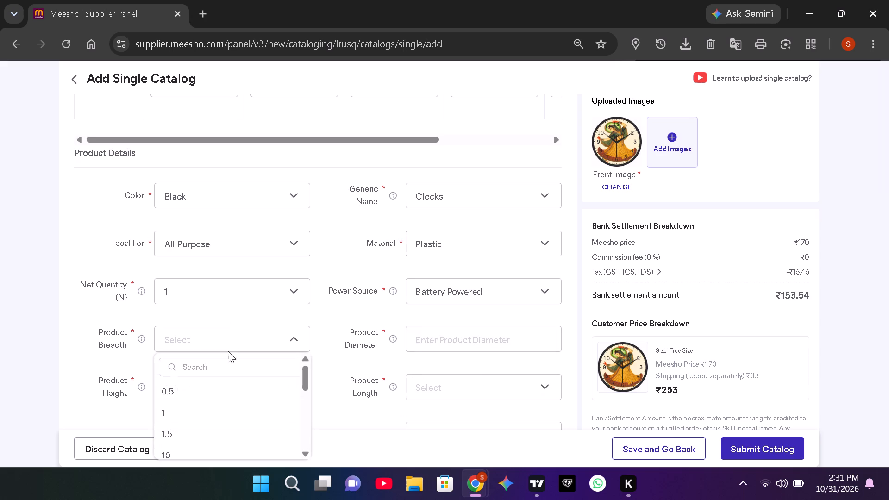
pyautogui.click(206, 427)
pyautogui.click(439, 344)
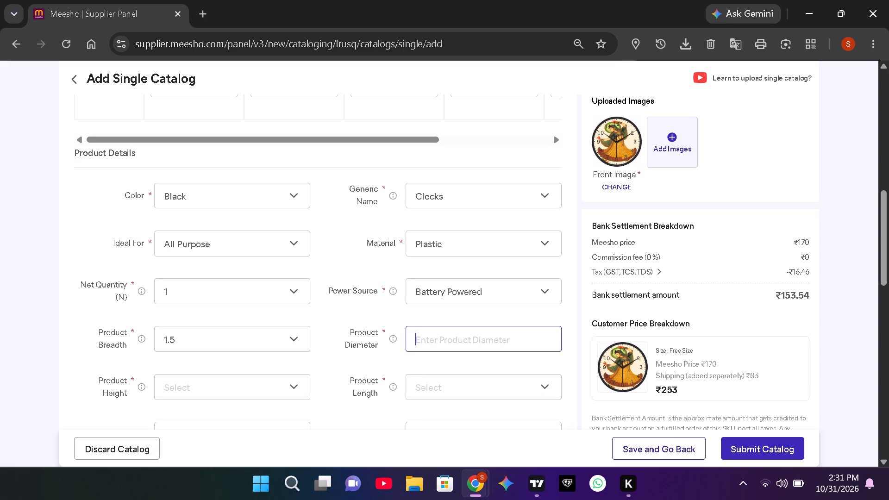
pyautogui.click(494, 377)
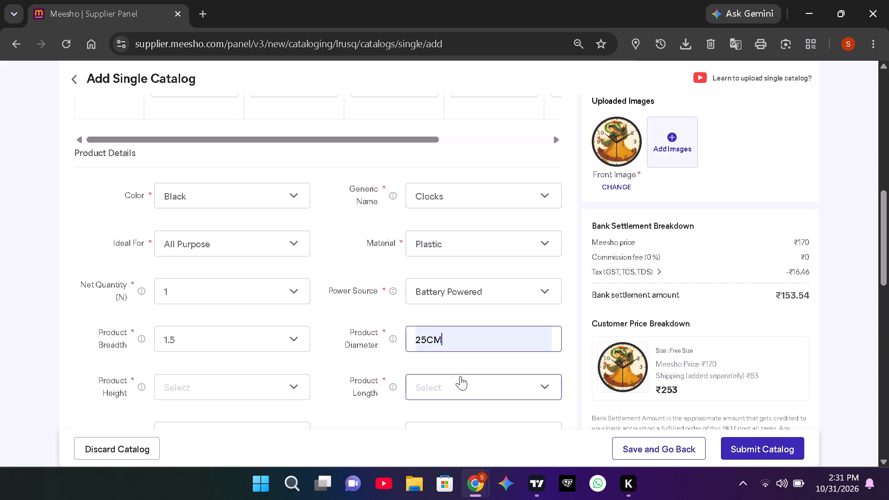
pyautogui.click(229, 385)
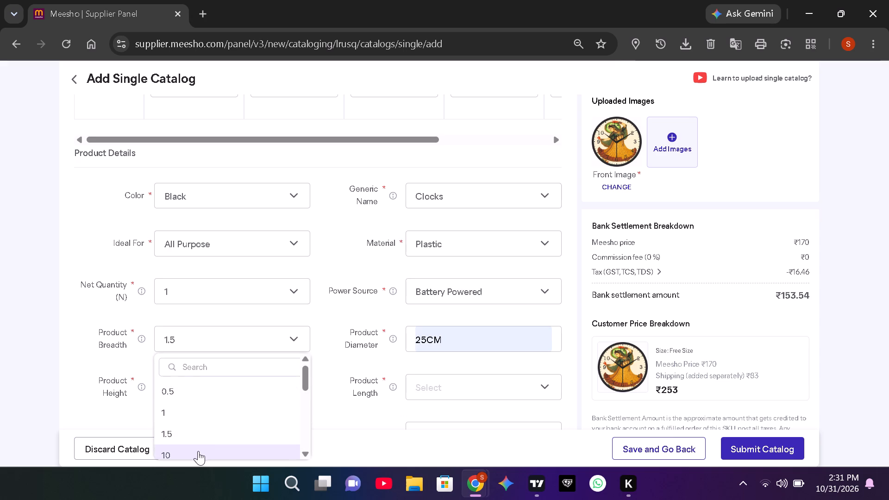
pyautogui.click(198, 451)
pyautogui.scroll(-2, 386, 370)
pyautogui.moveTo(466, 231); pyautogui.dragTo(464, 237)
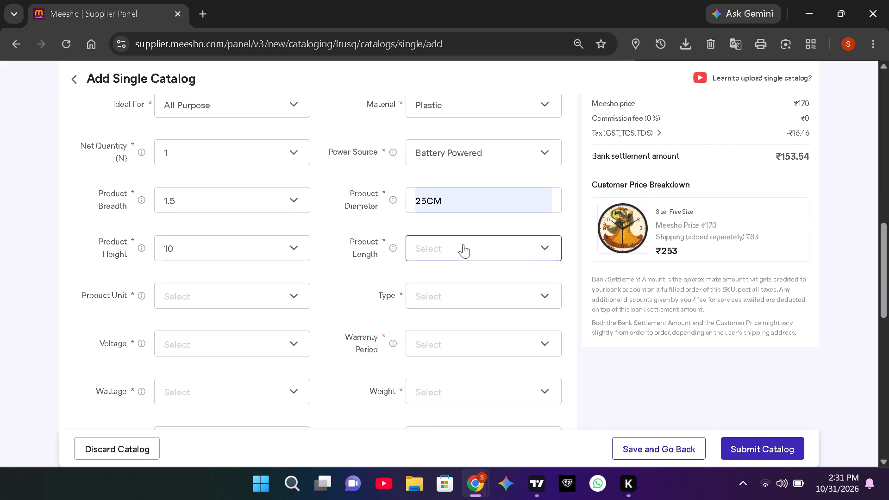
pyautogui.click(463, 244)
pyautogui.moveTo(427, 360); pyautogui.dragTo(421, 357)
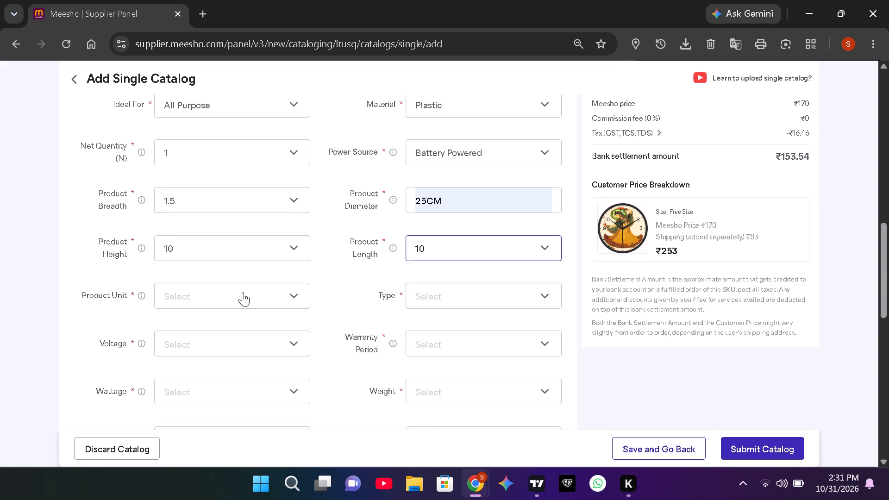
pyautogui.click(243, 292)
pyautogui.moveTo(213, 372); pyautogui.dragTo(219, 365)
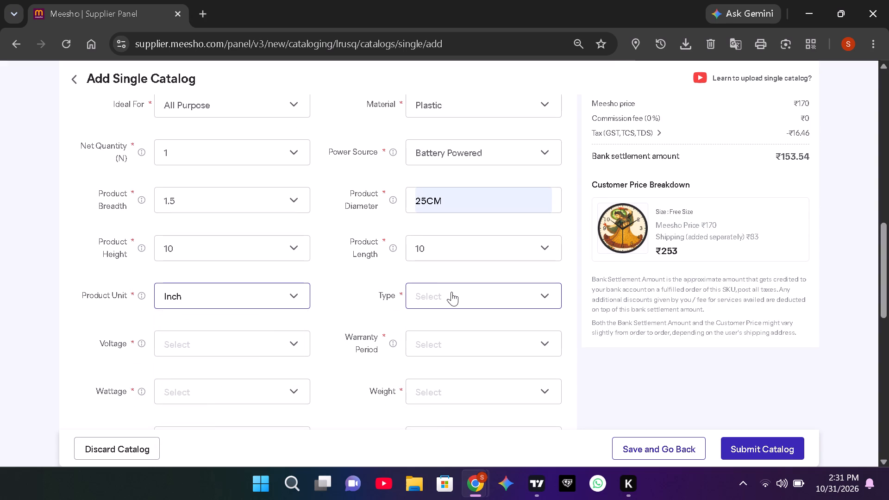
# Set the clock's Type to Analog and its Voltage to 1.5V.
pyautogui.click(451, 292)
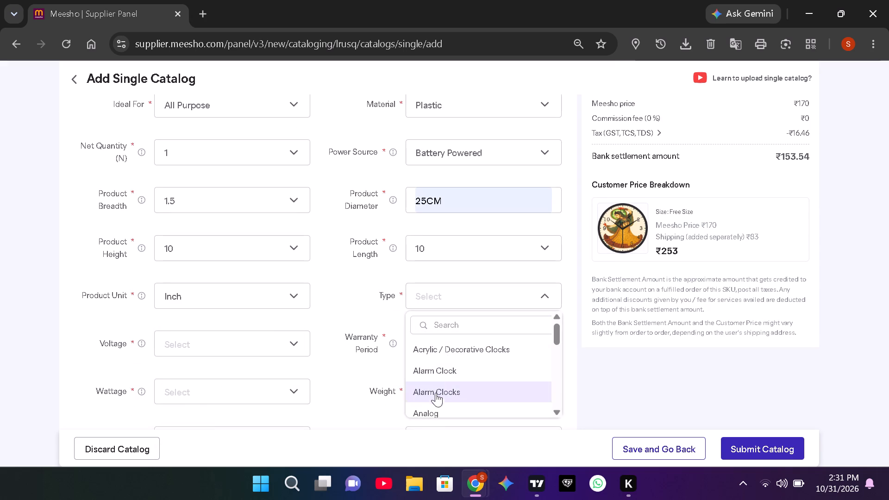
pyautogui.click(428, 409)
pyautogui.click(190, 343)
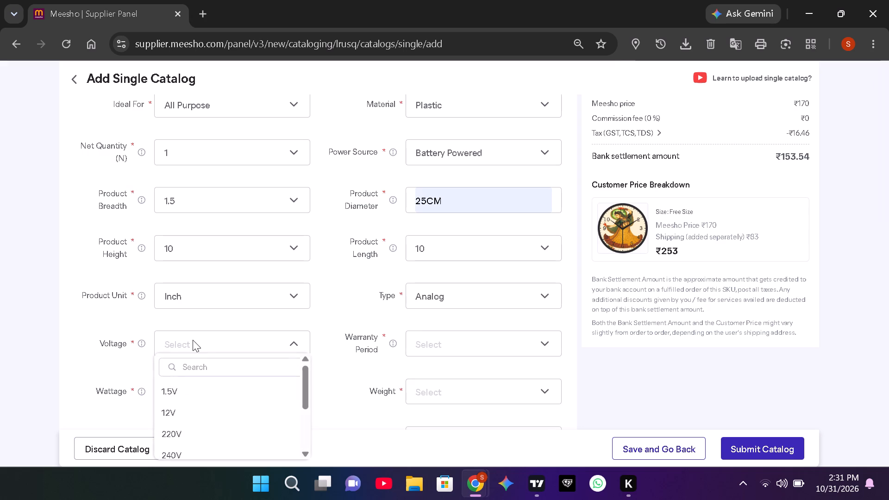
pyautogui.click(203, 397)
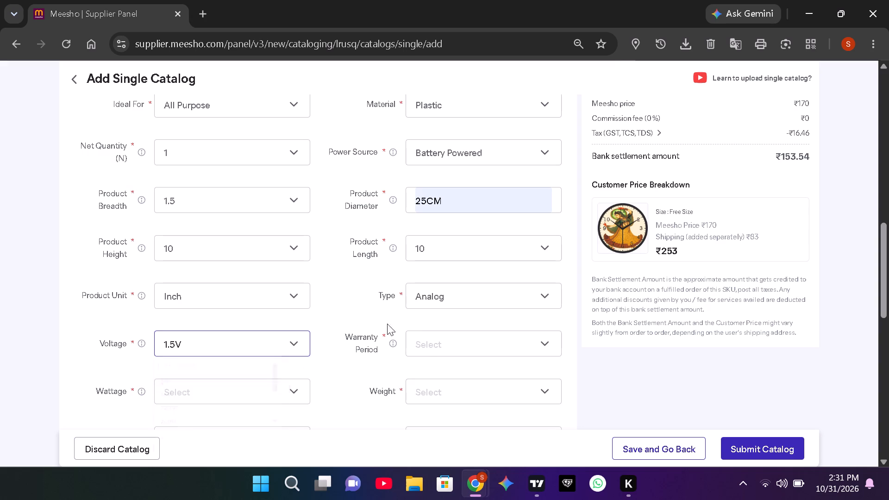
# Set the Warranty Period to 1 Year and the Wattage to 3.7W.
pyautogui.click(452, 346)
pyautogui.moveTo(447, 409); pyautogui.dragTo(443, 408)
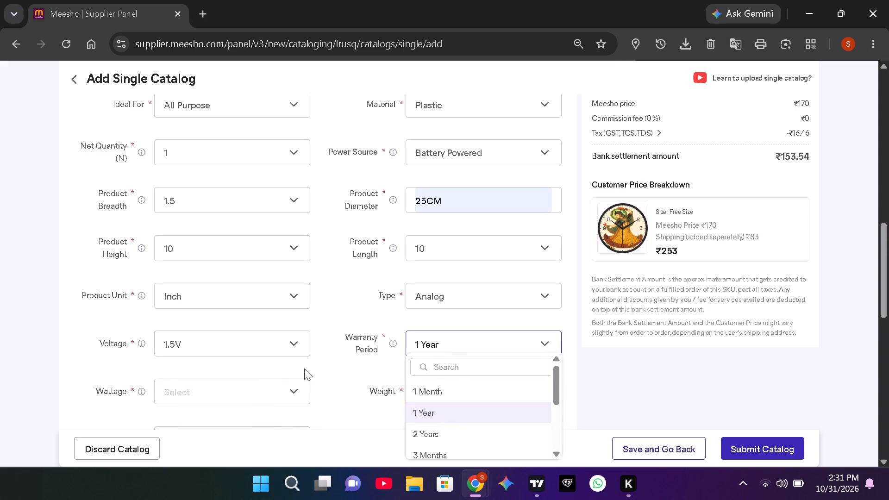
pyautogui.scroll(-2, 277, 373)
pyautogui.click(220, 251)
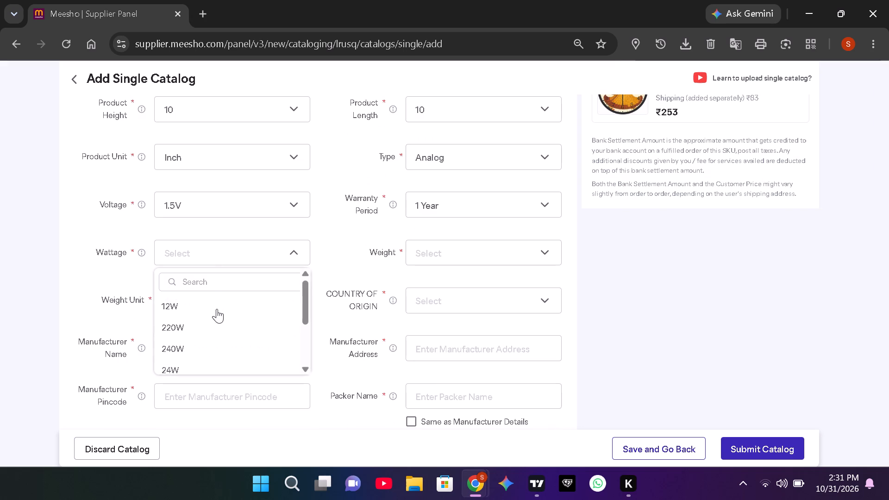
pyautogui.scroll(-1, 210, 315)
pyautogui.click(195, 318)
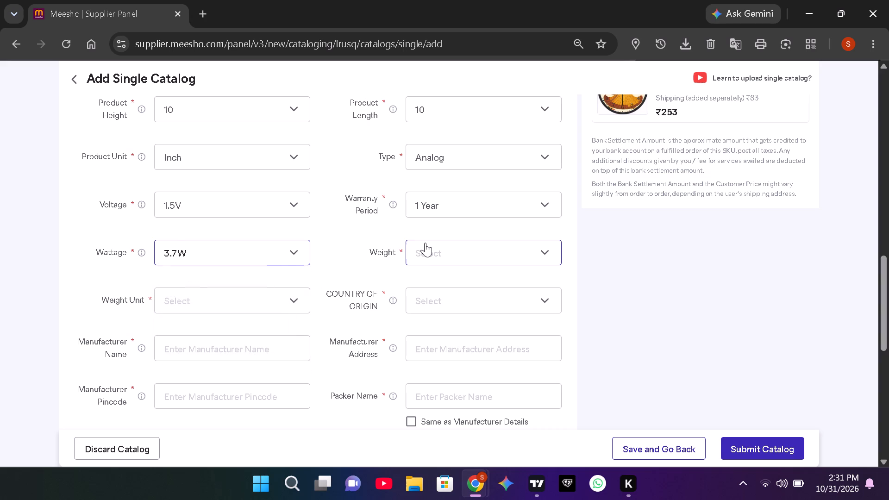
# Set the clock's Weight to 0.2 and its Weight Unit to kg.
pyautogui.click(428, 248)
pyautogui.moveTo(443, 344); pyautogui.dragTo(435, 343)
pyautogui.click(239, 297)
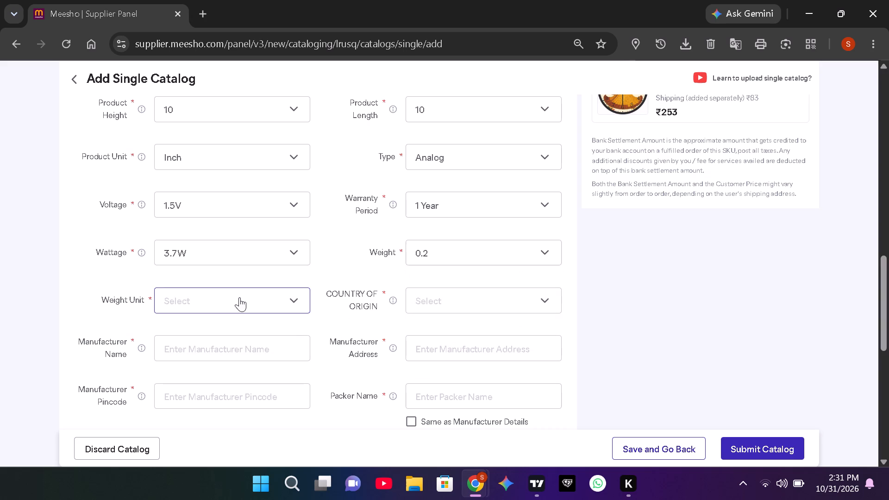
pyautogui.moveTo(194, 369); pyautogui.dragTo(218, 362)
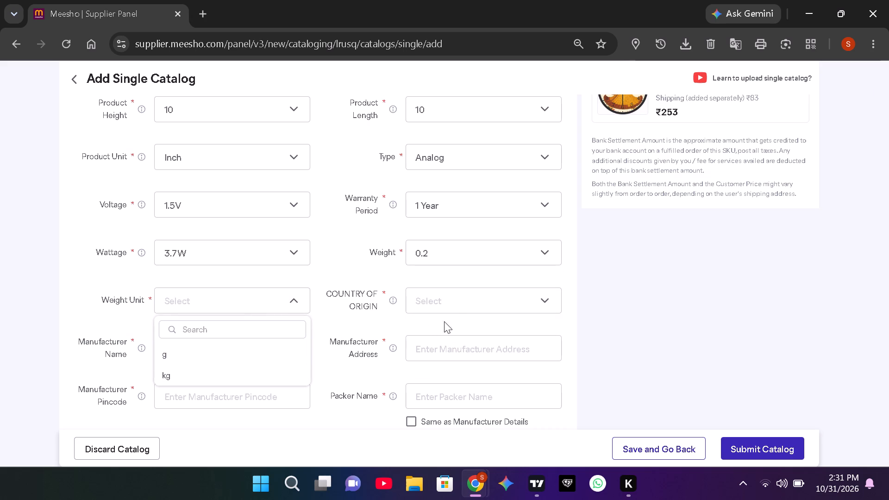
pyautogui.click(450, 306)
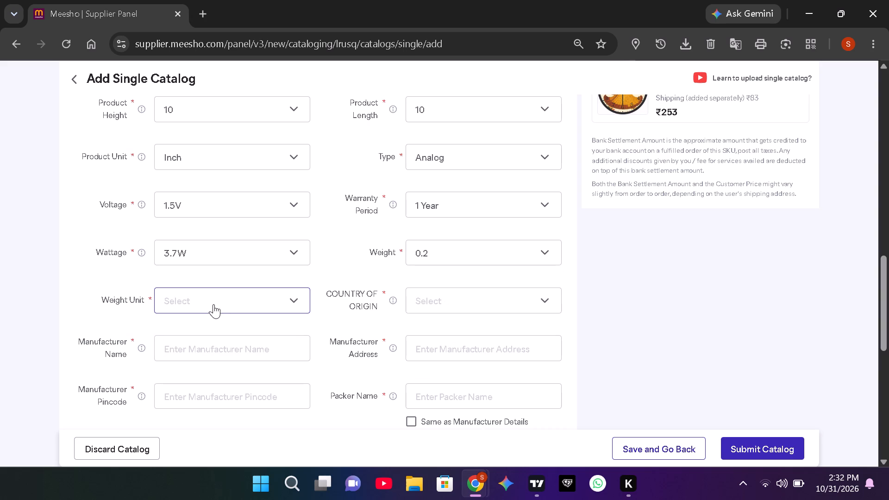
pyautogui.click(214, 291)
pyautogui.click(207, 378)
# Set the Country of Origin to India.
pyautogui.click(465, 299)
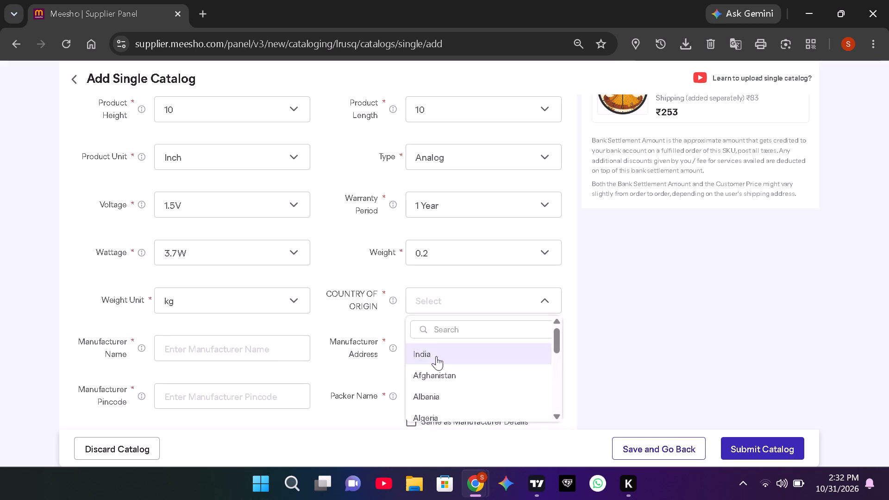
pyautogui.click(433, 340)
pyautogui.click(432, 356)
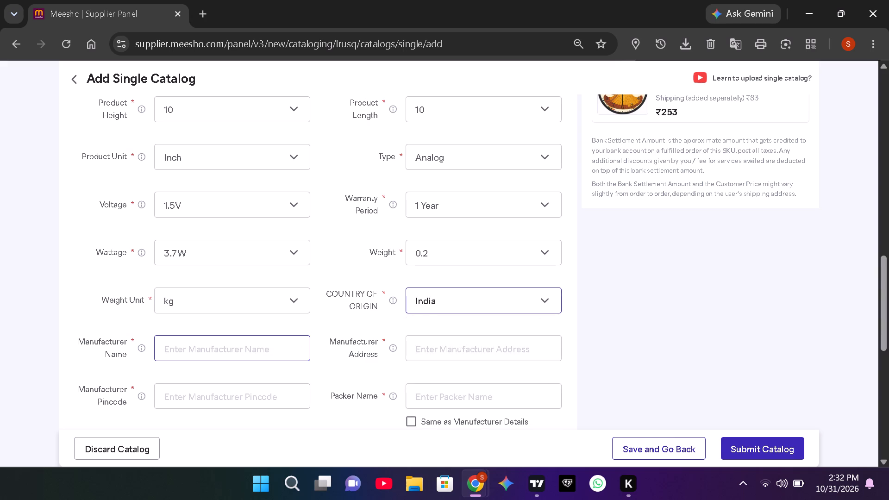
# Fill in the manufacturer details from the saved entries: name Narayan tex Tiles, with its address and pincode.
pyautogui.click(226, 350)
pyautogui.moveTo(262, 393); pyautogui.dragTo(267, 391)
pyautogui.click(448, 351)
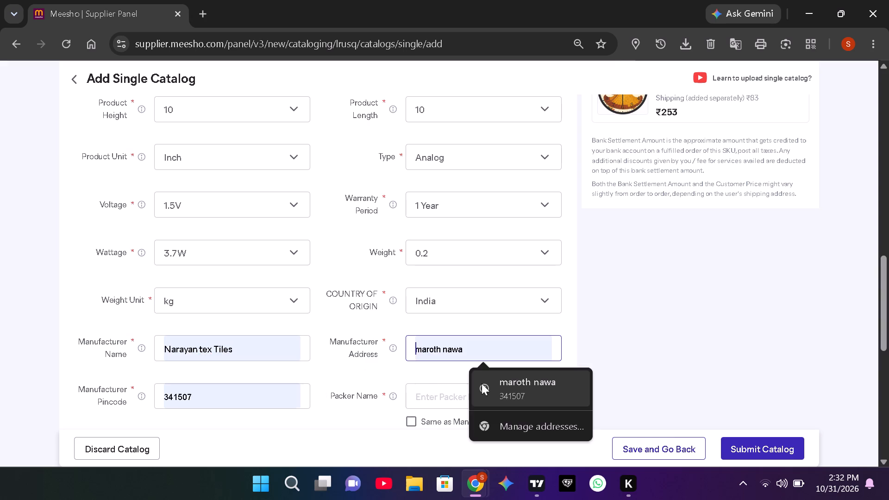
pyautogui.click(502, 386)
# Enter Narayan tex Tiles as the packer name and mark the packer details as the same as the manufacturer's.
pyautogui.click(453, 398)
pyautogui.moveTo(507, 431); pyautogui.dragTo(497, 432)
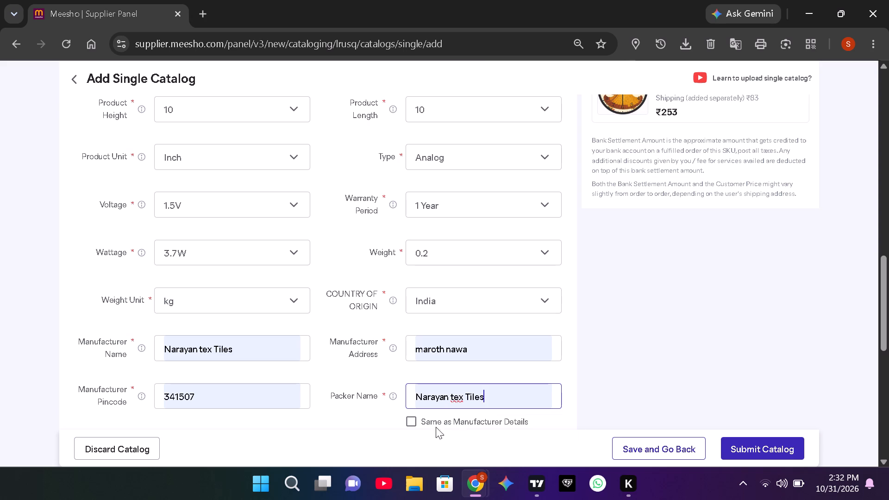
pyautogui.click(412, 420)
pyautogui.scroll(-3, 432, 389)
pyautogui.moveTo(449, 372); pyautogui.dragTo(454, 371, button='right')
pyautogui.scroll(-1, 471, 371)
pyautogui.click(382, 371)
pyautogui.rightClick(382, 370)
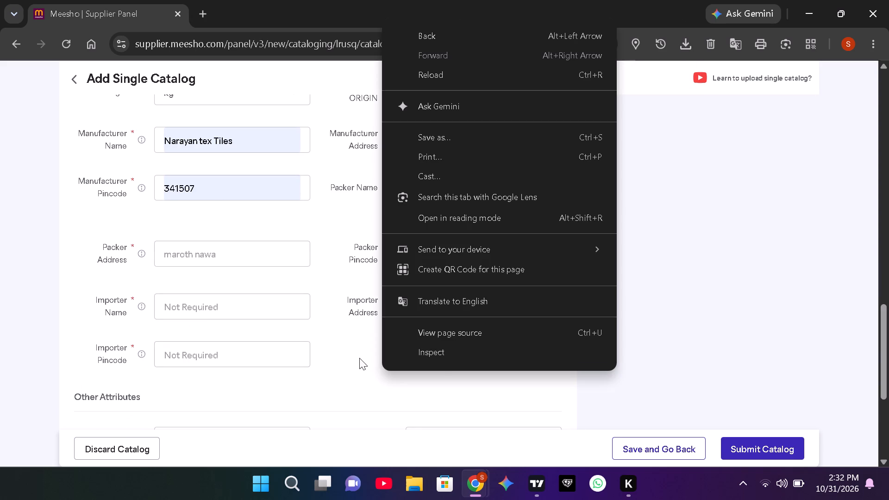
pyautogui.click(699, 284)
# Upload the measurements picture B015-B from the Pictures > New folder directory as the product's second image.
pyautogui.scroll(-3, 475, 312)
pyautogui.scroll(3, 472, 314)
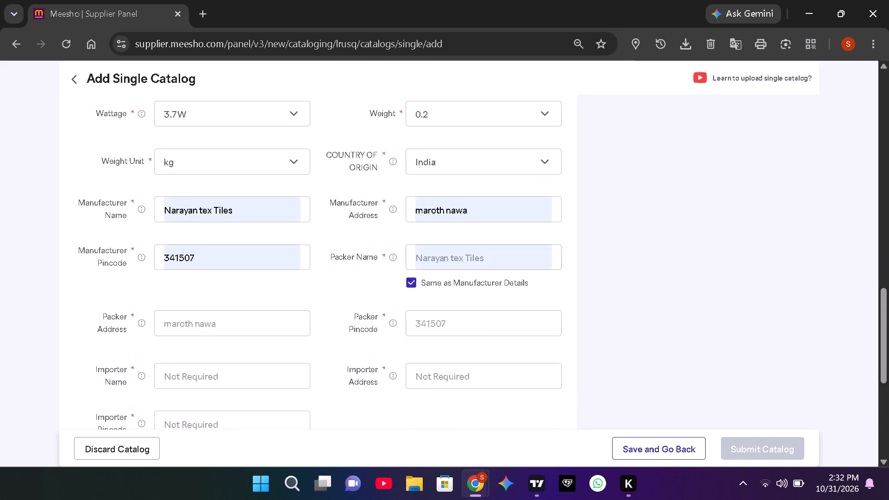
pyautogui.scroll(6, 472, 314)
pyautogui.scroll(3, 604, 270)
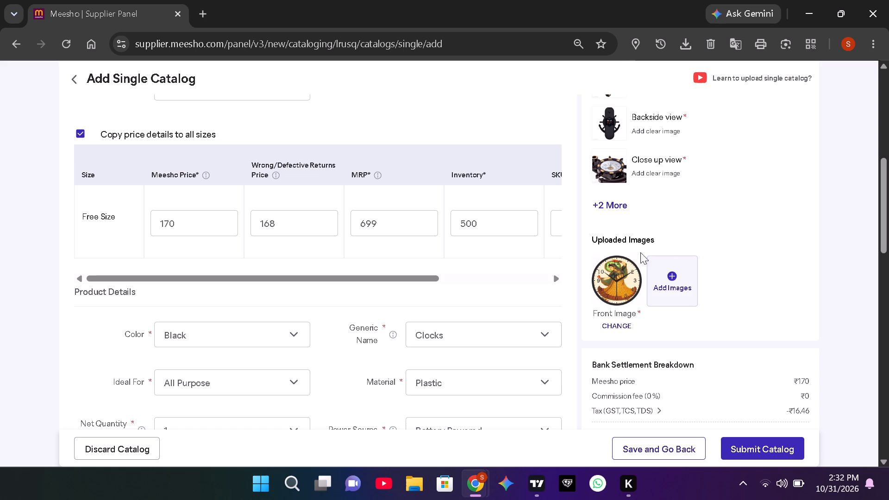
pyautogui.click(664, 276)
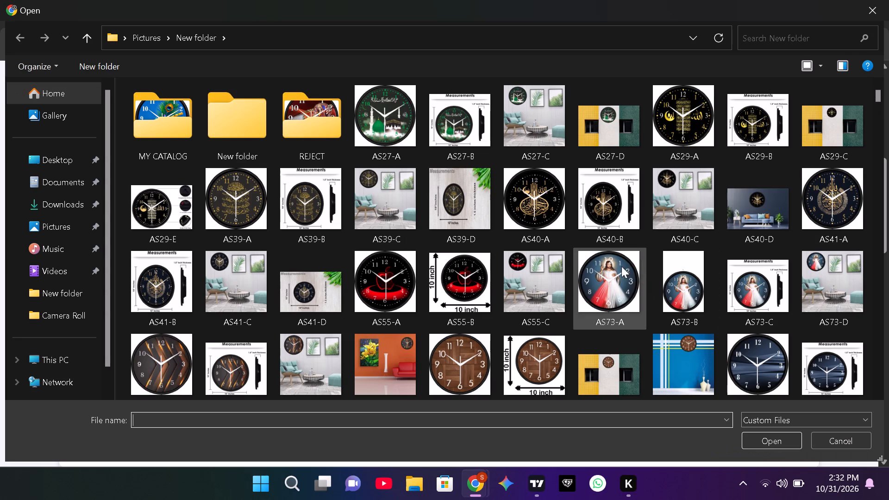
pyautogui.scroll(-4, 461, 283)
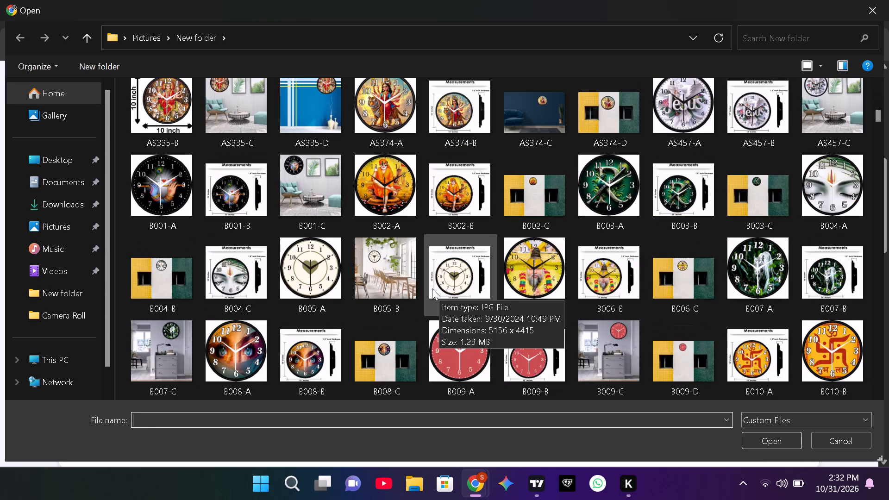
pyautogui.scroll(-2, 432, 288)
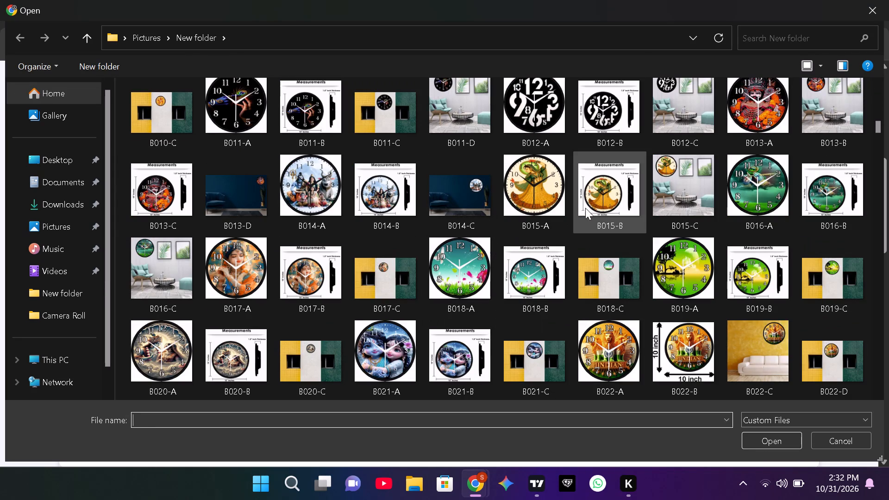
pyautogui.click(599, 201)
pyautogui.moveTo(775, 449); pyautogui.dragTo(775, 445)
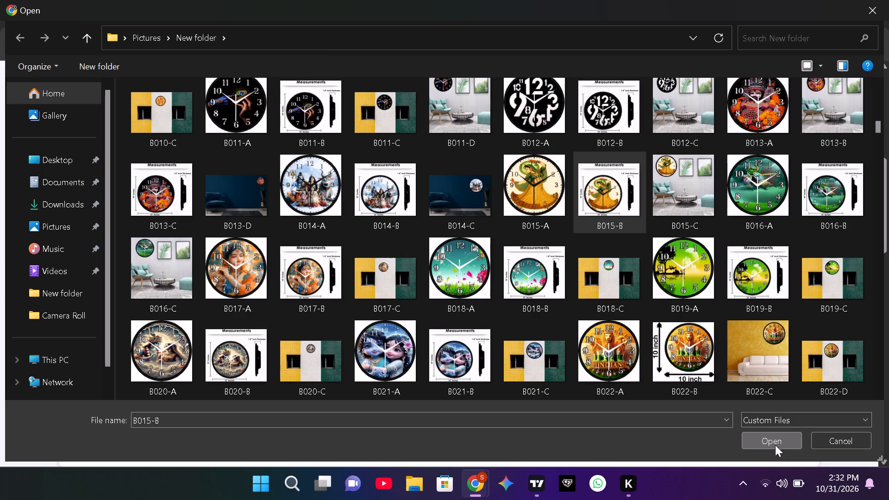
pyautogui.moveTo(775, 445); pyautogui.dragTo(775, 443)
pyautogui.click(722, 288)
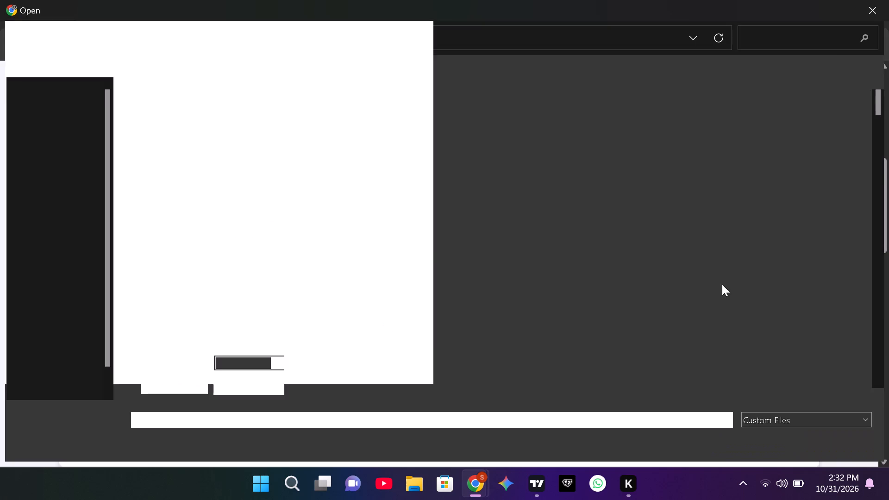
pyautogui.scroll(-3, 681, 268)
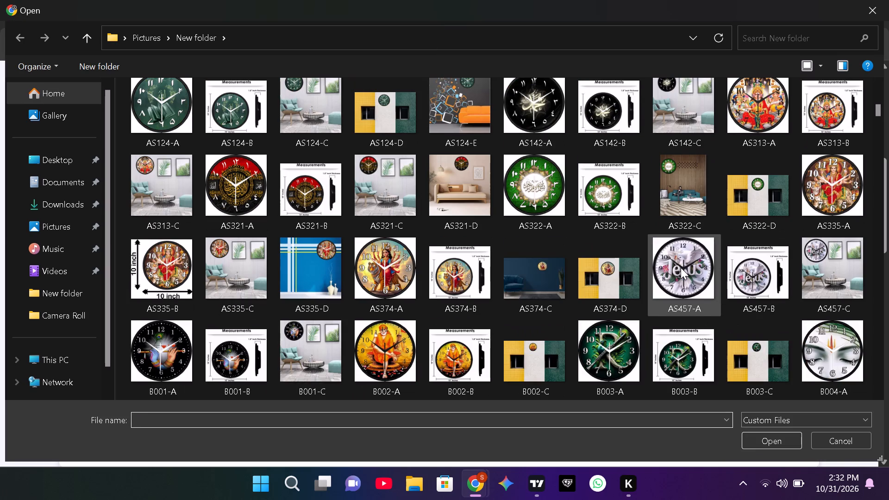
pyautogui.scroll(-2, 681, 268)
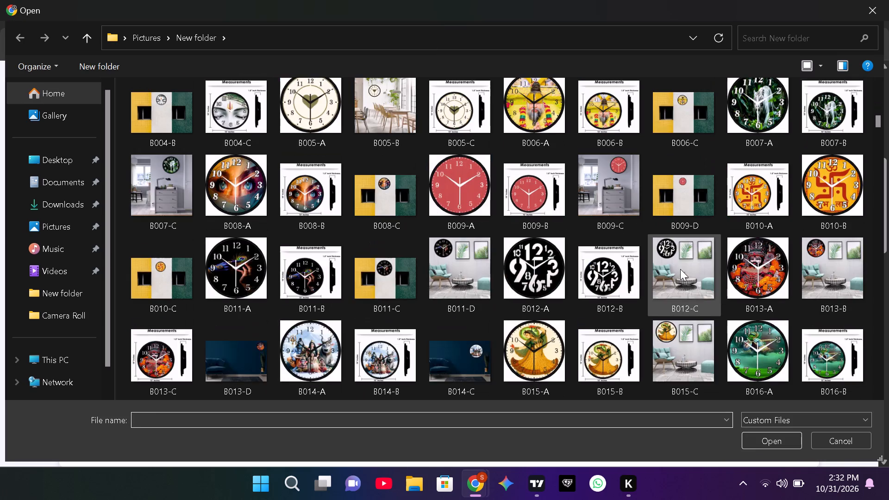
pyautogui.scroll(-1, 680, 269)
pyautogui.click(663, 175)
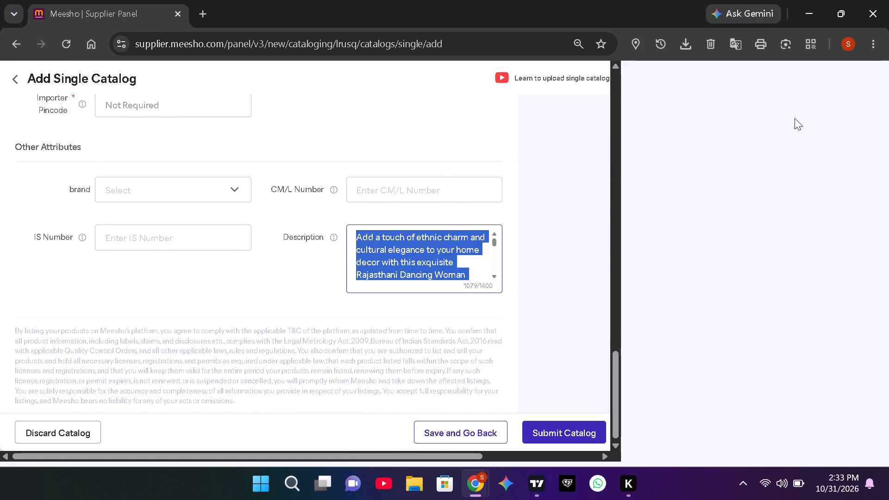
# Submit the B015 catalog for quality check, declaring that all its products are not branded or illegal to sell.
pyautogui.scroll(9, 699, 231)
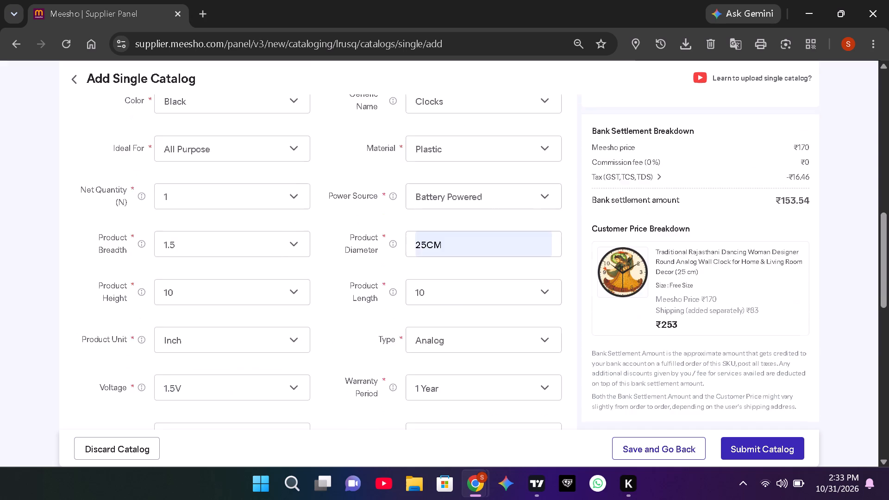
pyautogui.scroll(2, 691, 233)
pyautogui.scroll(-13, 692, 238)
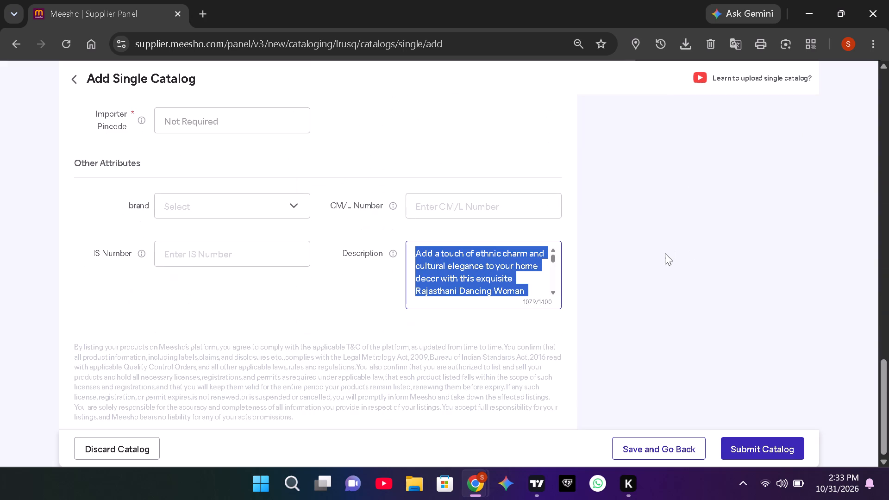
pyautogui.click(769, 449)
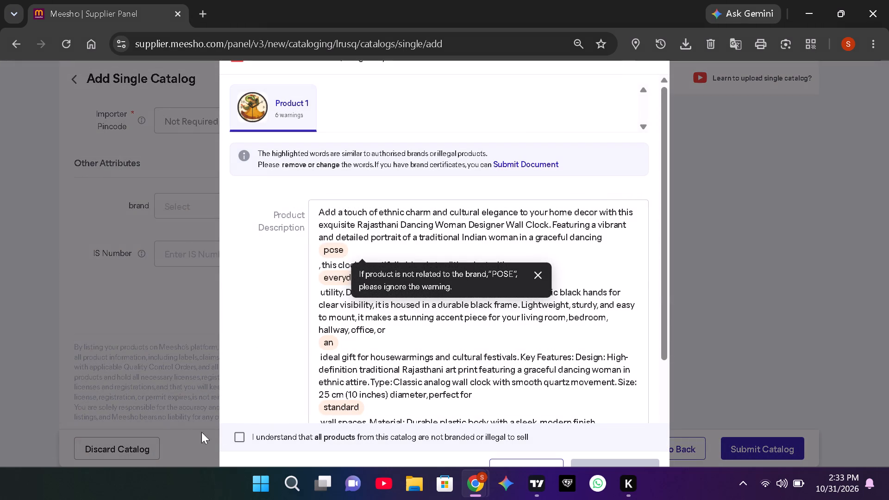
pyautogui.click(237, 434)
pyautogui.click(238, 437)
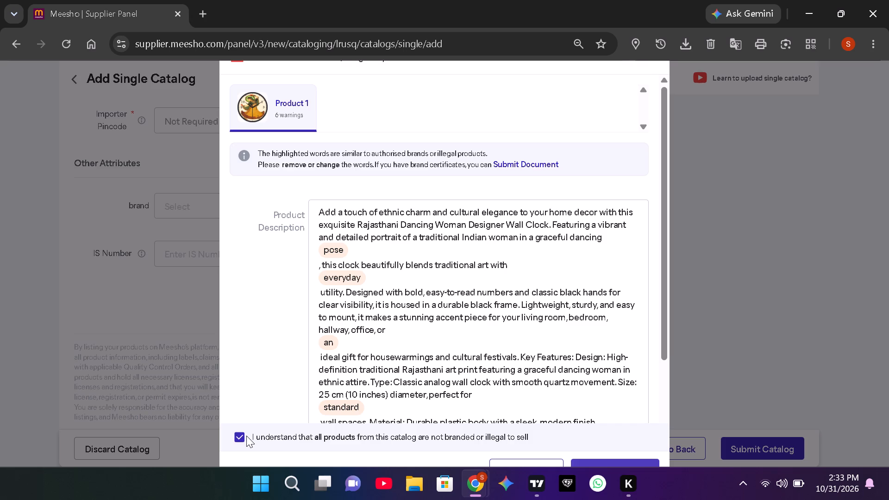
pyautogui.click(608, 464)
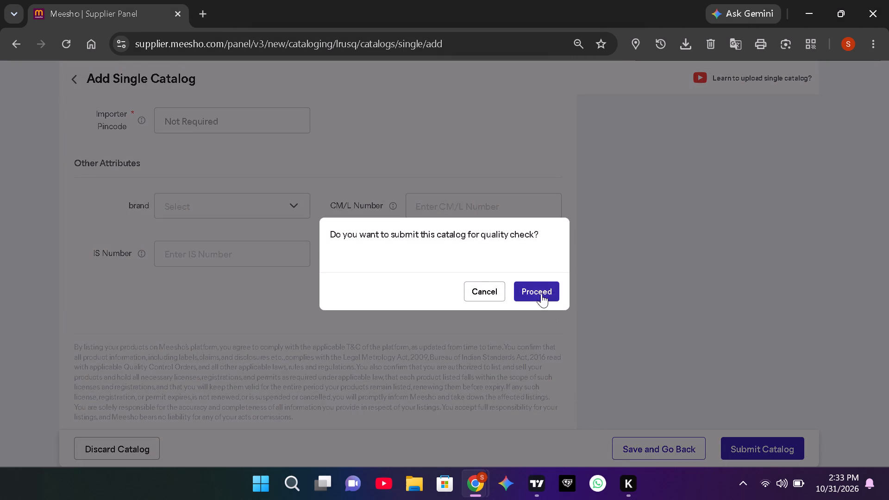
pyautogui.click(540, 291)
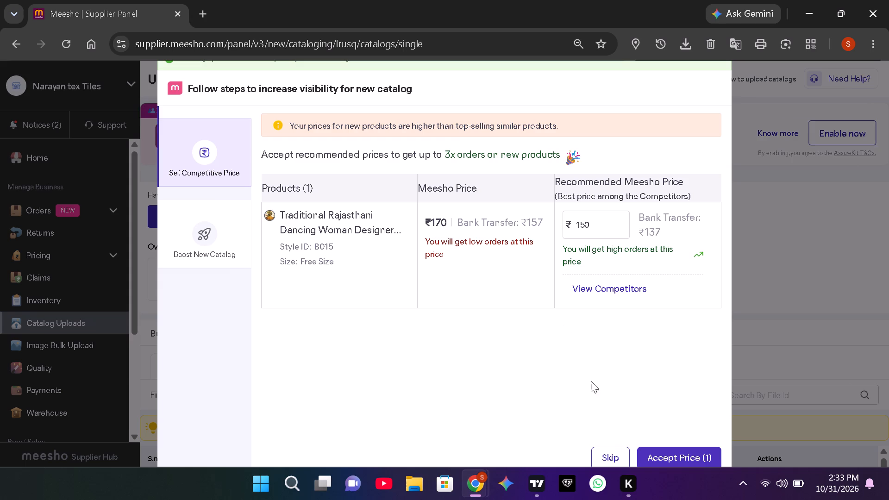
# Skip the recommended competitive price of ₹150 and dismiss the catalog boost suggestions.
pyautogui.click(612, 457)
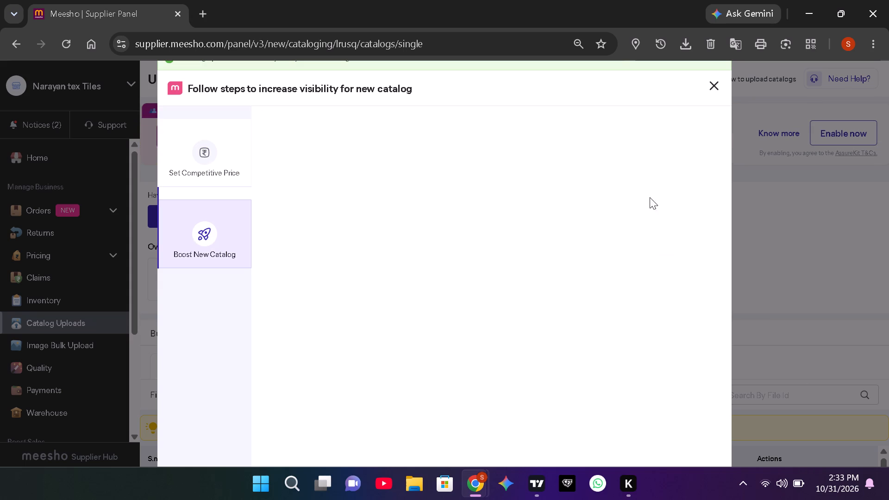
pyautogui.click(718, 82)
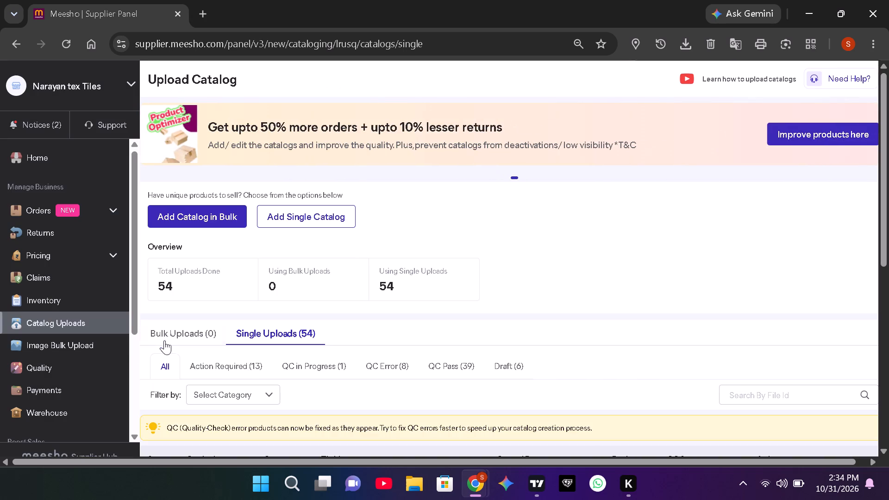
# Start a new single catalog in the Clocks category under Home & Kitchen.
pyautogui.click(332, 213)
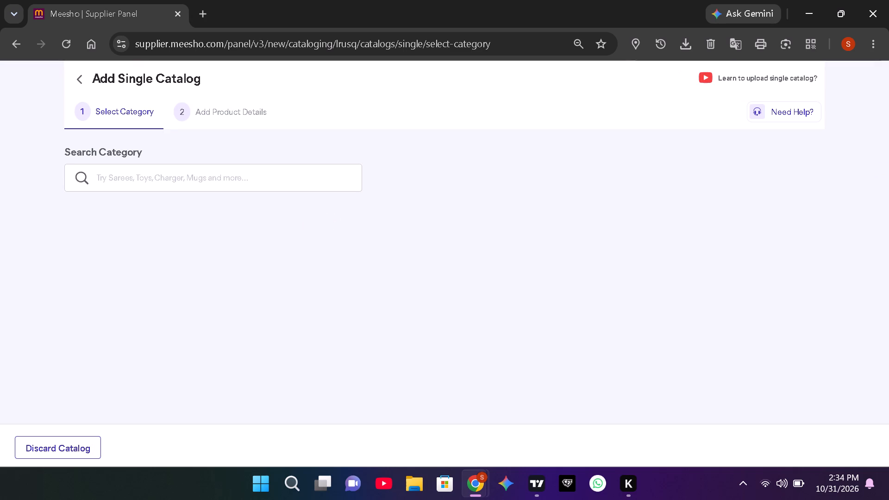
pyautogui.click(196, 181)
pyautogui.press('c')
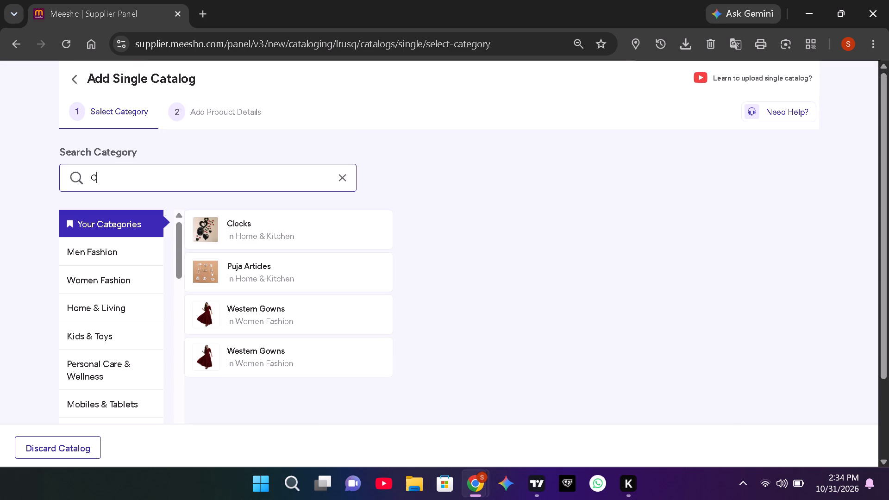
pyautogui.write('LOC')
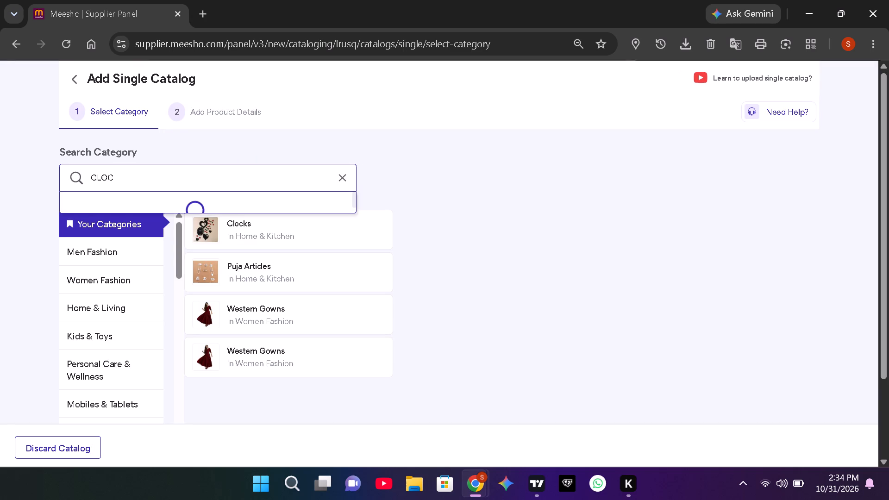
pyautogui.click(160, 210)
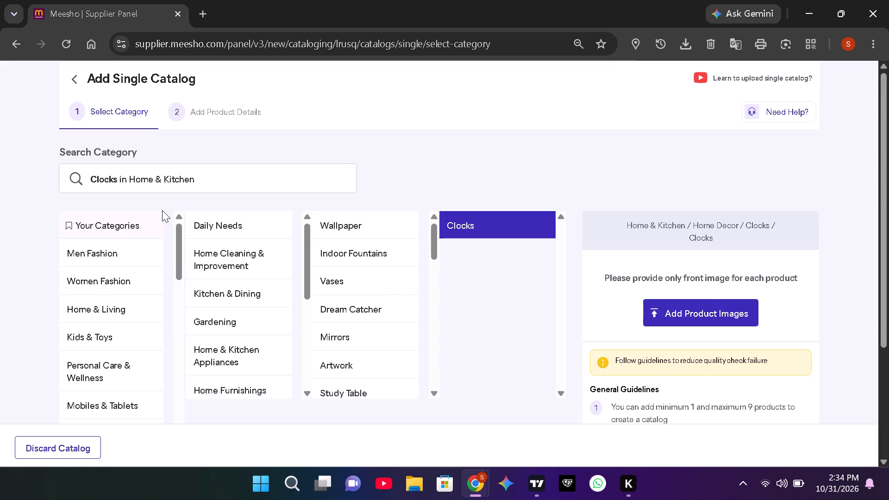
pyautogui.moveTo(467, 219); pyautogui.dragTo(470, 224)
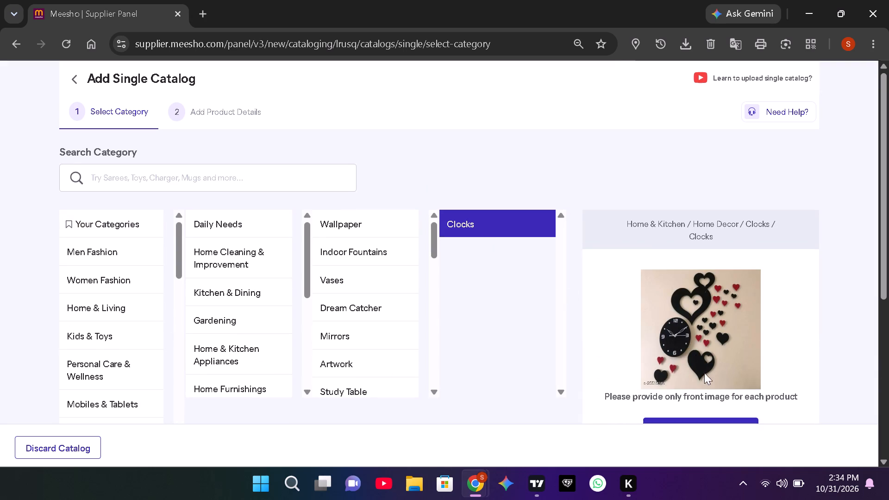
# Add the front picture B020-A as the new catalog's product image and continue to the product details.
pyautogui.scroll(-1, 717, 408)
pyautogui.click(703, 365)
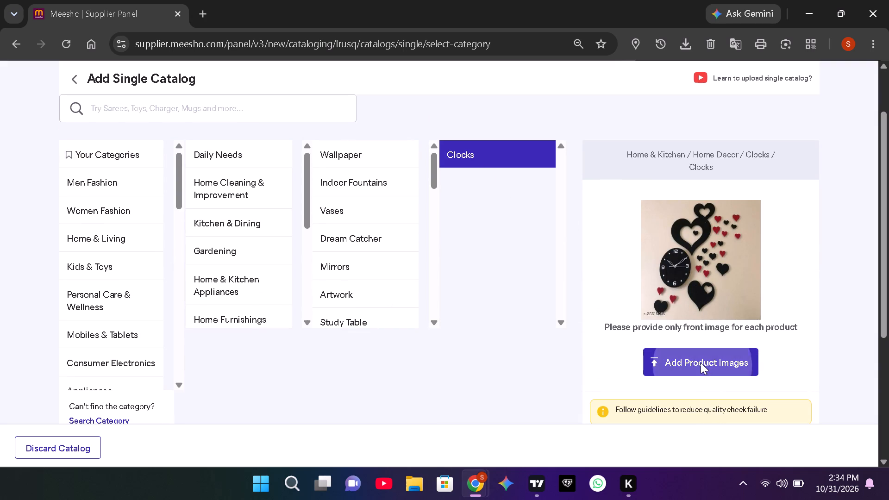
pyautogui.scroll(-7, 465, 272)
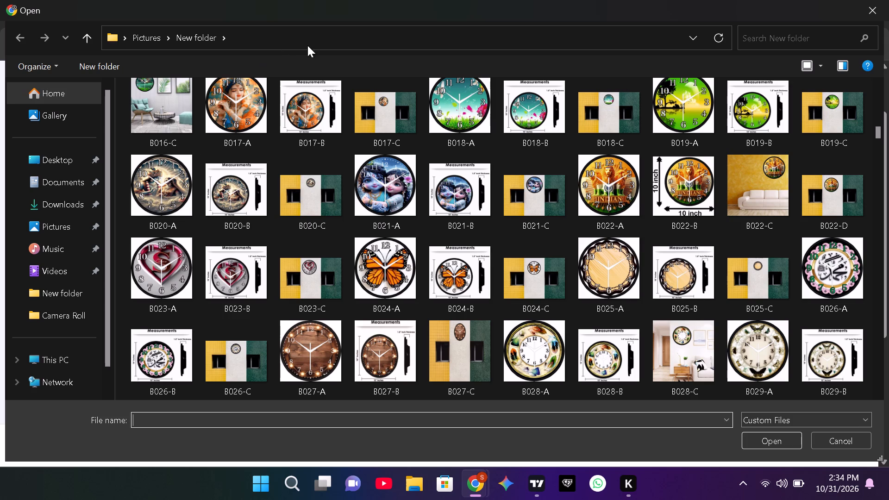
pyautogui.click(172, 180)
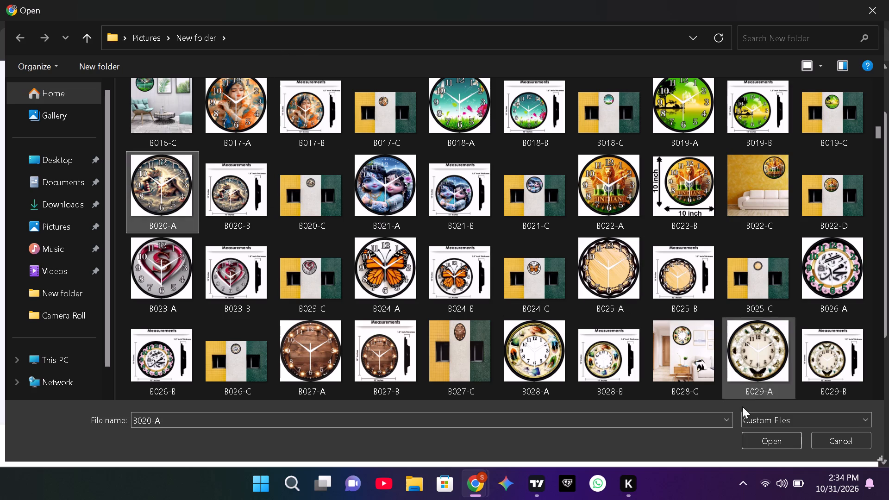
pyautogui.click(780, 439)
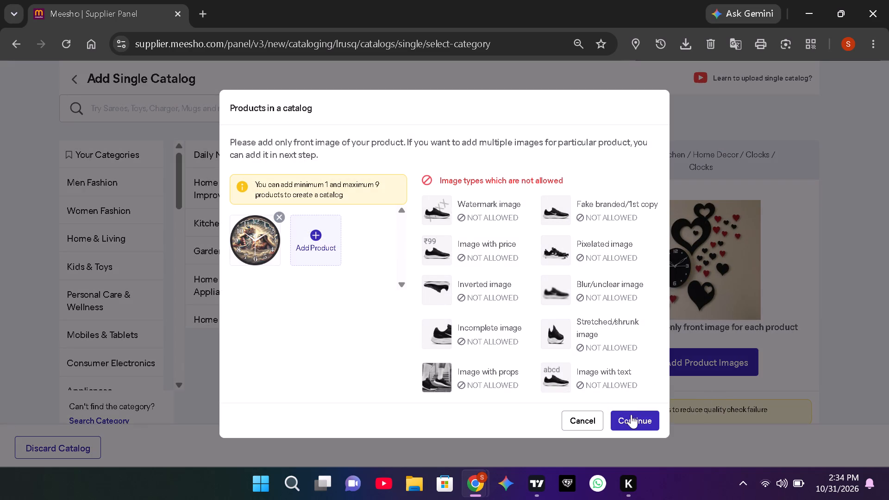
pyautogui.click(633, 420)
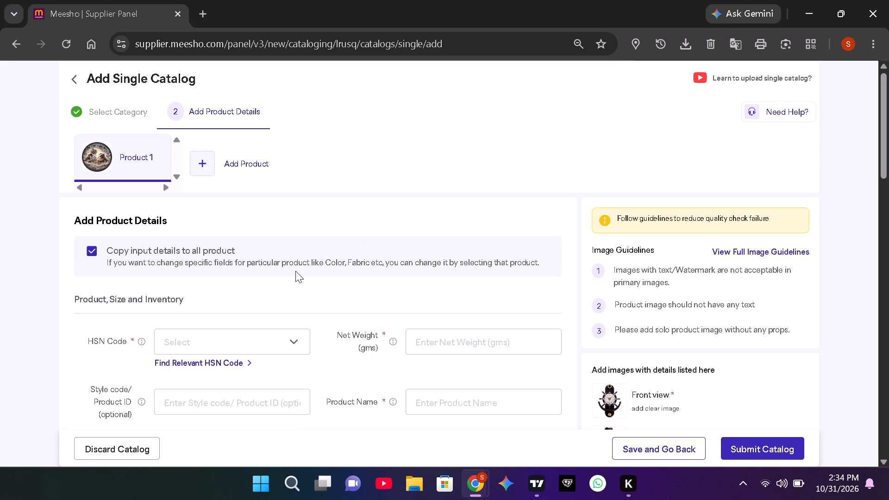
# Set the product's HSN code to 910310 and its net weight to 200 gms.
pyautogui.click(245, 344)
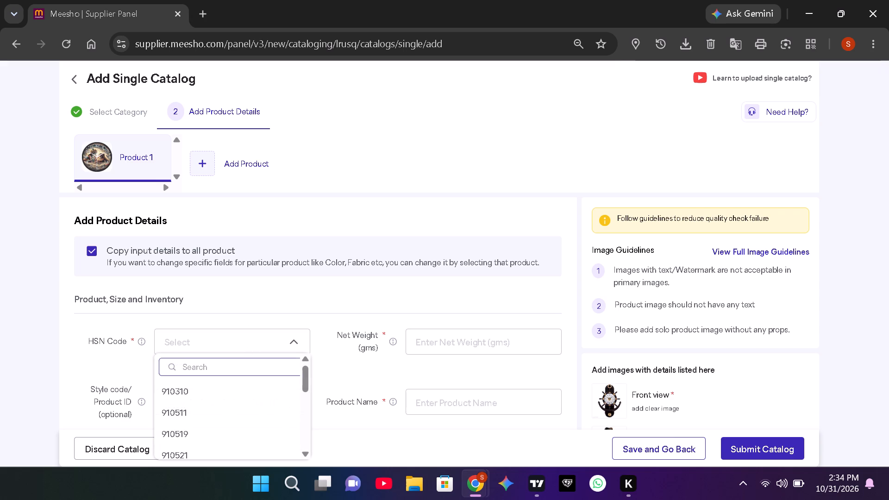
pyautogui.click(236, 393)
pyautogui.click(470, 344)
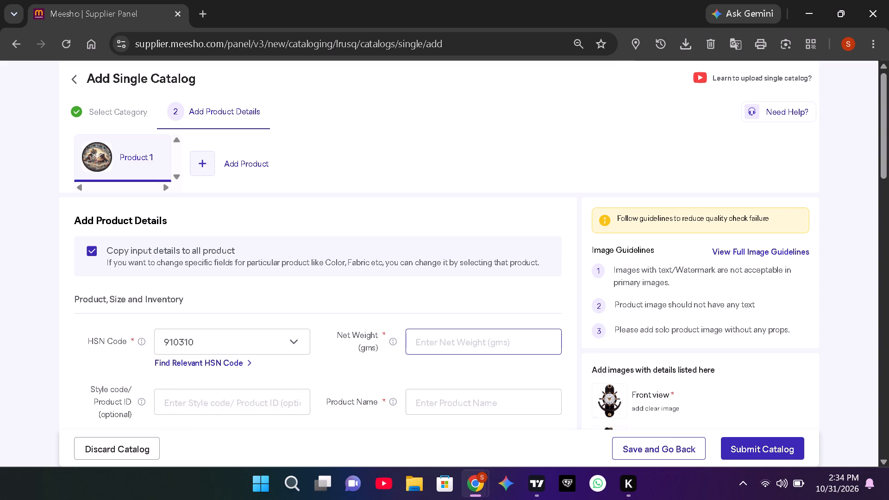
pyautogui.press('2')
pyautogui.write('00')
# Enter B010 as the product's style code.
pyautogui.scroll(-2, 228, 278)
pyautogui.click(197, 270)
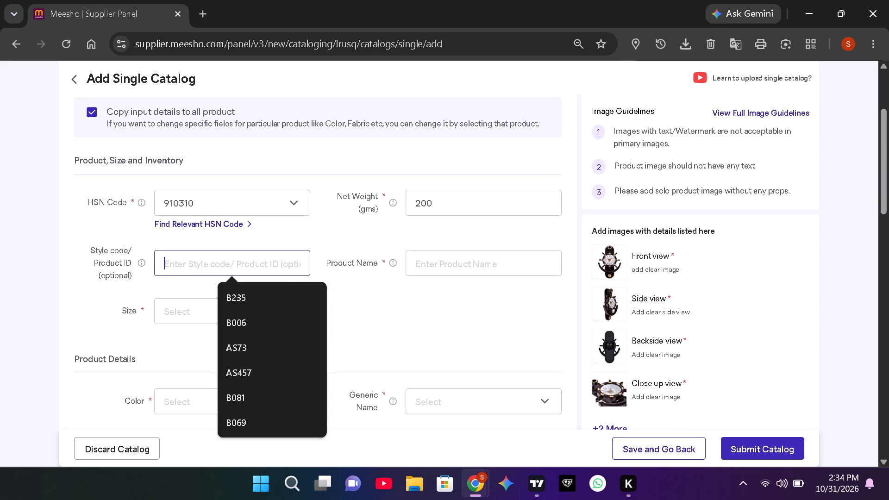
pyautogui.press('b')
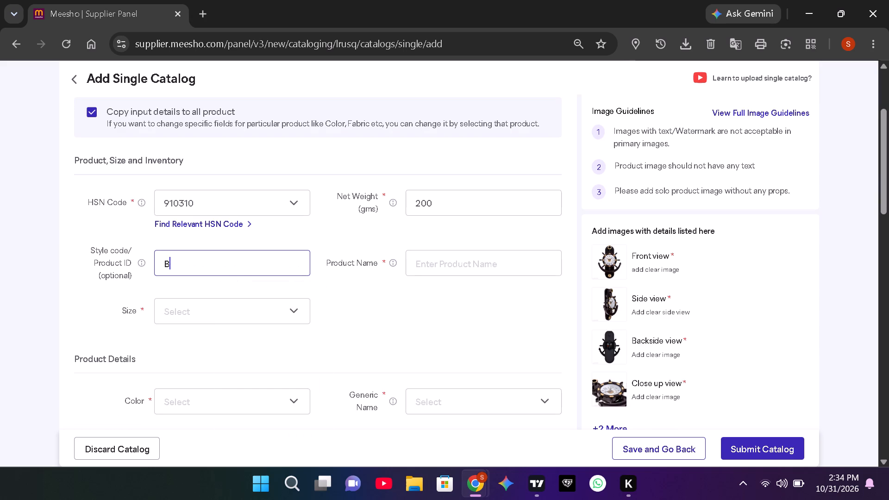
pyautogui.press('0')
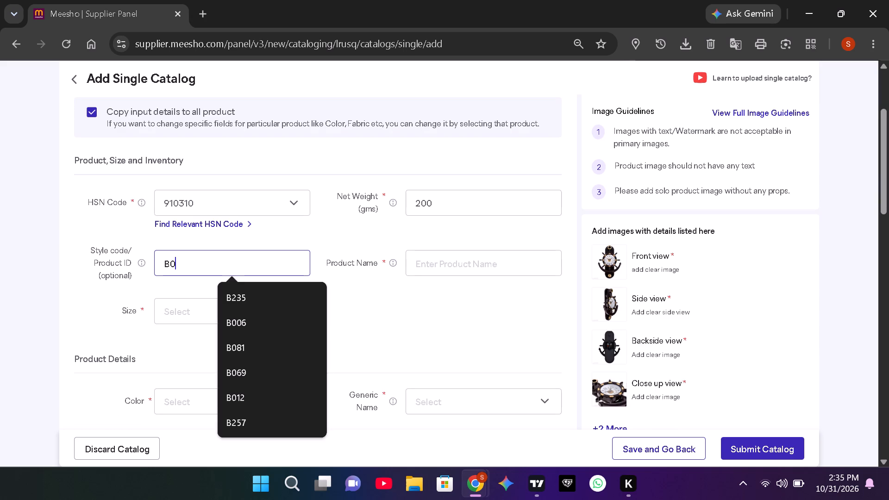
pyautogui.press('1')
pyautogui.press('0')
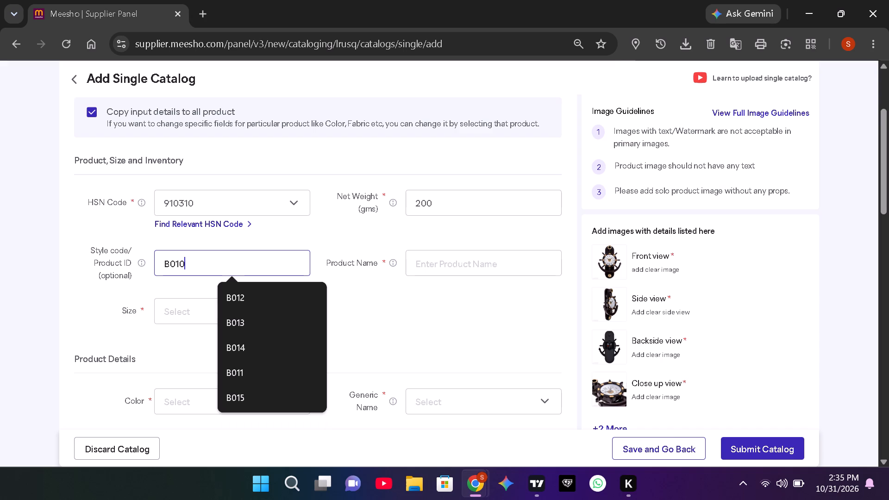
# Open the size choices for the product.
pyautogui.click(458, 268)
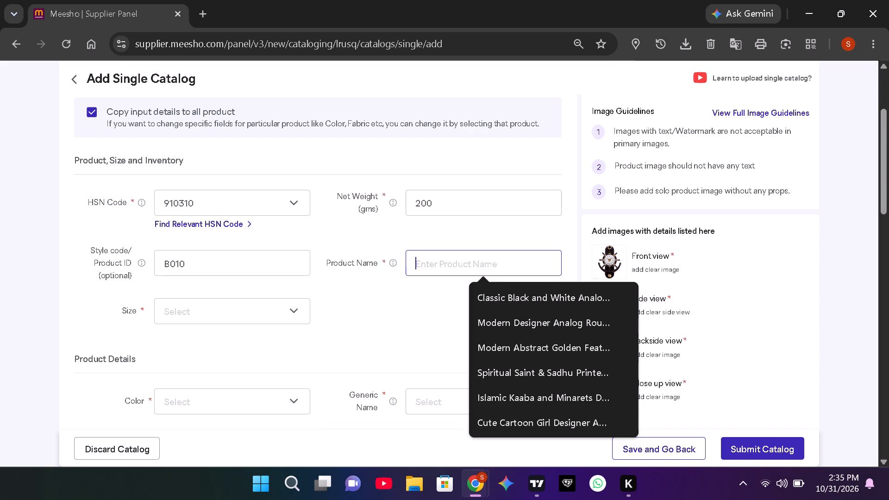
pyautogui.click(227, 306)
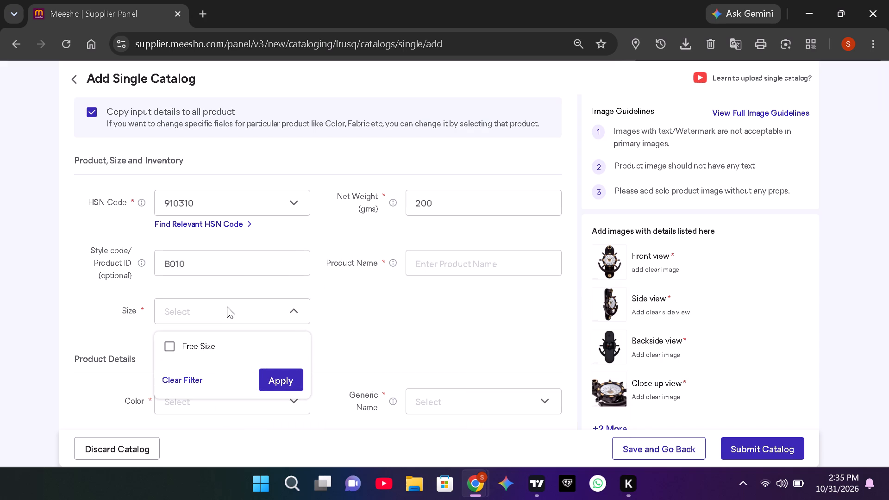
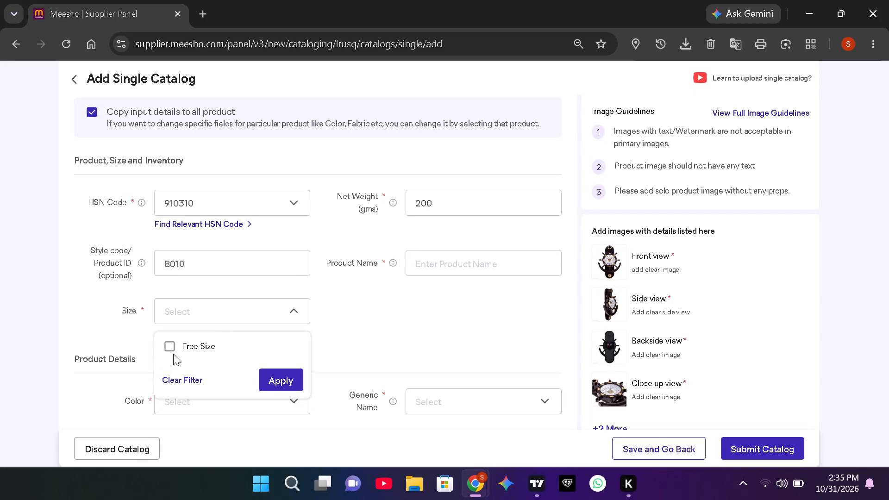
# Choose Free Size as the product's size and apply it.
pyautogui.click(172, 347)
pyautogui.click(286, 381)
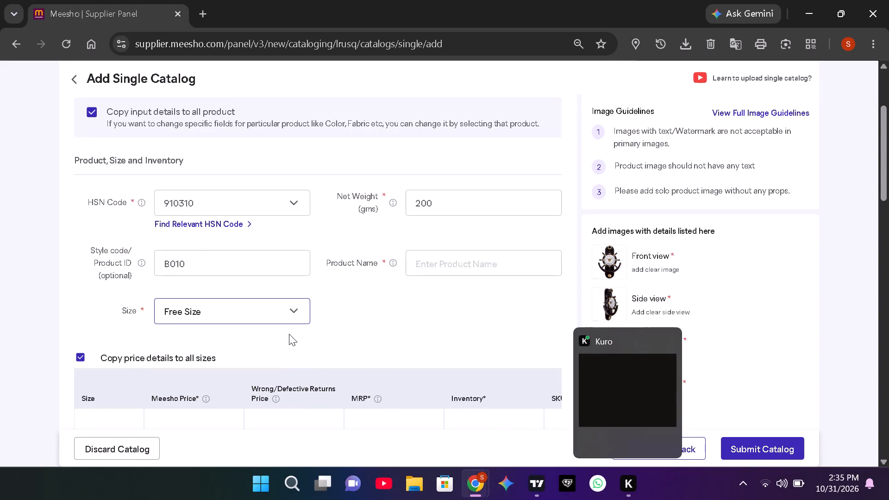
# Open the Meesho Price entry for the Free Size row.
pyautogui.scroll(-2, 291, 335)
pyautogui.click(195, 305)
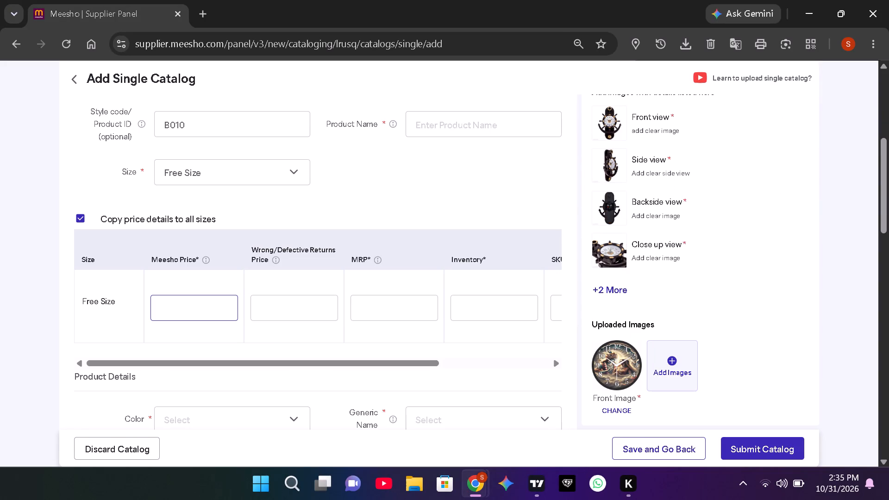
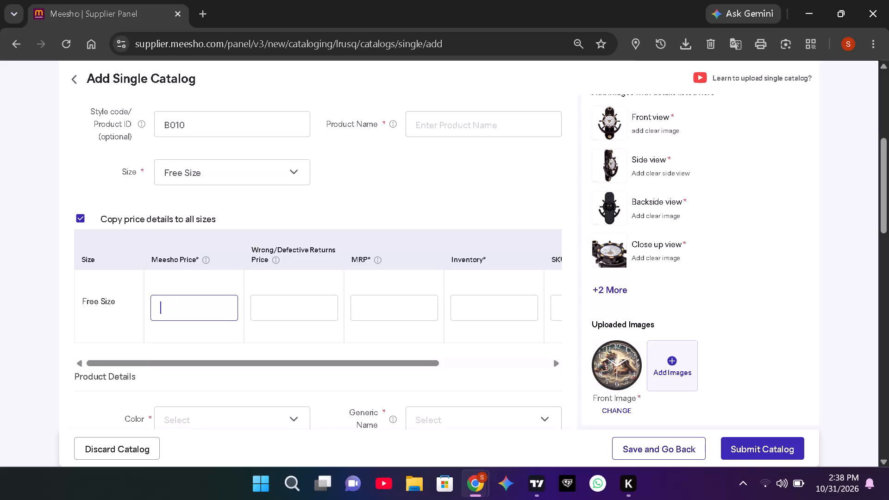
# Price the Free Size row: Meesho Price 170, the suggested wrong/defective returns price 148, and MRP 699.
pyautogui.click(186, 306)
pyautogui.press('1')
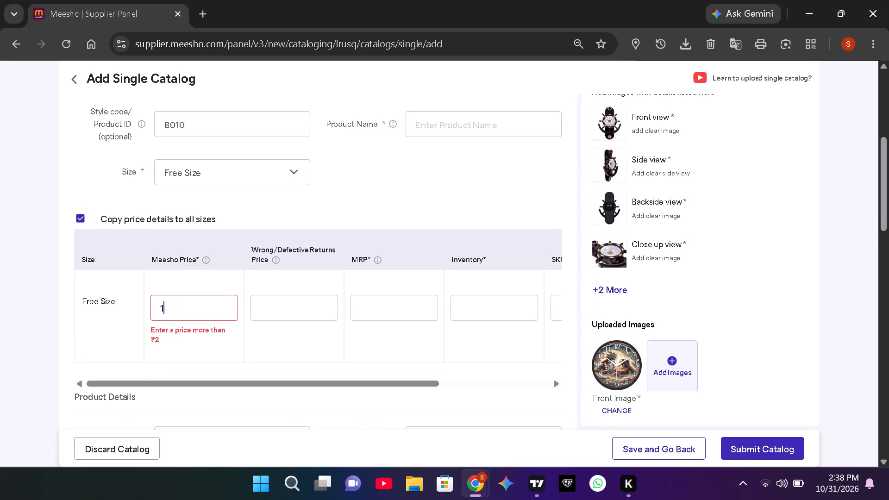
pyautogui.write('70')
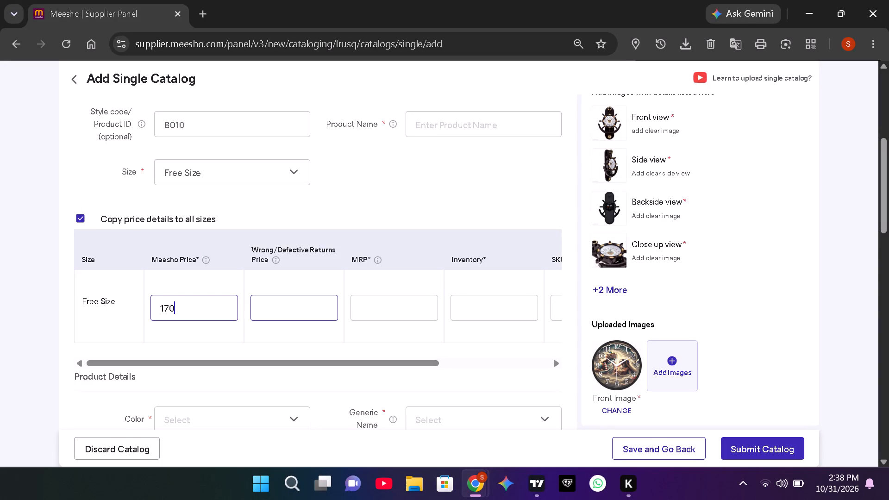
pyautogui.click(282, 315)
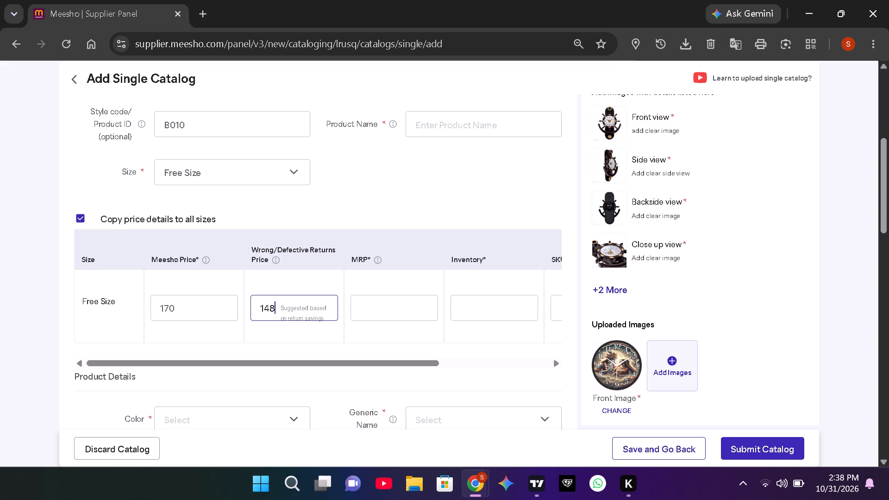
pyautogui.click(368, 310)
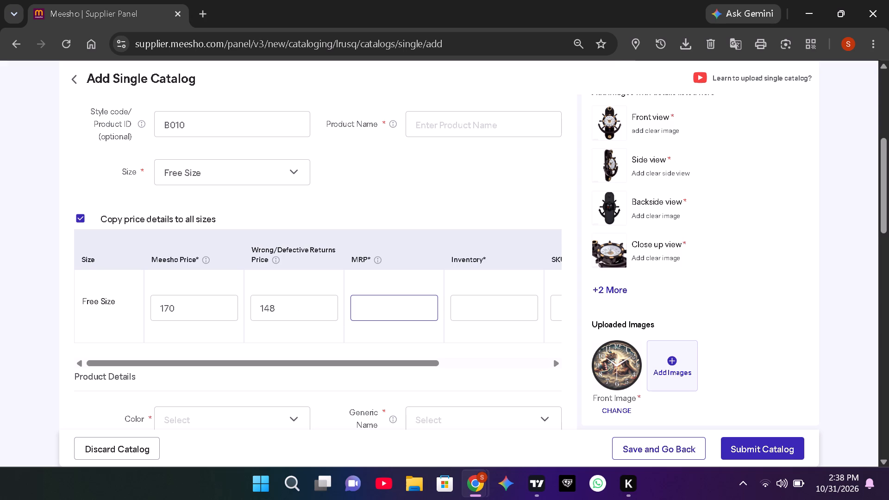
pyautogui.press('6')
pyautogui.write('99')
# Set the Free Size row's inventory to 450.
pyautogui.click(470, 307)
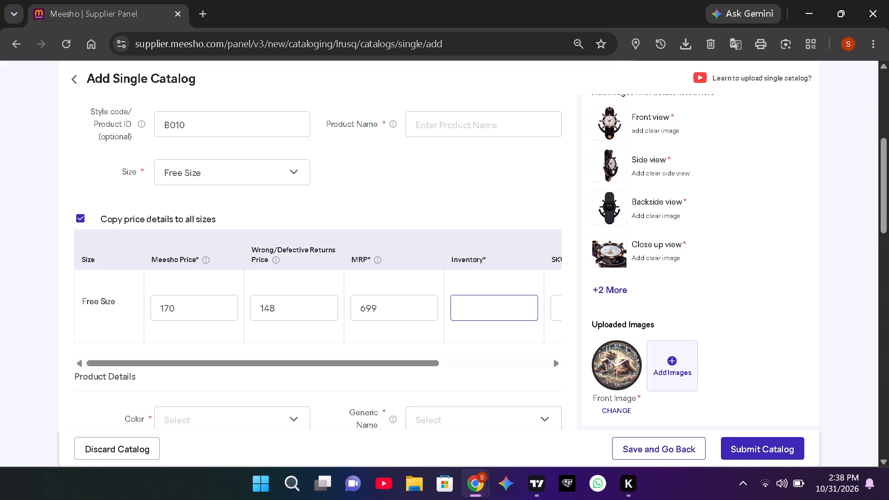
pyautogui.write('500')
pyautogui.scroll(-2, 470, 307)
pyautogui.click(496, 307)
pyautogui.press('BackSpace')
pyautogui.press('BackSpace')
pyautogui.press('5')
pyautogui.write('00')
pyautogui.press('BackSpace')
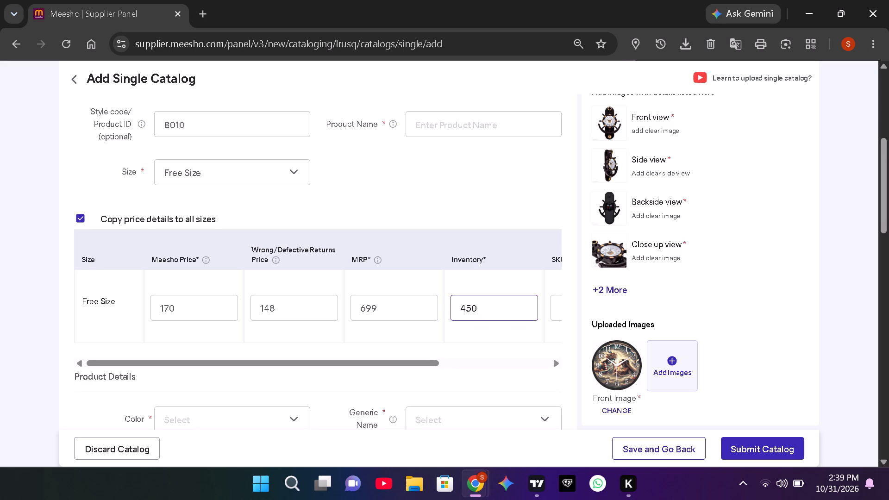
pyautogui.click(482, 354)
# Fill in the product details with color Black, generic name Clocks, ideal for All Purpose and material Plastic.
pyautogui.scroll(-3, 480, 354)
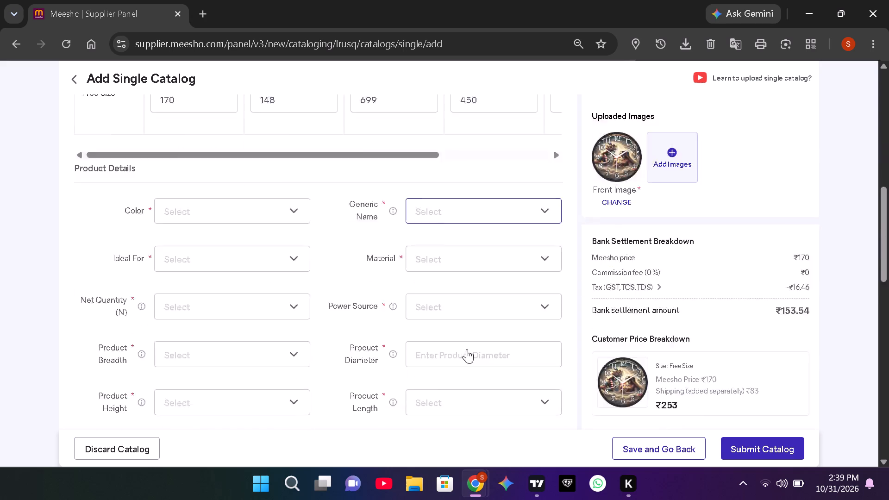
pyautogui.scroll(-1, 467, 349)
pyautogui.click(198, 143)
pyautogui.click(217, 196)
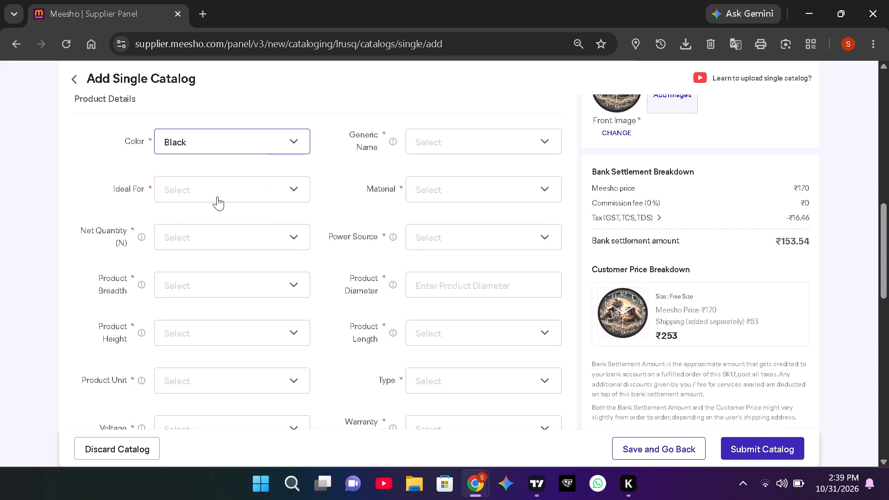
pyautogui.click(446, 142)
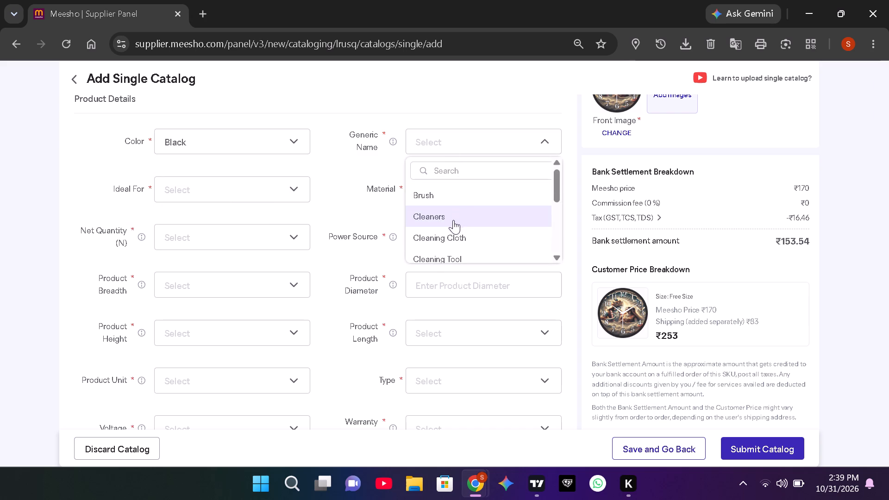
pyautogui.scroll(-1, 453, 220)
pyautogui.click(453, 216)
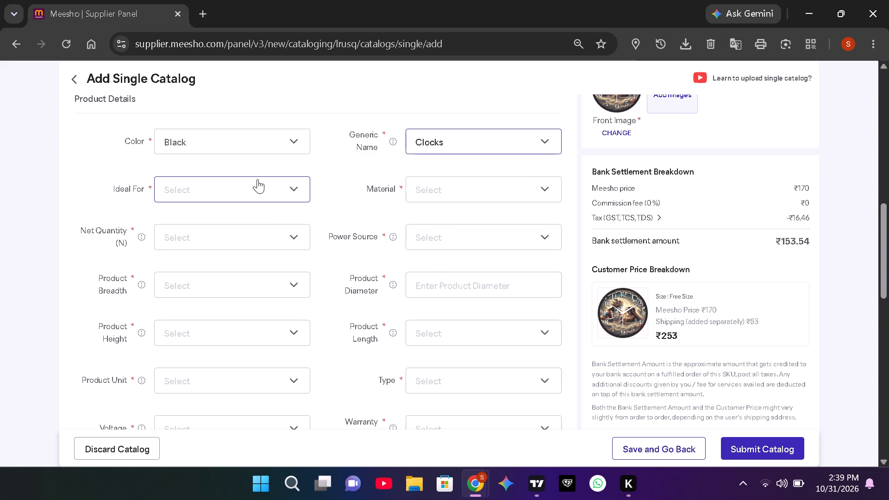
pyautogui.click(252, 183)
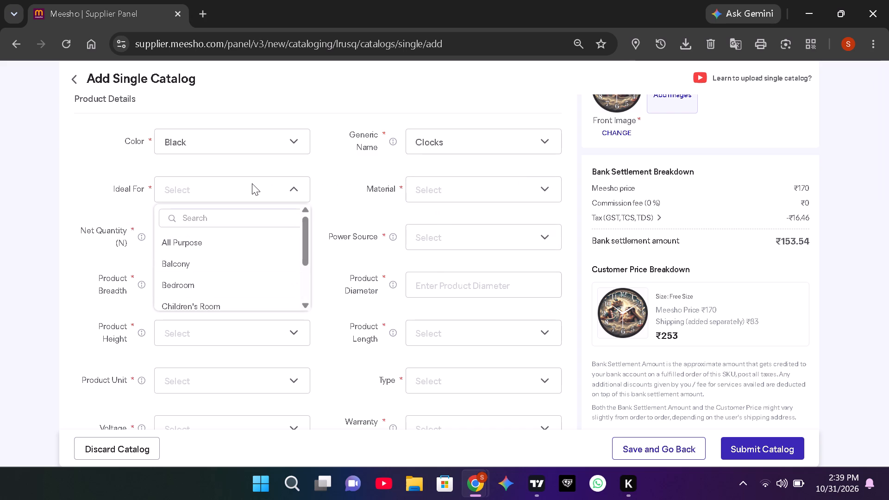
pyautogui.click(216, 244)
pyautogui.click(463, 187)
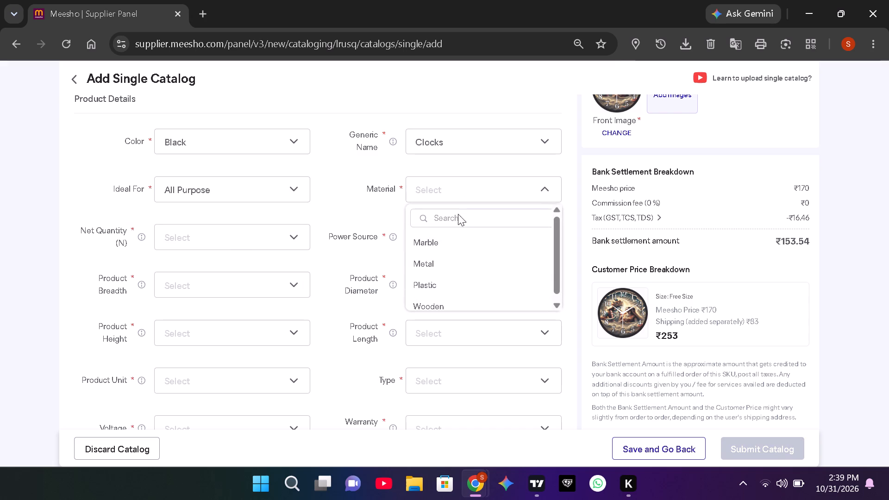
pyautogui.click(427, 284)
# Set the net quantity to 1 and the power source to Battery Powered.
pyautogui.click(211, 235)
pyautogui.click(198, 285)
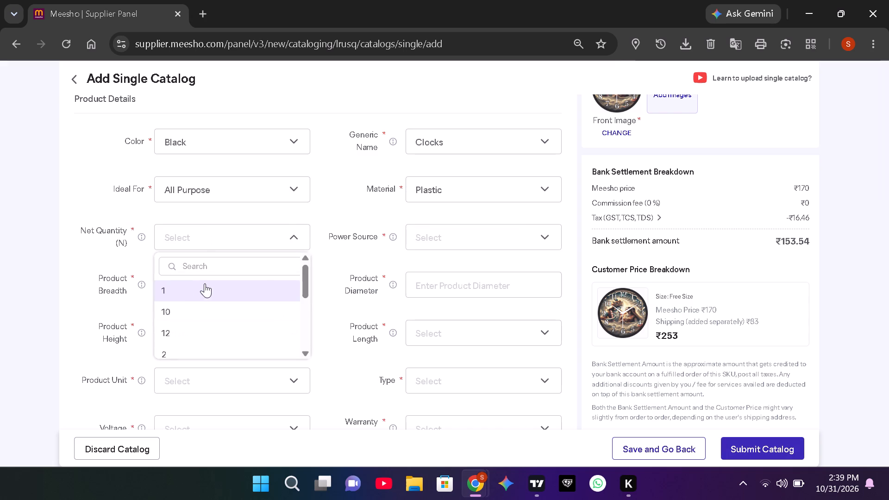
pyautogui.click(464, 238)
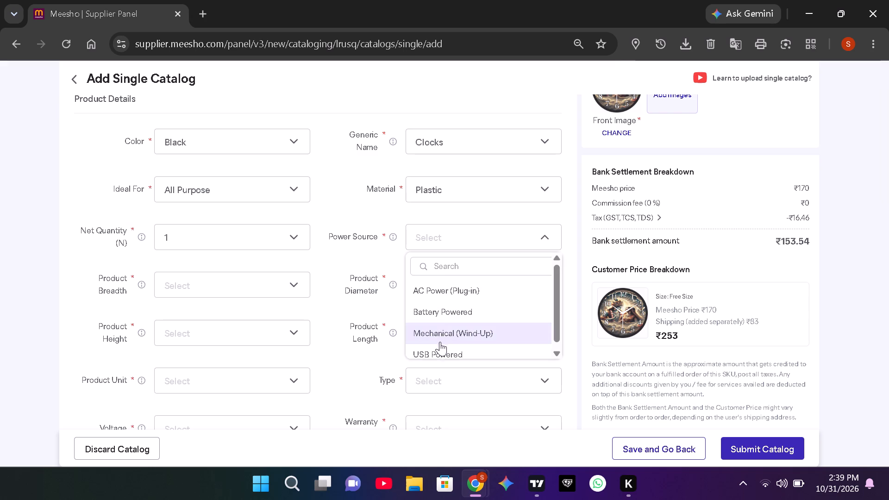
pyautogui.scroll(-2, 442, 336)
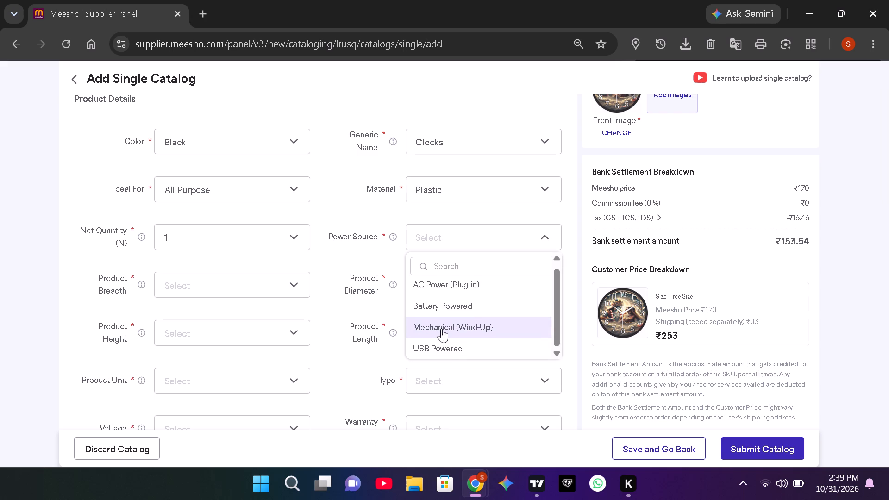
pyautogui.scroll(1, 442, 328)
pyautogui.click(440, 312)
# Enter the product dimensions: breadth 1.5, diameter 25CM, height 10, length 10, with Inch as the product unit.
pyautogui.click(232, 282)
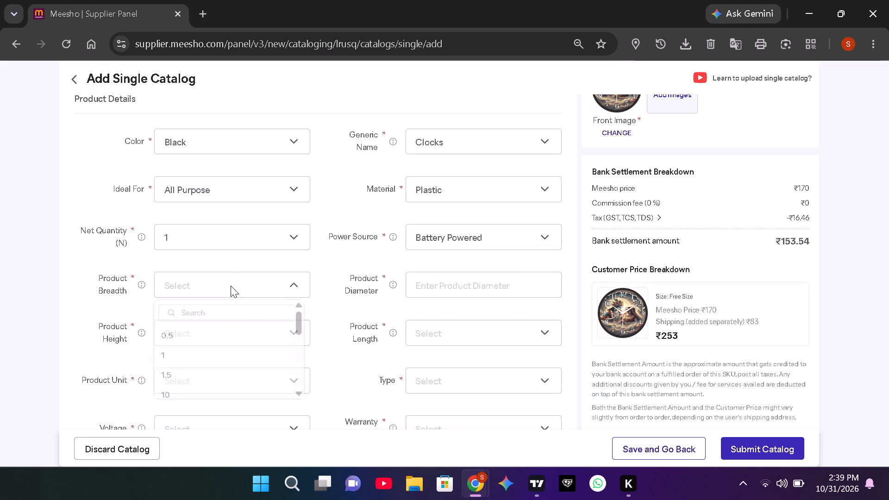
pyautogui.click(196, 375)
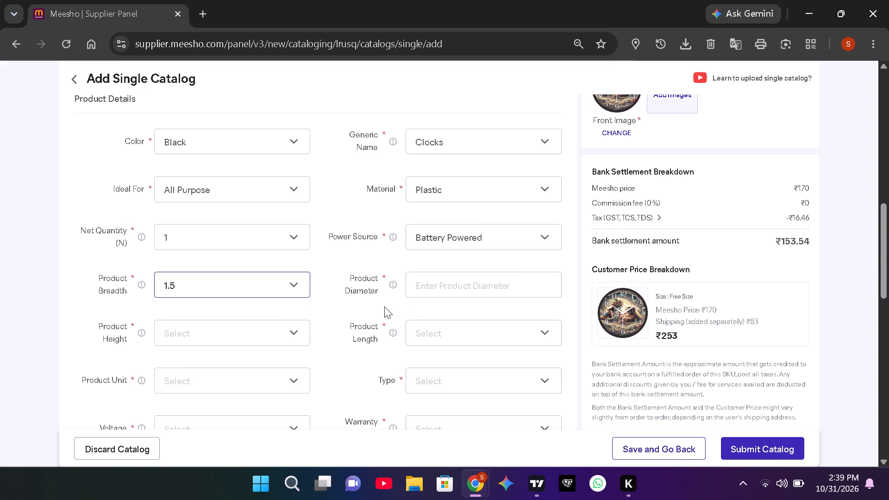
pyautogui.click(446, 289)
pyautogui.click(488, 313)
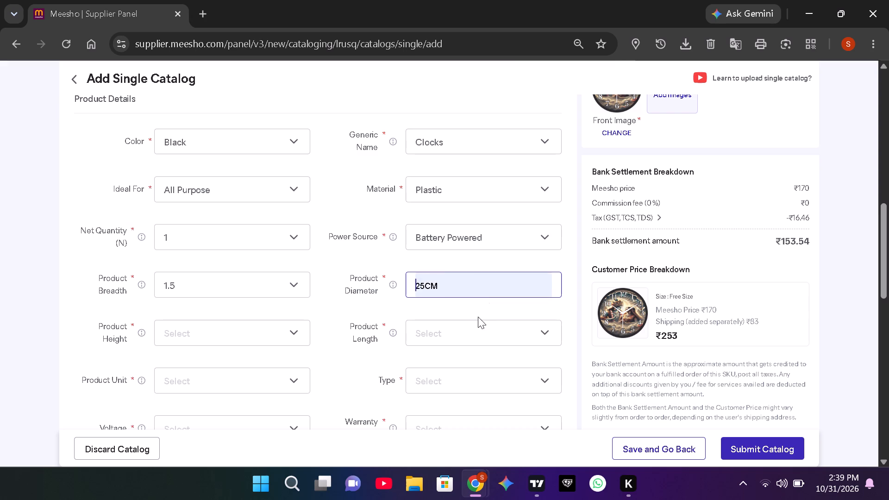
pyautogui.click(221, 335)
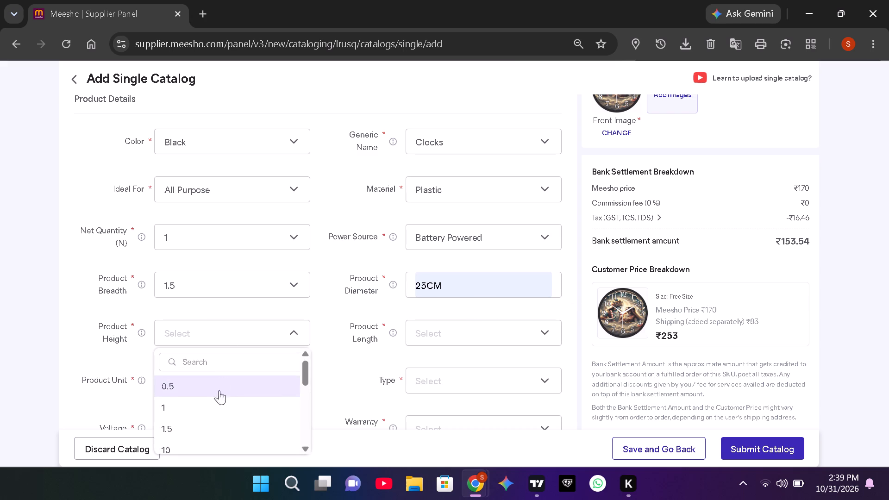
pyautogui.click(189, 447)
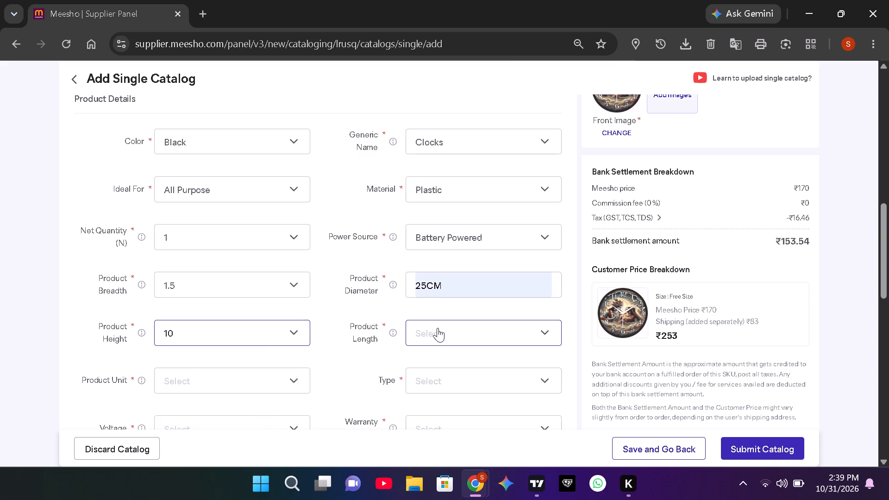
pyautogui.click(438, 328)
pyautogui.click(431, 447)
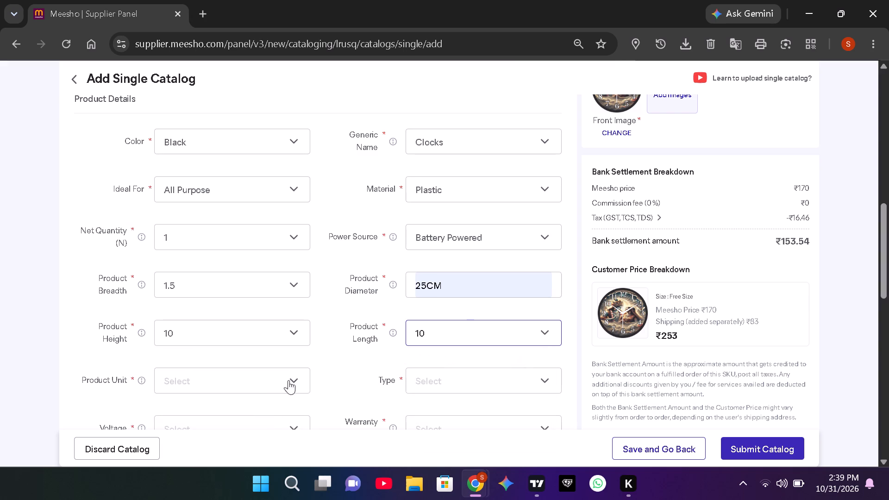
pyautogui.click(258, 393)
pyautogui.click(237, 410)
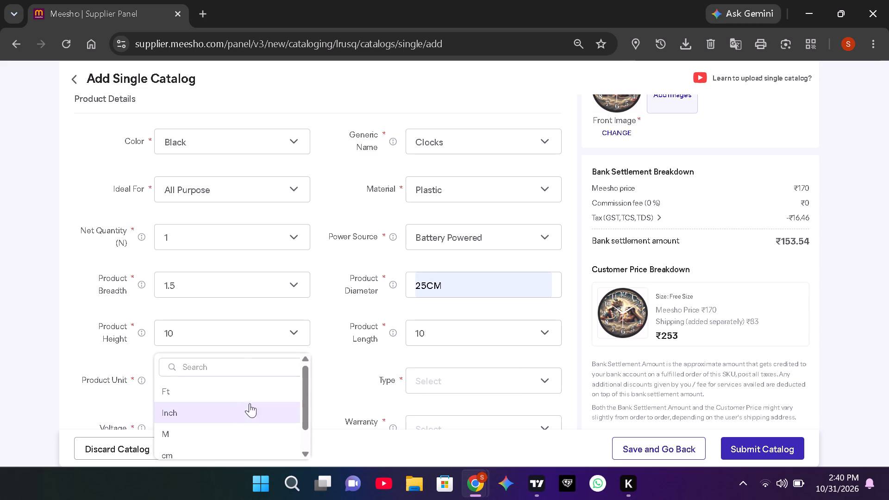
# Specify the clock's type as Analog, voltage as 1.5V and warranty period as 1 Year.
pyautogui.click(425, 379)
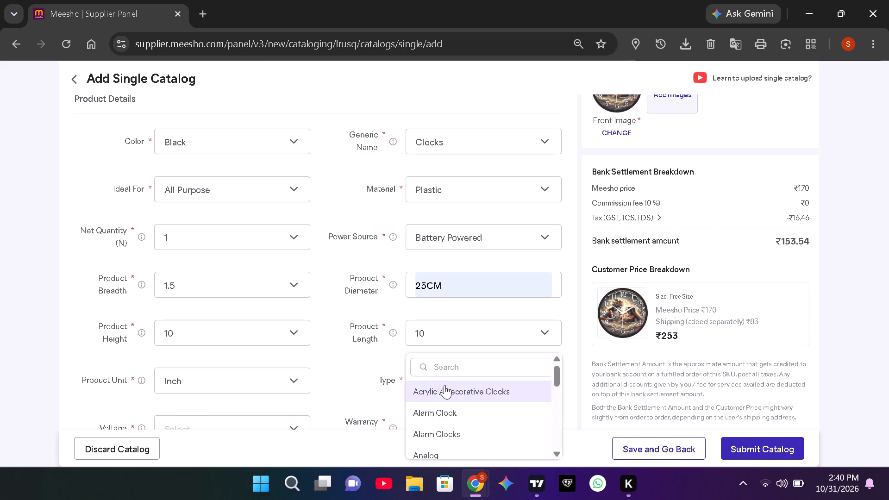
pyautogui.click(440, 455)
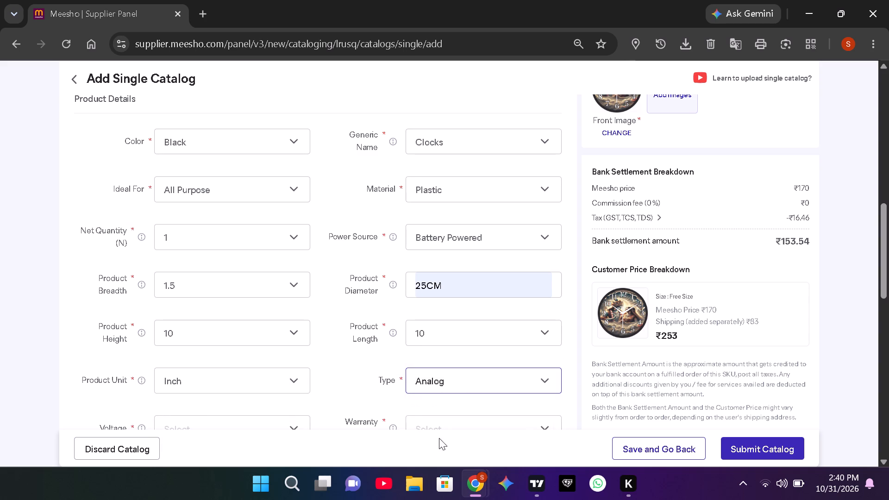
pyautogui.scroll(-2, 375, 376)
pyautogui.click(258, 283)
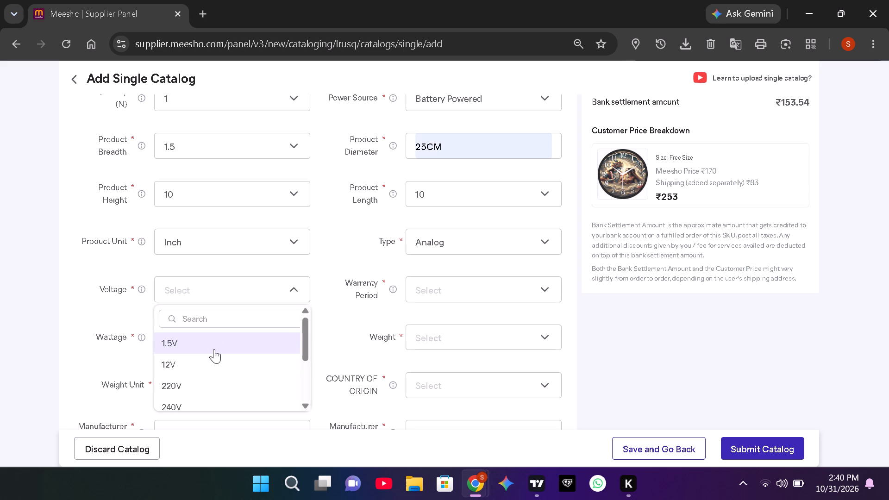
pyautogui.click(213, 346)
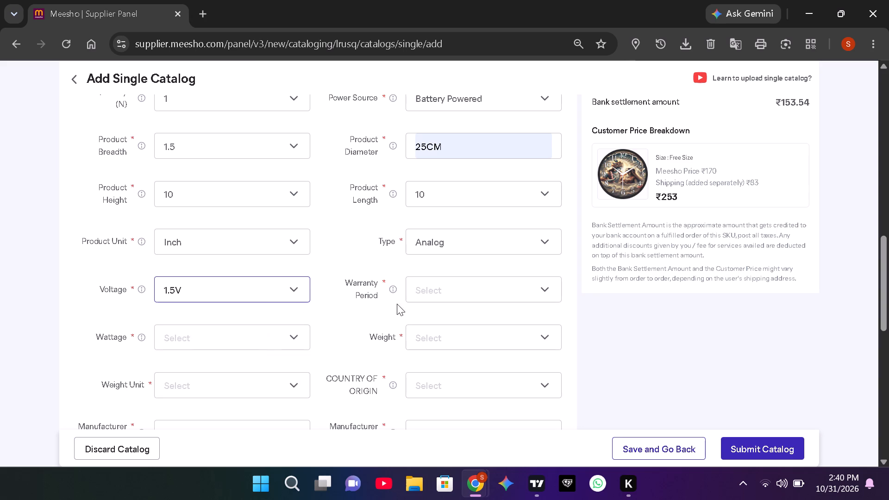
pyautogui.click(449, 288)
pyautogui.click(457, 363)
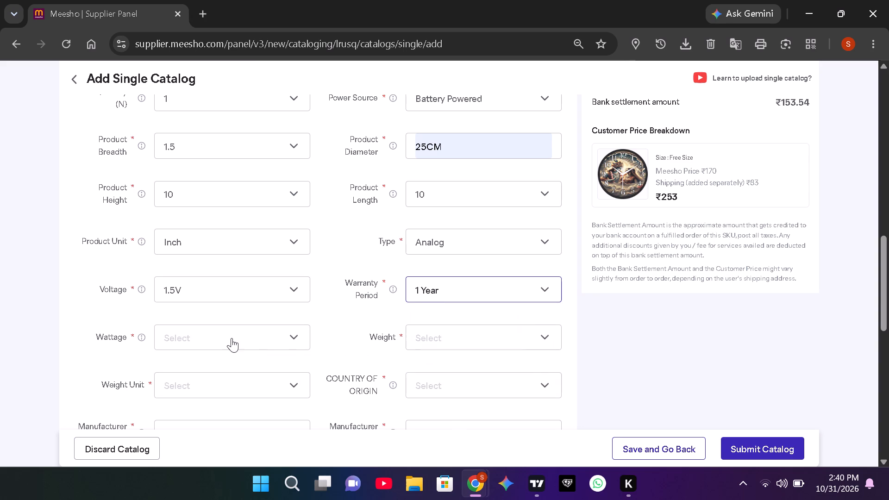
# Set the wattage to 3.7W, the weight to 0.2 kg and the country of origin to India.
pyautogui.click(228, 334)
pyautogui.scroll(-1, 245, 388)
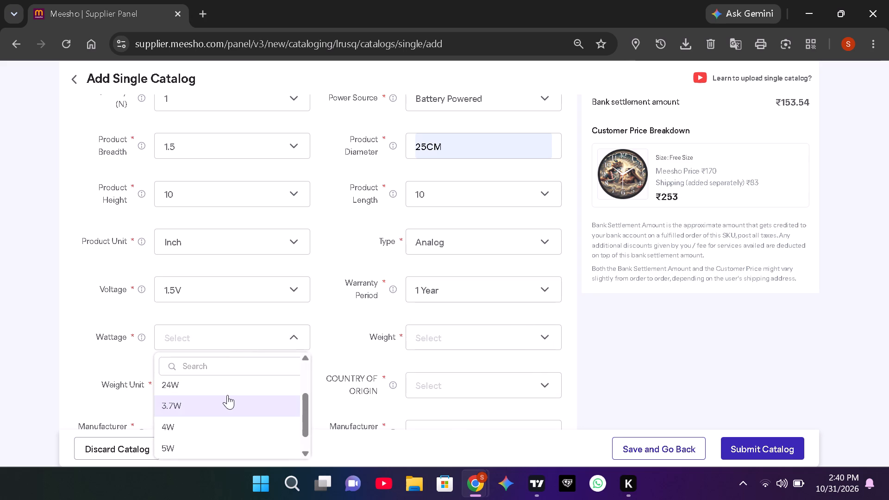
pyautogui.click(227, 395)
pyautogui.click(439, 335)
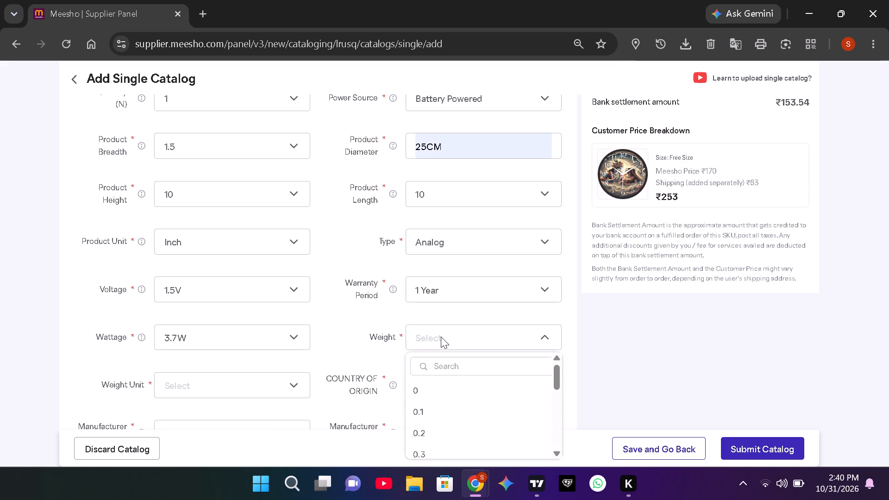
pyautogui.click(434, 431)
pyautogui.scroll(-2, 361, 357)
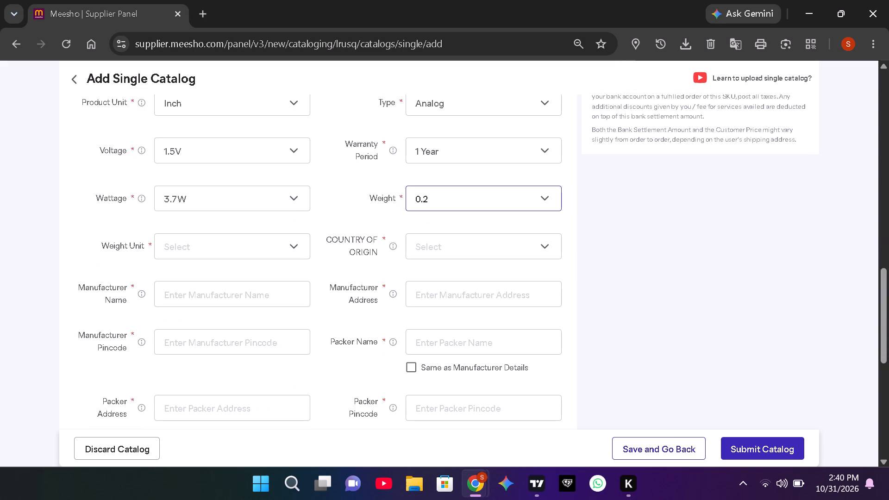
pyautogui.click(230, 250)
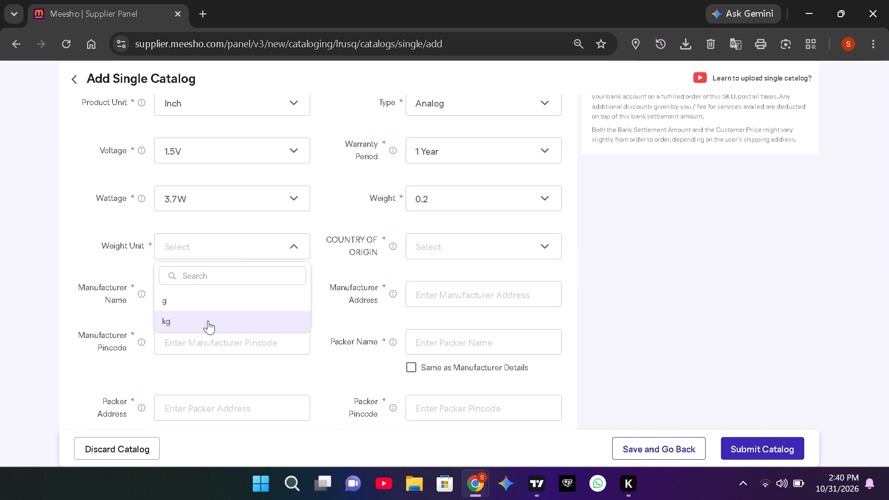
pyautogui.click(208, 320)
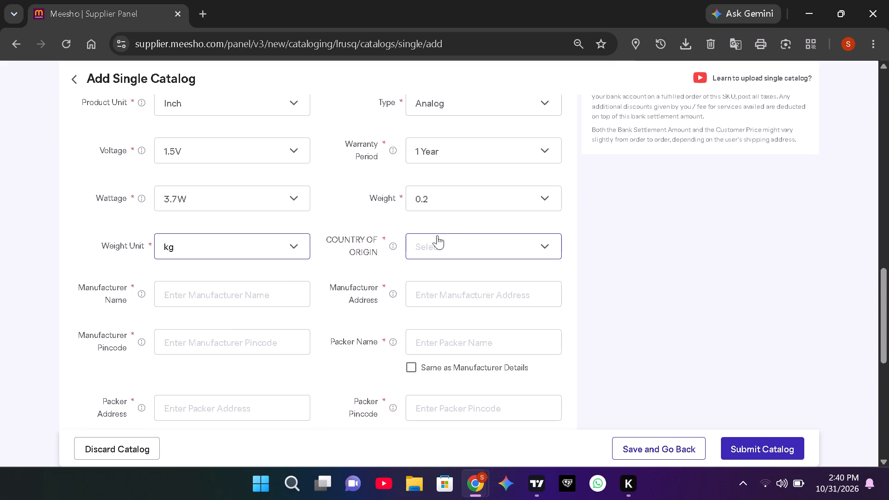
pyautogui.click(457, 239)
pyautogui.click(451, 302)
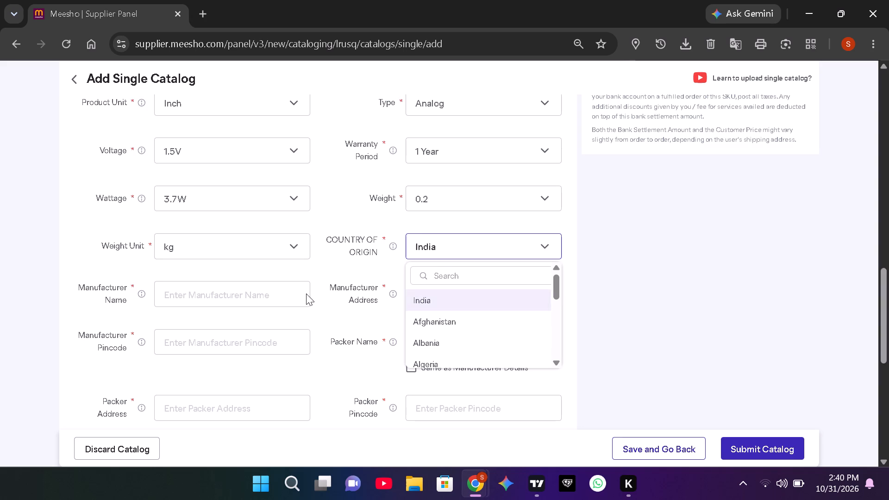
# Fill in the manufacturer details with the name Narayan tex Tiles and the saved manufacturer address and pincode.
pyautogui.click(232, 296)
pyautogui.click(261, 332)
pyautogui.click(446, 297)
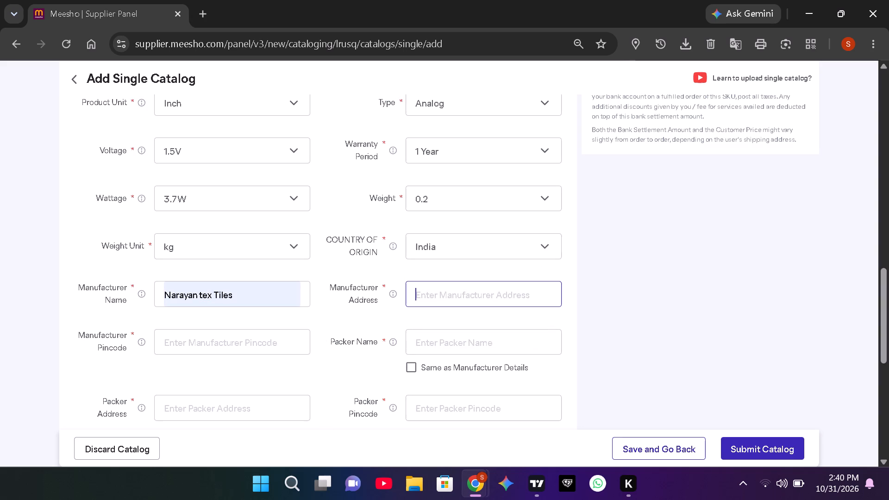
pyautogui.click(506, 322)
# Enter Narayan tex Tiles as the packer name and mark the packer details as same as the manufacturer's.
pyautogui.click(493, 341)
pyautogui.click(515, 381)
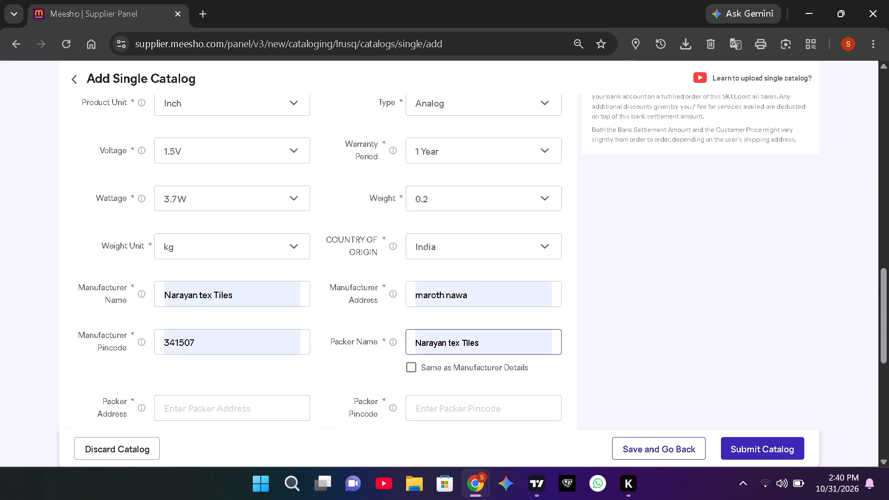
pyautogui.click(412, 369)
# Add the measurements picture B020-B from the Pictures subfolder as the catalog's second product image.
pyautogui.scroll(-1, 442, 349)
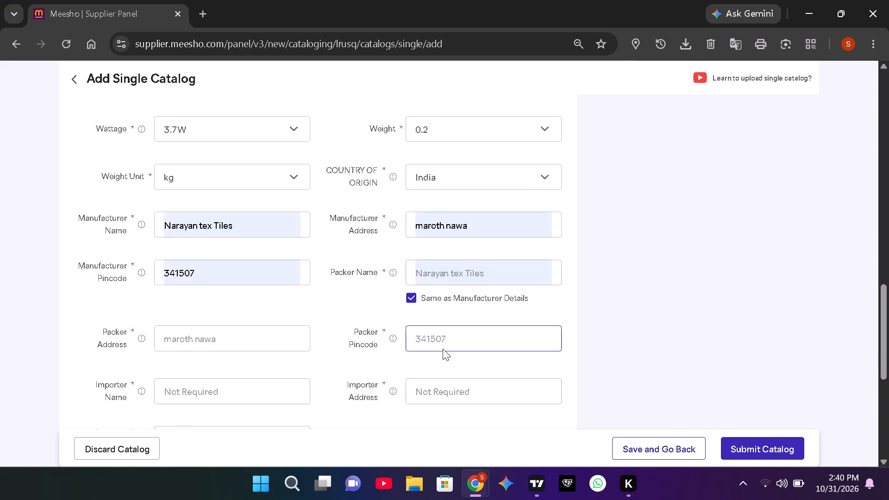
pyautogui.scroll(-4, 443, 349)
pyautogui.scroll(9, 452, 336)
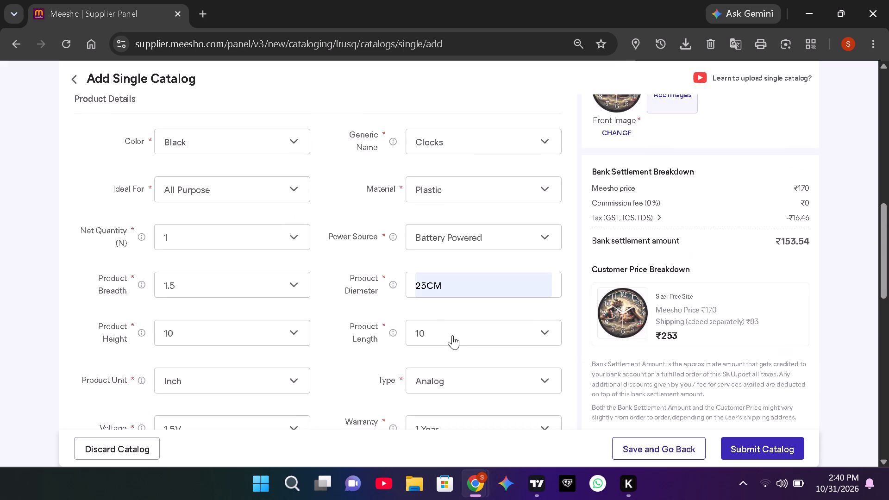
pyautogui.scroll(2, 452, 335)
pyautogui.click(675, 227)
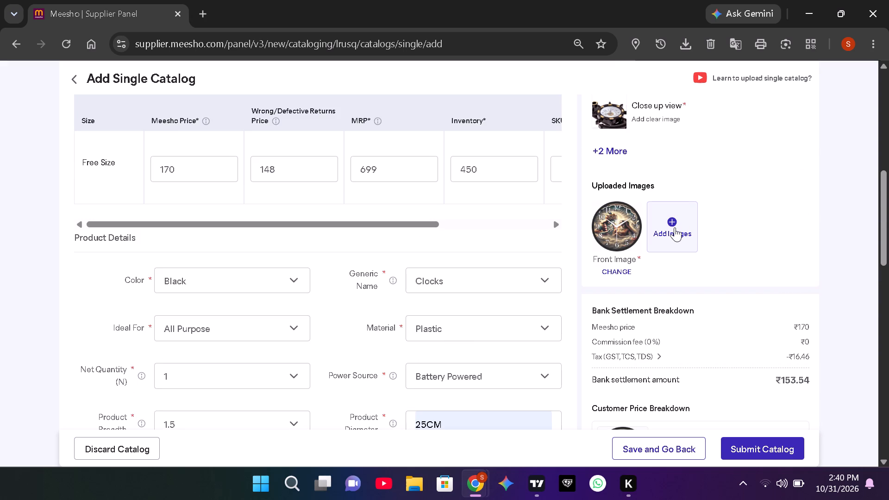
pyautogui.scroll(-2, 476, 243)
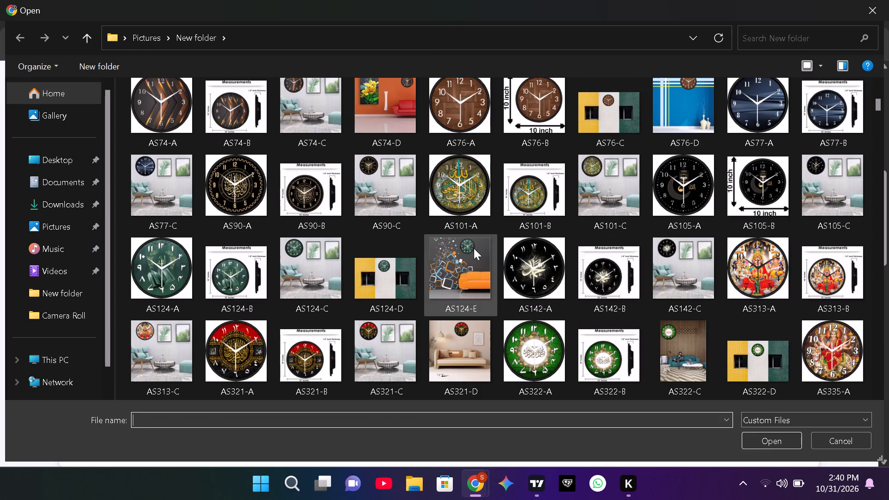
pyautogui.scroll(-2, 473, 249)
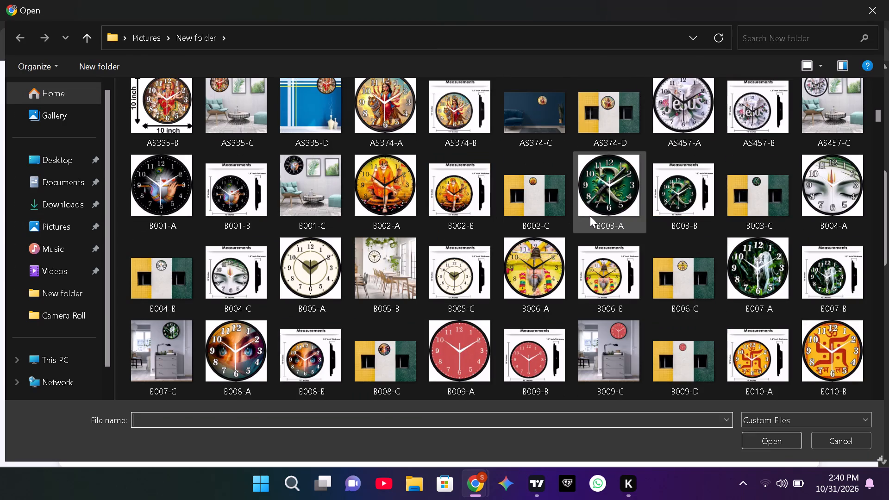
pyautogui.scroll(-2, 536, 247)
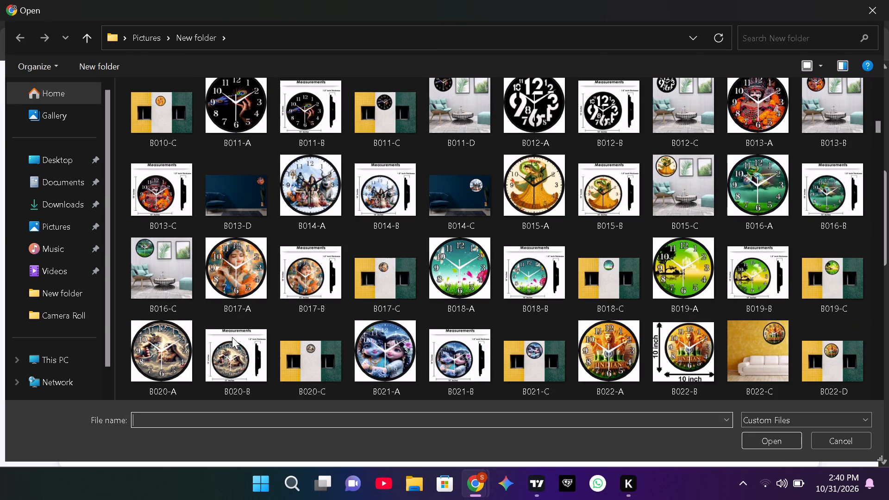
pyautogui.click(232, 350)
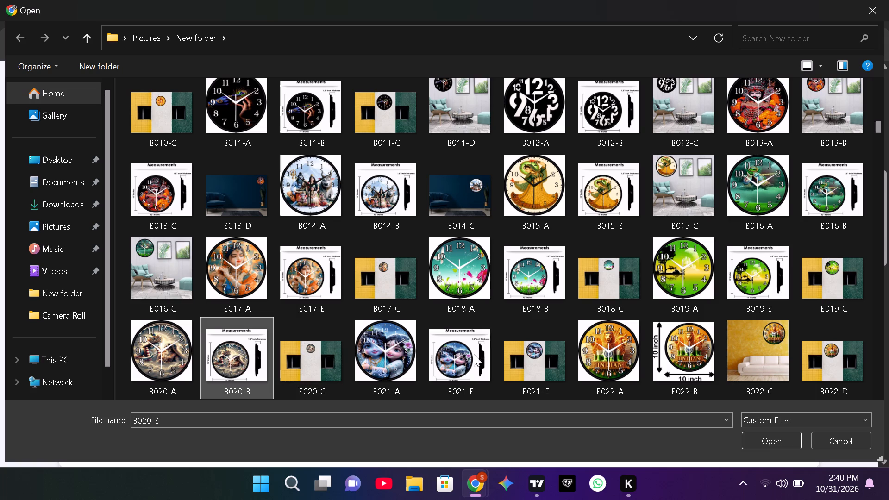
pyautogui.click(770, 449)
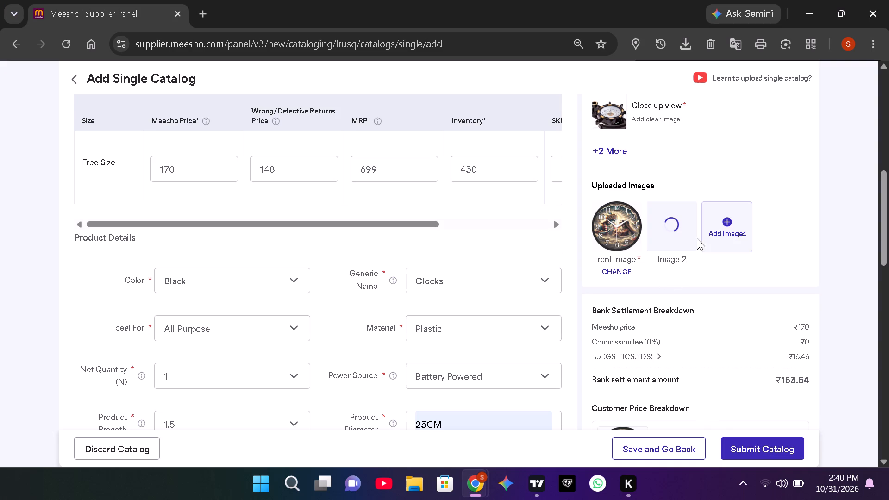
# Add the wall-scene picture B020-C from the same folder as the catalog's third product image.
pyautogui.click(725, 228)
pyautogui.scroll(-2, 211, 306)
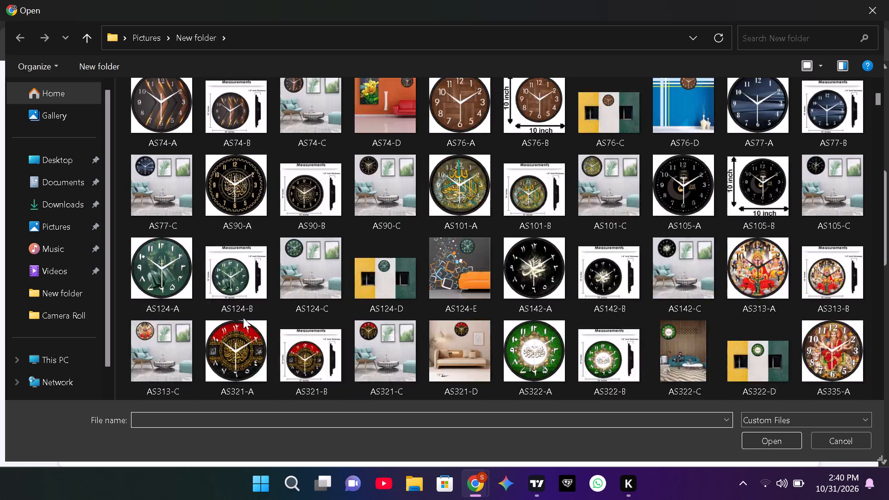
pyautogui.scroll(-4, 243, 318)
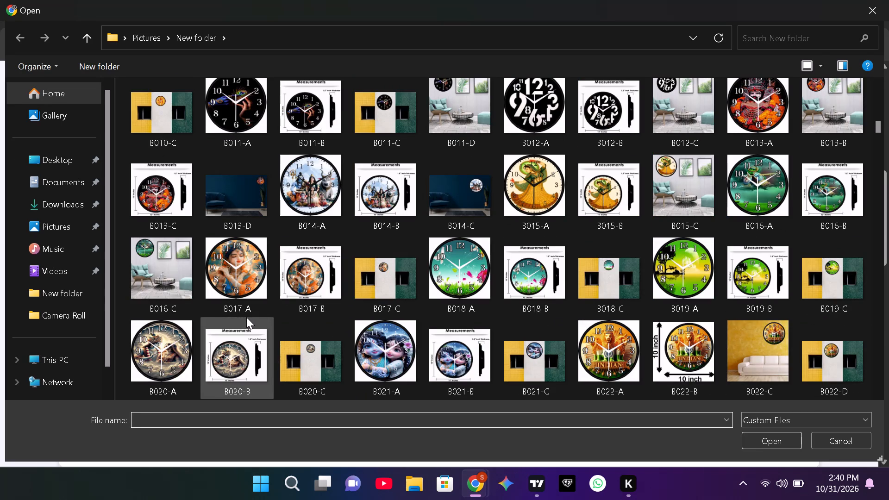
pyautogui.click(320, 356)
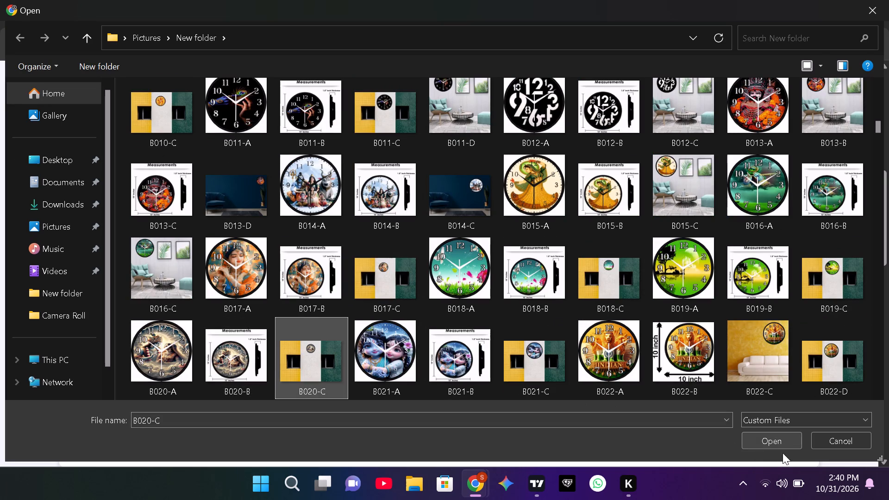
pyautogui.click(773, 442)
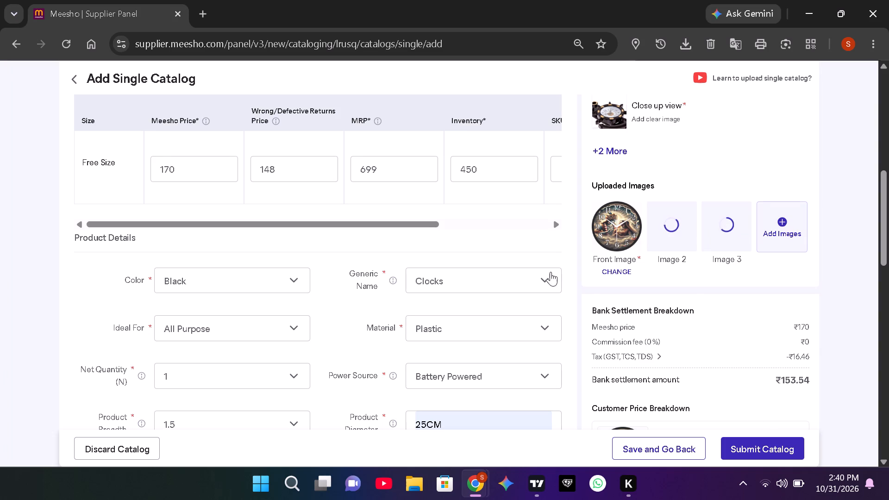
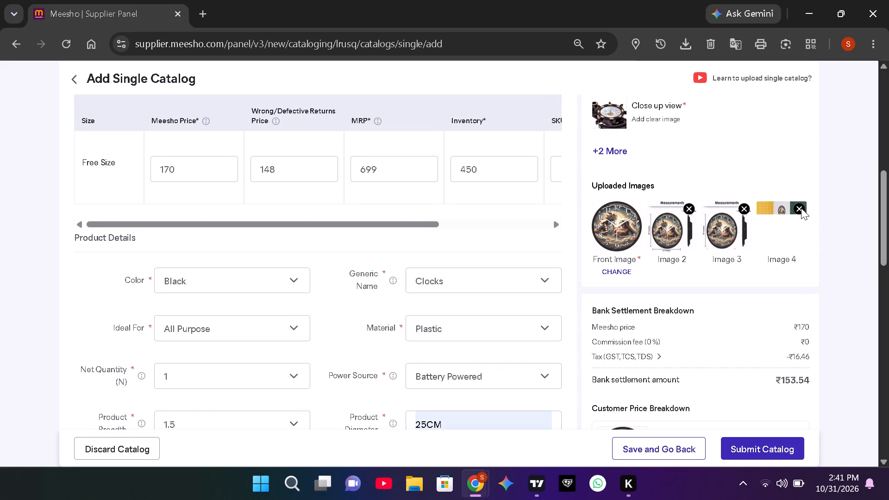
# Remove the duplicate measurements picture from the catalog's uploaded images.
pyautogui.click(691, 208)
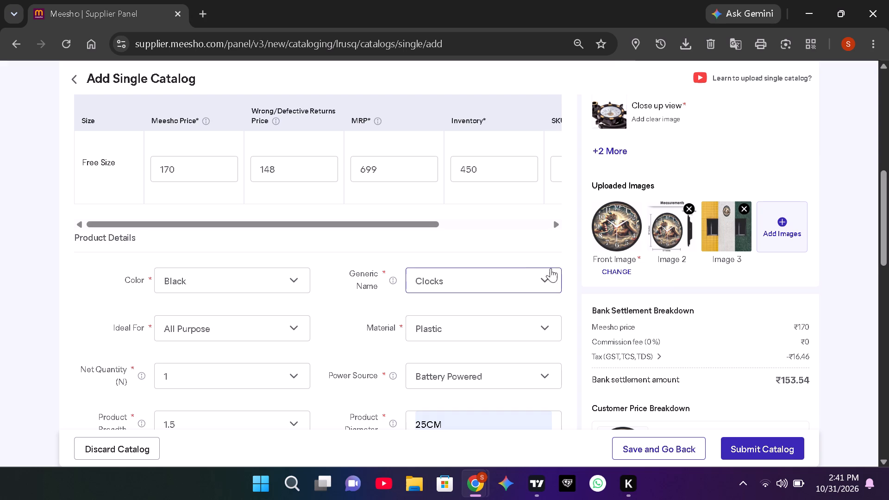
# Copy the earlier title-and-description prompt in the Gemini chat and attach the clock picture B020-A from the Pictures subfolder to a new message.
pyautogui.scroll(2, 520, 262)
pyautogui.scroll(2, 533, 201)
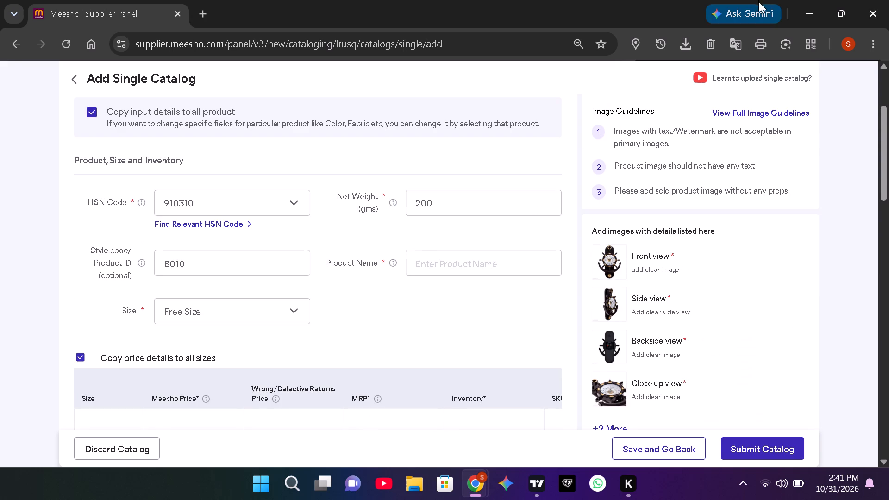
pyautogui.click(756, 9)
pyautogui.click(846, 191)
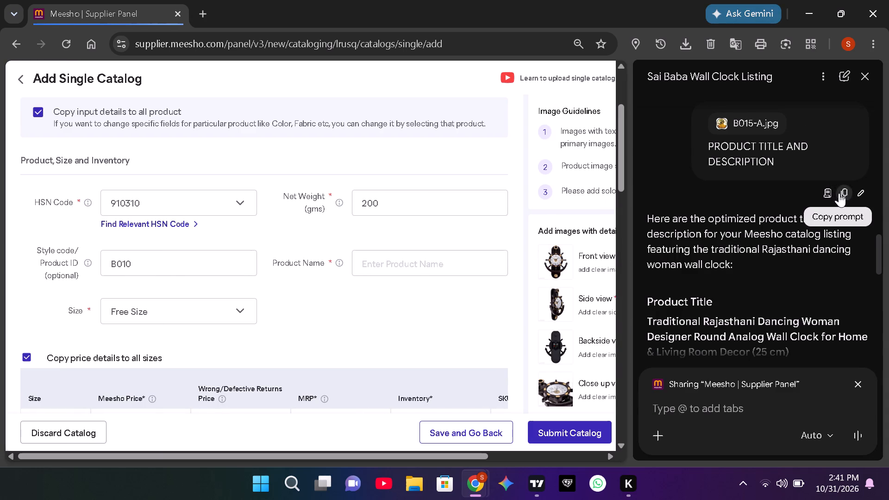
pyautogui.click(657, 437)
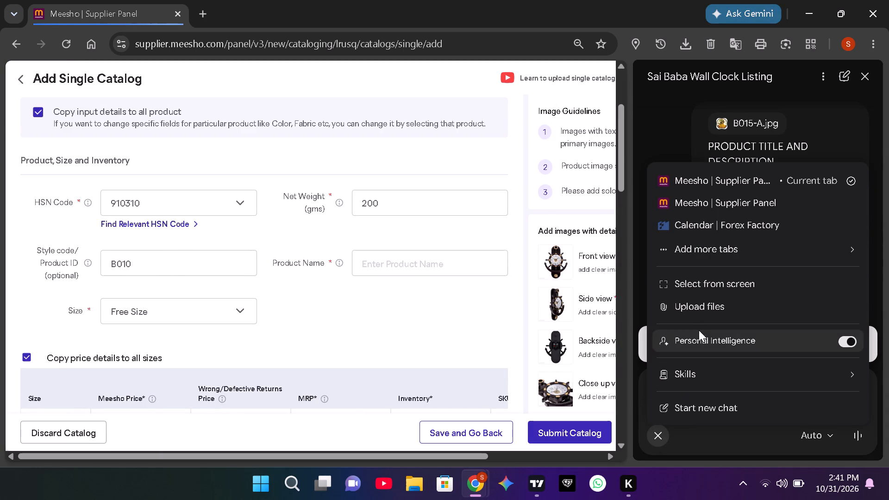
pyautogui.click(700, 304)
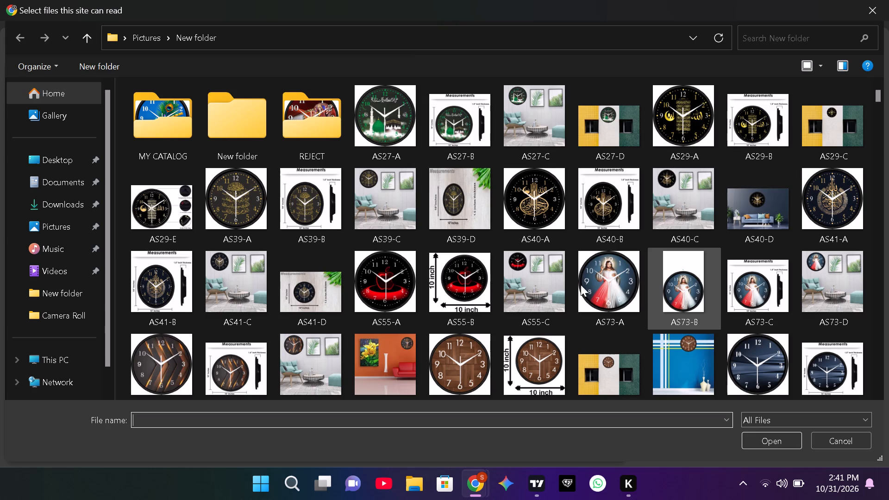
pyautogui.scroll(-5, 471, 302)
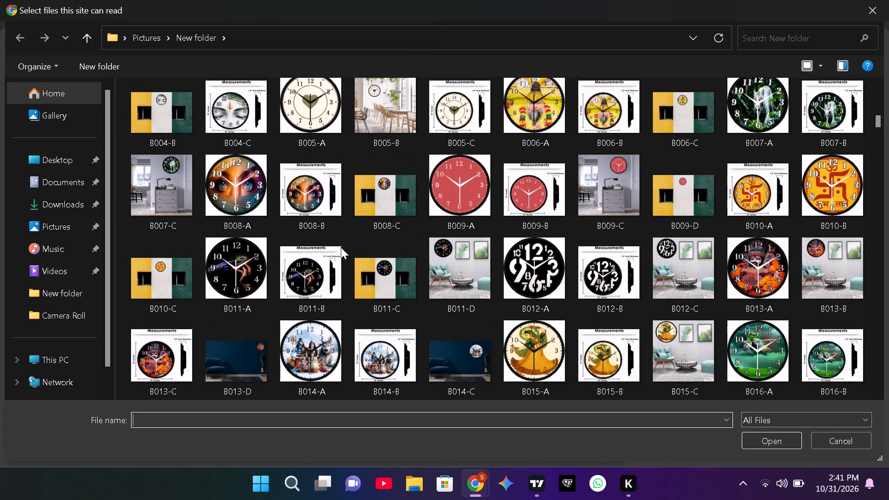
pyautogui.scroll(-1, 308, 234)
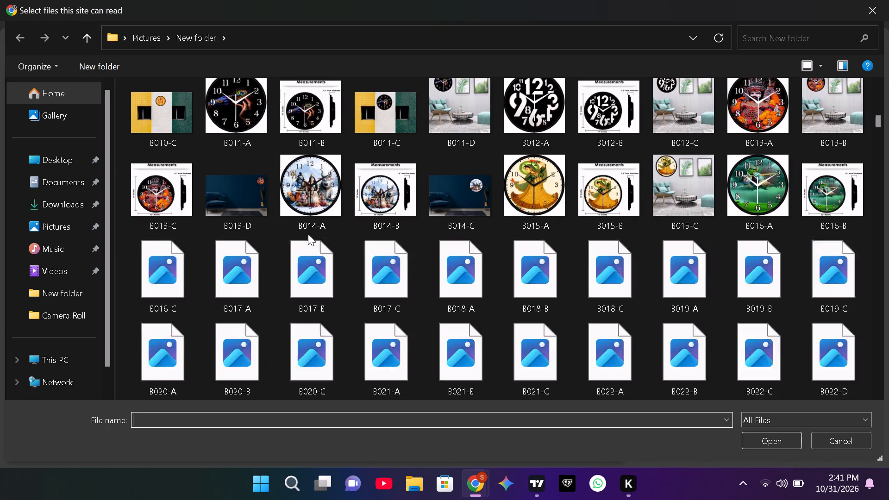
pyautogui.click(158, 348)
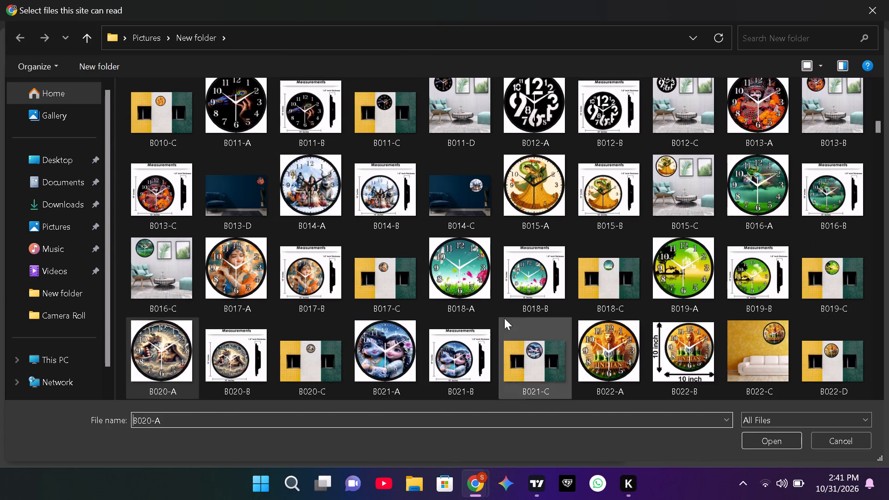
pyautogui.click(745, 439)
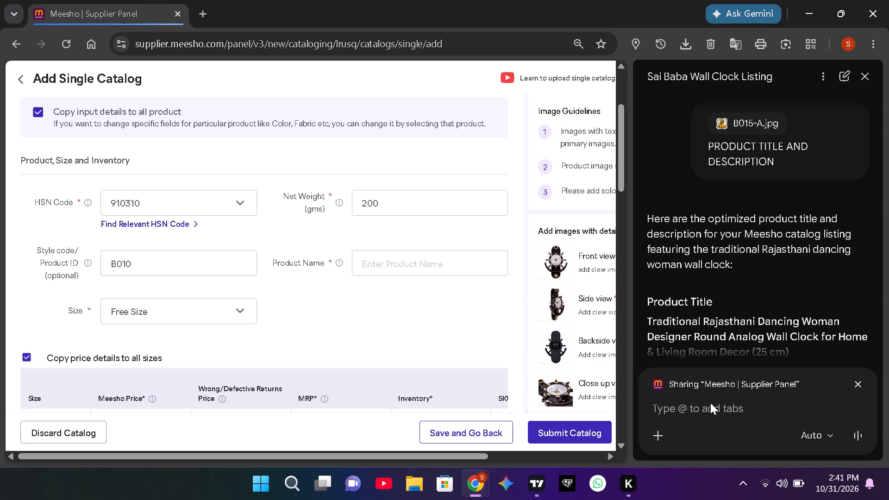
pyautogui.click(695, 408)
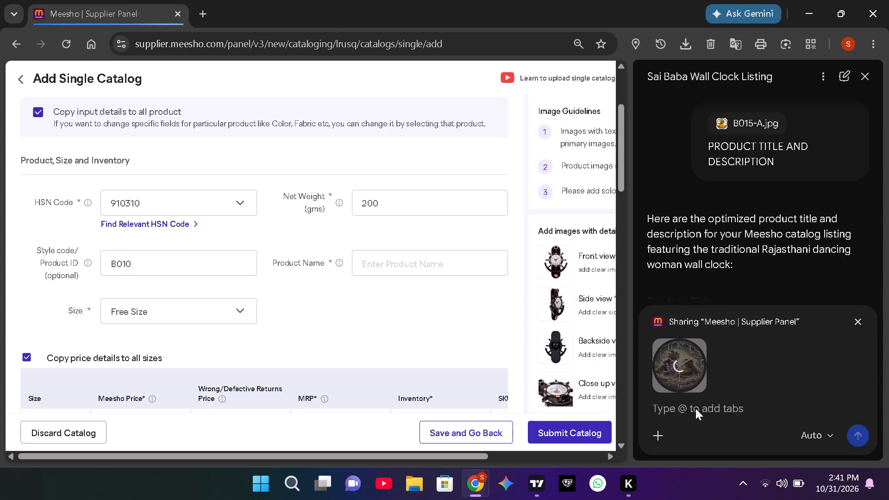
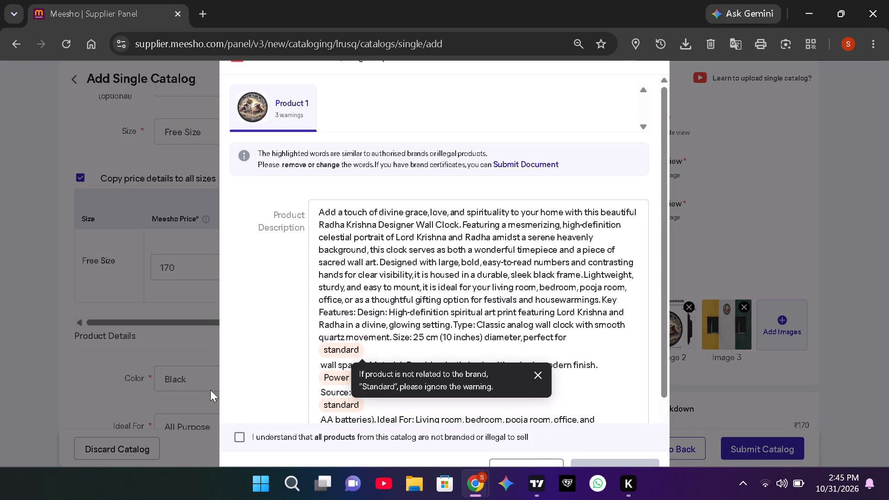
pyautogui.click(240, 436)
pyautogui.click(241, 436)
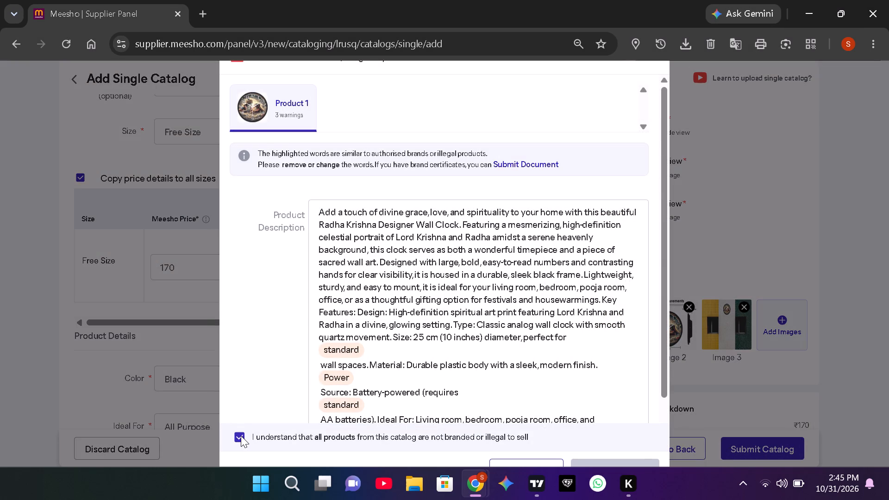
pyautogui.scroll(-2, 619, 452)
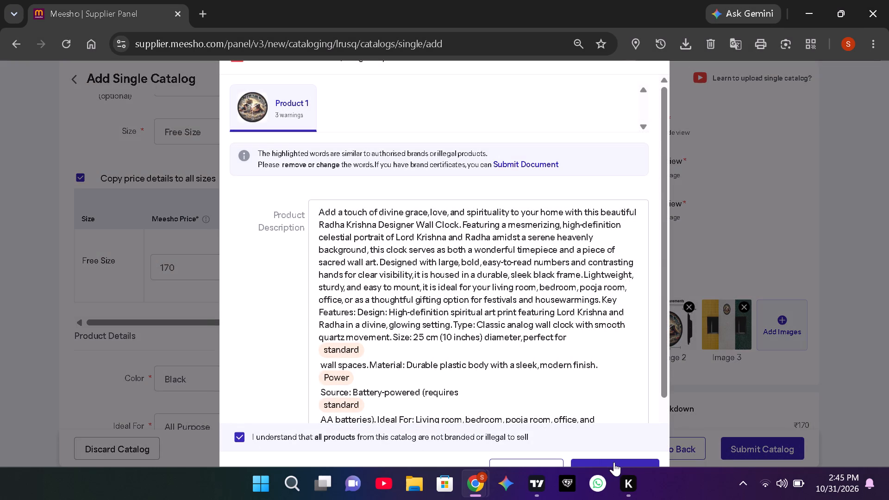
pyautogui.click(614, 462)
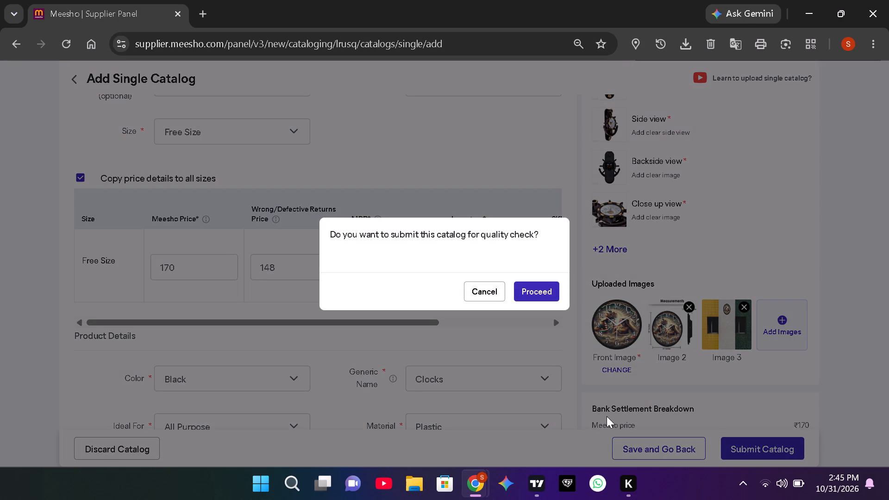
pyautogui.click(535, 285)
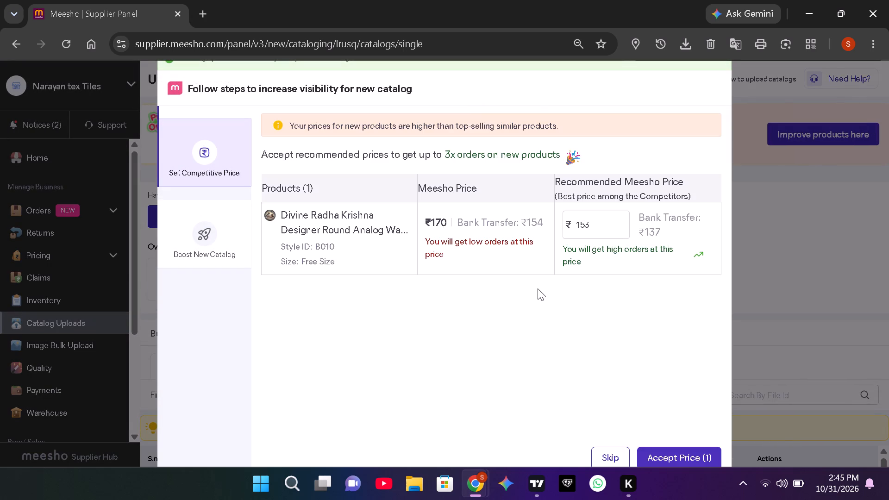
# Skip the recommended competitive price and dismiss the visibility suggestions for the new catalog.
pyautogui.click(608, 455)
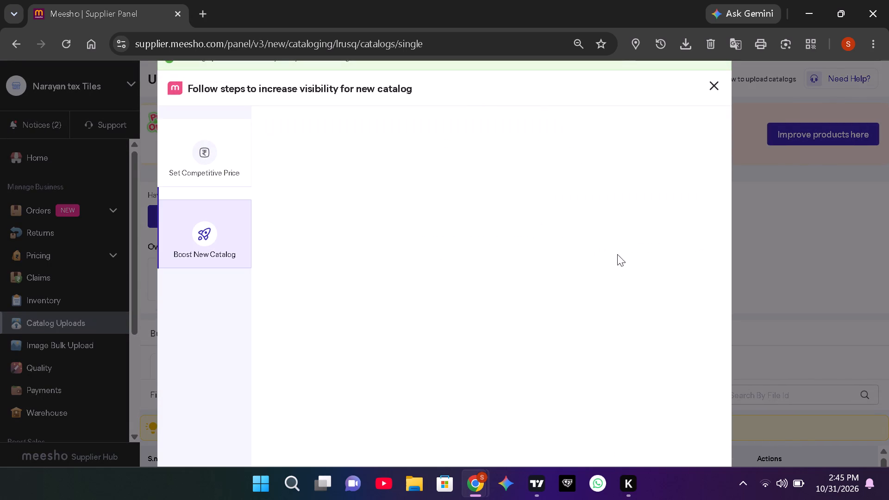
pyautogui.click(714, 87)
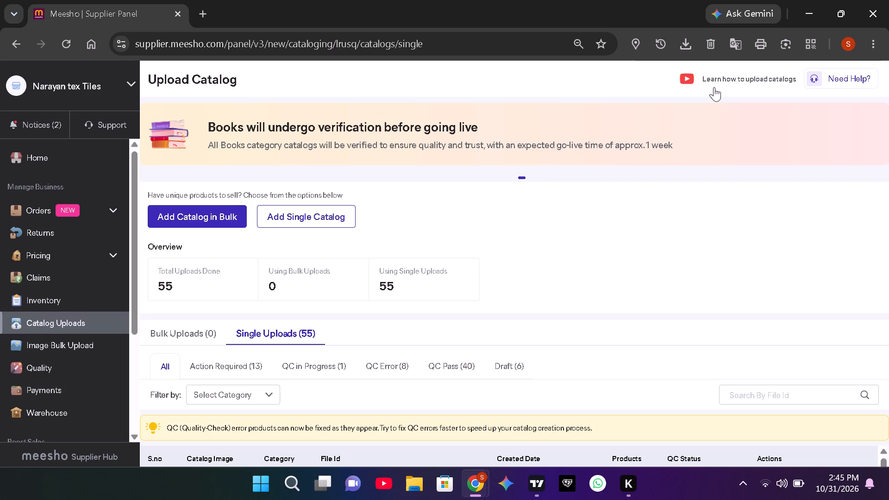
# Start a new single catalog and choose the category Clocks under Home & Kitchen, Home Decor, by searching for CLOC.
pyautogui.click(319, 213)
pyautogui.click(249, 182)
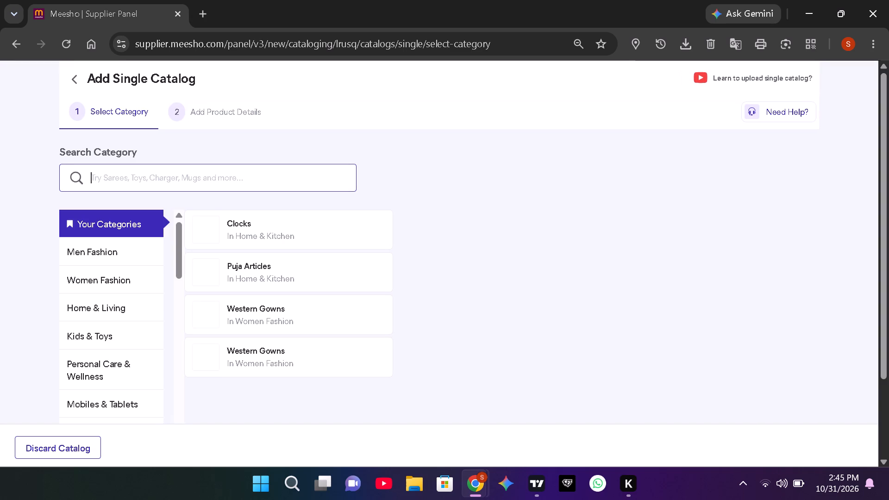
pyautogui.press('c')
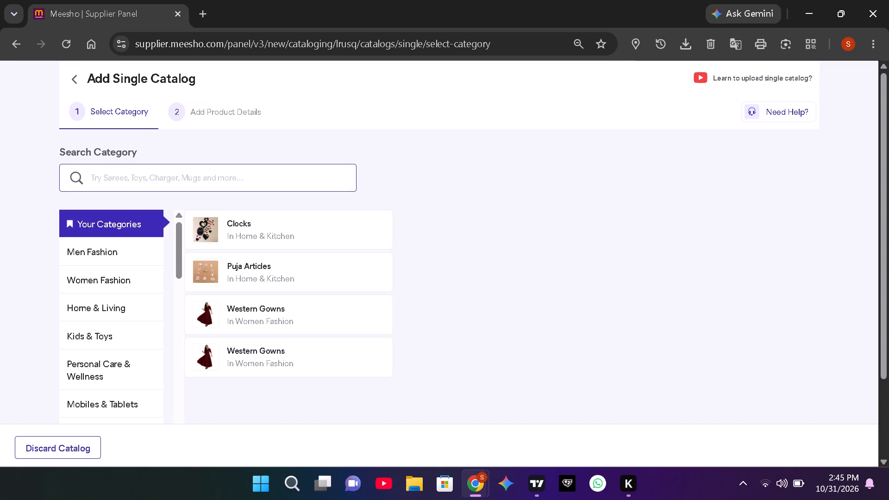
pyautogui.write('LOC')
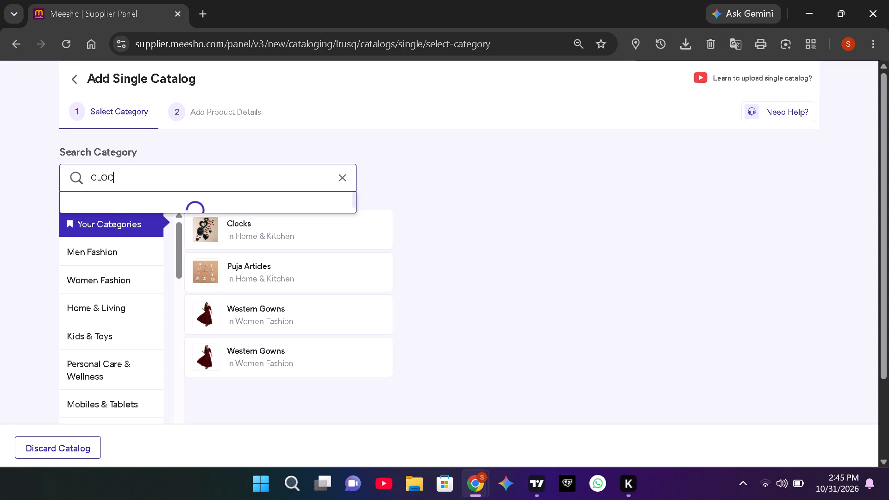
pyautogui.click(168, 220)
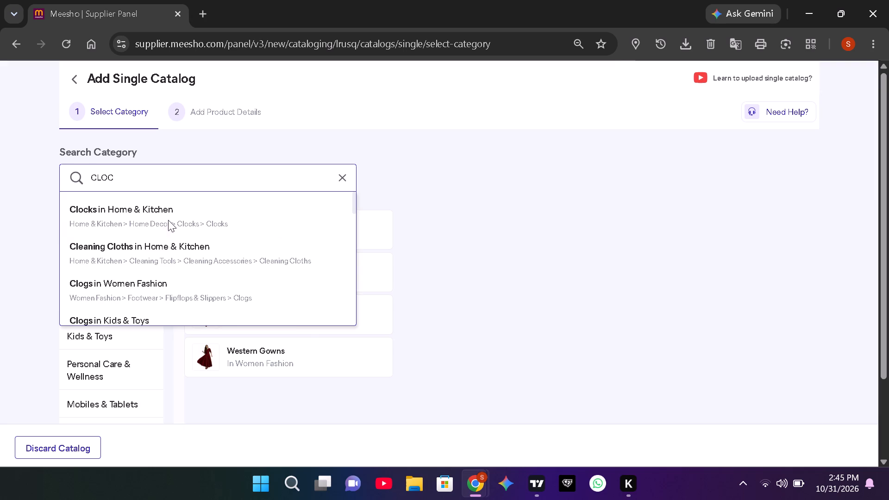
pyautogui.click(489, 219)
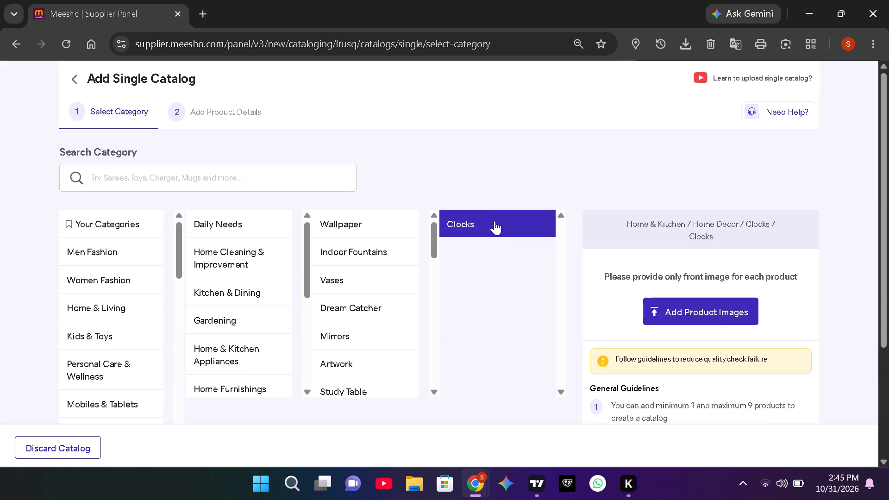
# Add B001-A from the Pictures subfolder as the product's front image and continue to the product details.
pyautogui.scroll(-1, 715, 400)
pyautogui.click(693, 362)
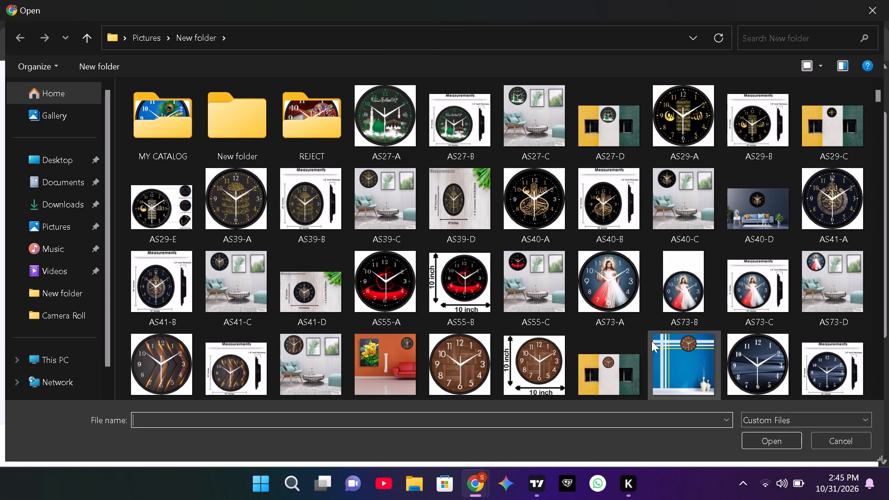
pyautogui.scroll(-2, 620, 272)
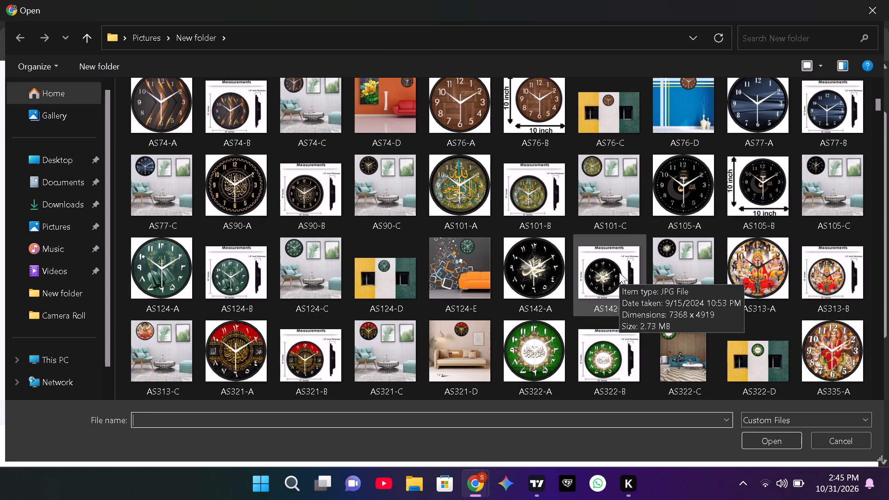
pyautogui.scroll(-1, 619, 272)
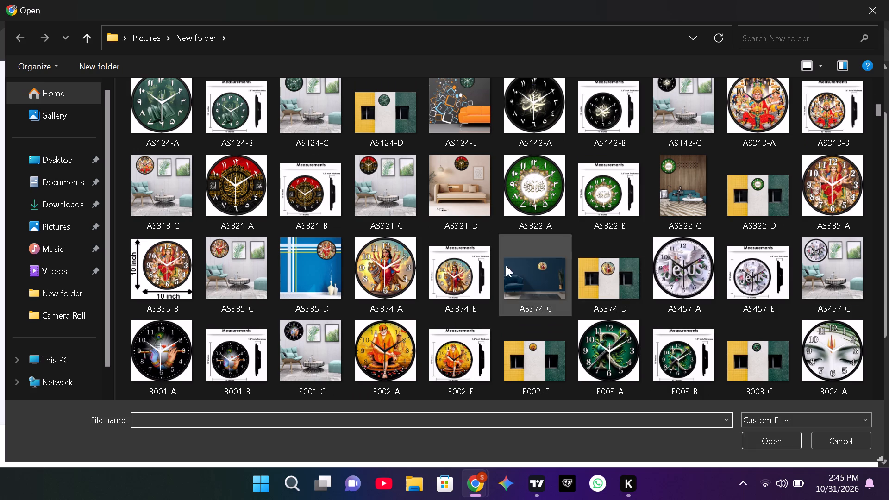
pyautogui.click(158, 345)
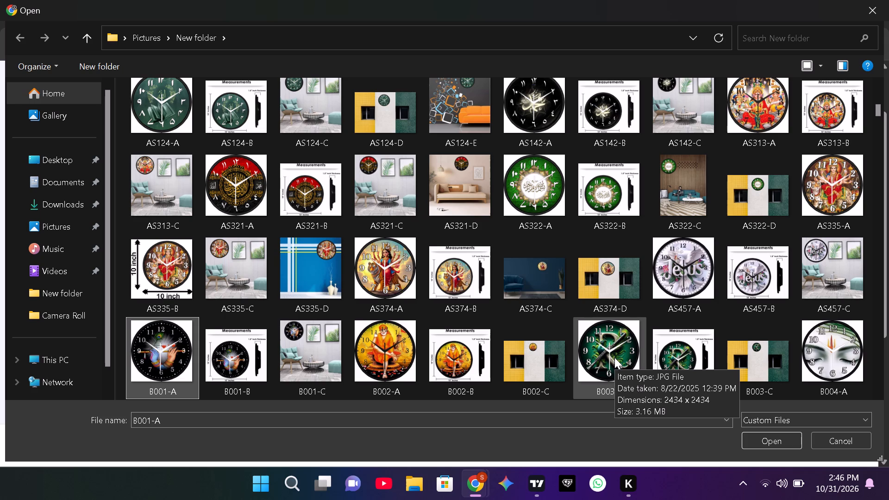
pyautogui.click(183, 329)
pyautogui.click(768, 438)
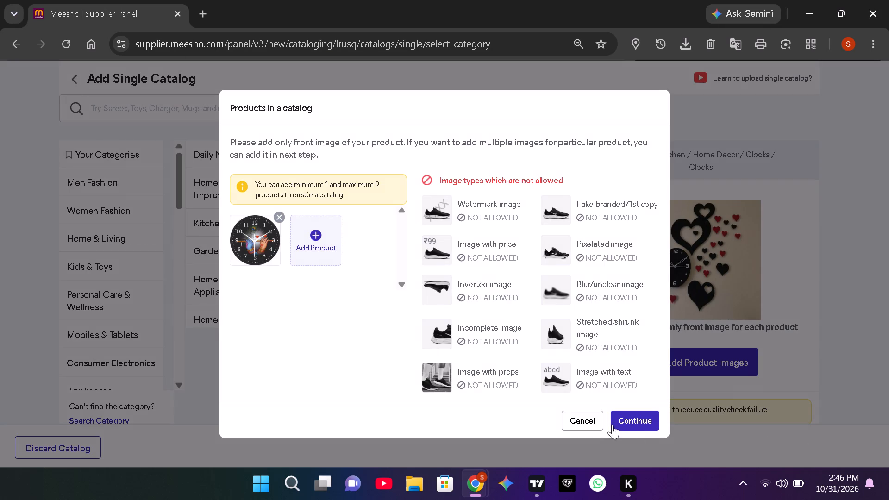
pyautogui.click(629, 415)
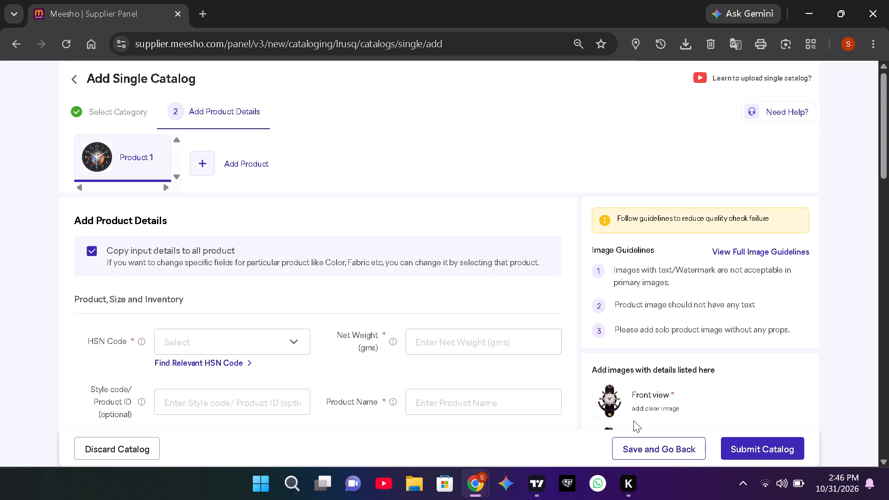
# Set the HSN code to 910310 and the net weight to 200 grams for the new clock.
pyautogui.click(259, 338)
pyautogui.click(274, 392)
pyautogui.click(454, 330)
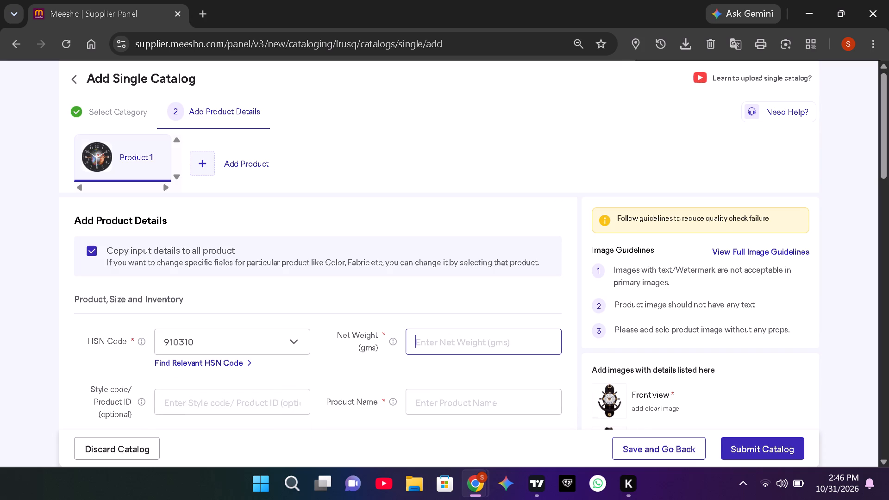
pyautogui.press('k')
pyautogui.press('2')
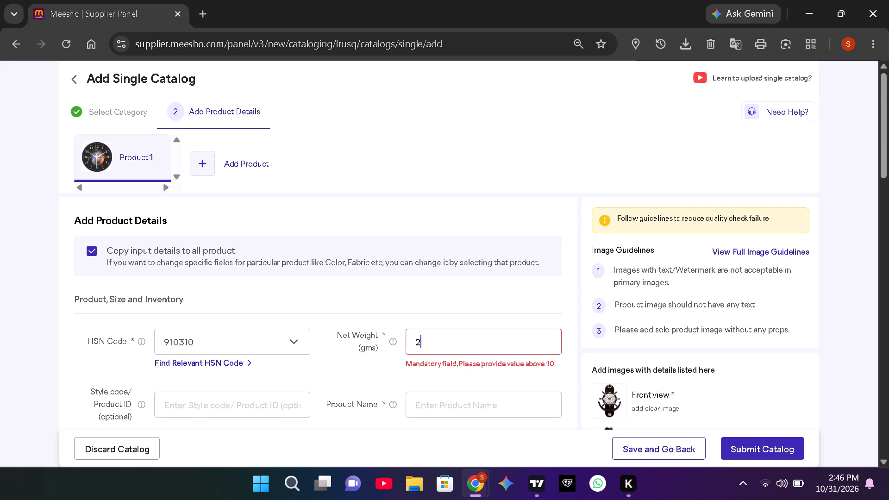
pyautogui.write('00')
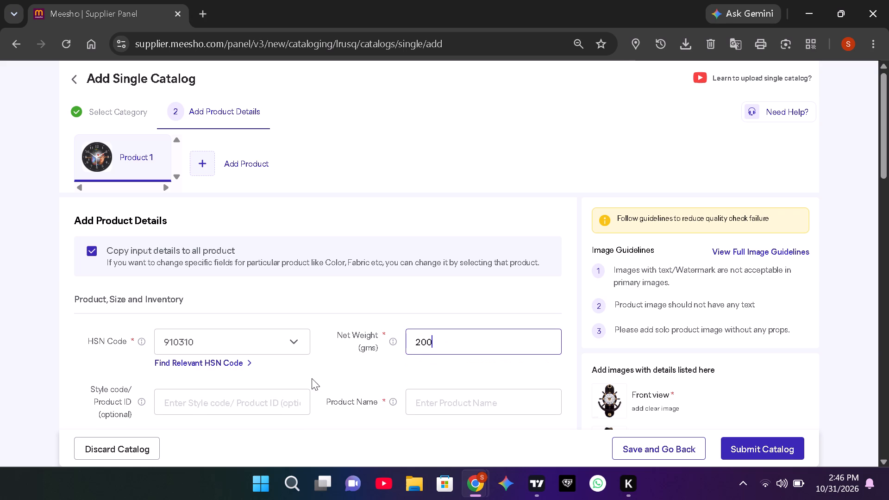
# Enter B001 as the style code/product ID and apply Free Size as the clock's size.
pyautogui.click(271, 395)
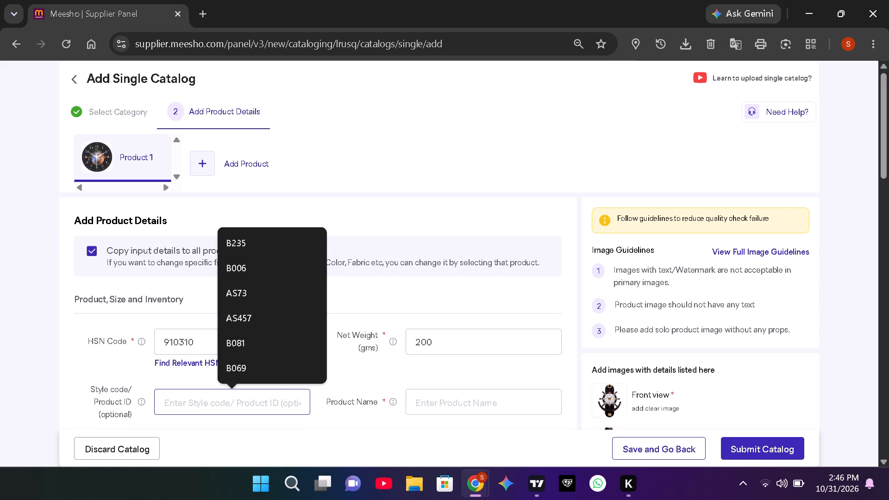
pyautogui.press('b')
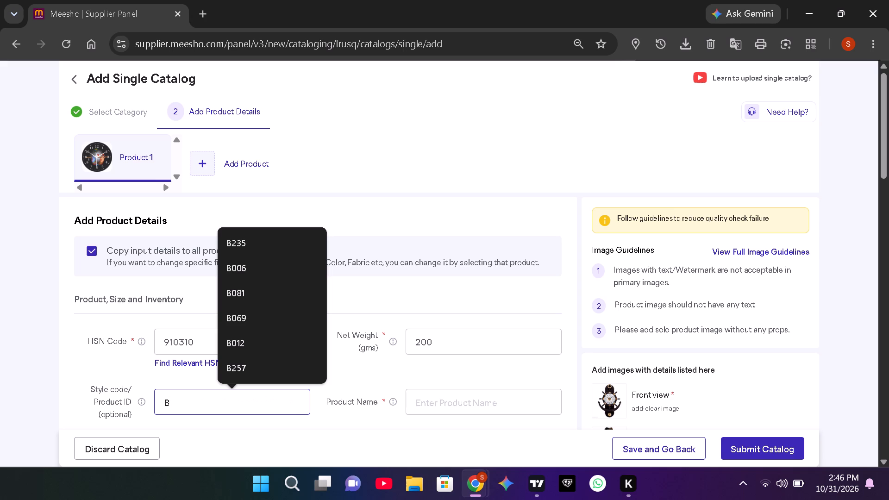
pyautogui.write('001')
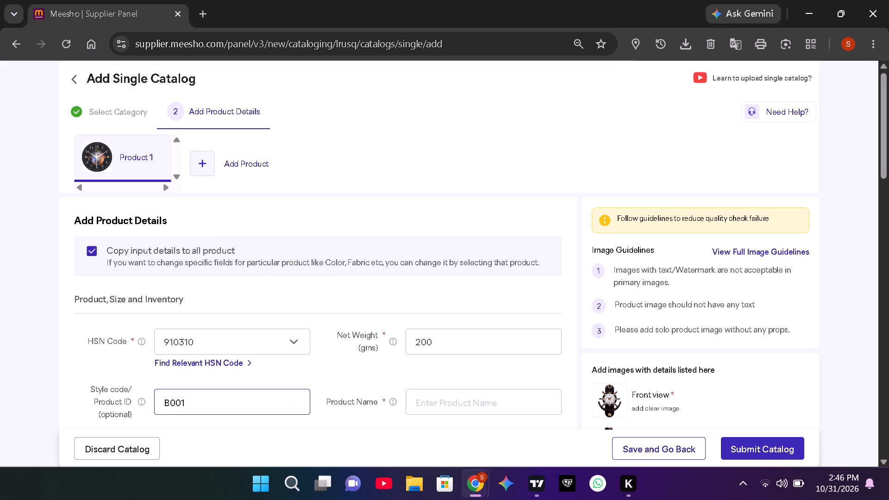
pyautogui.scroll(-3, 398, 365)
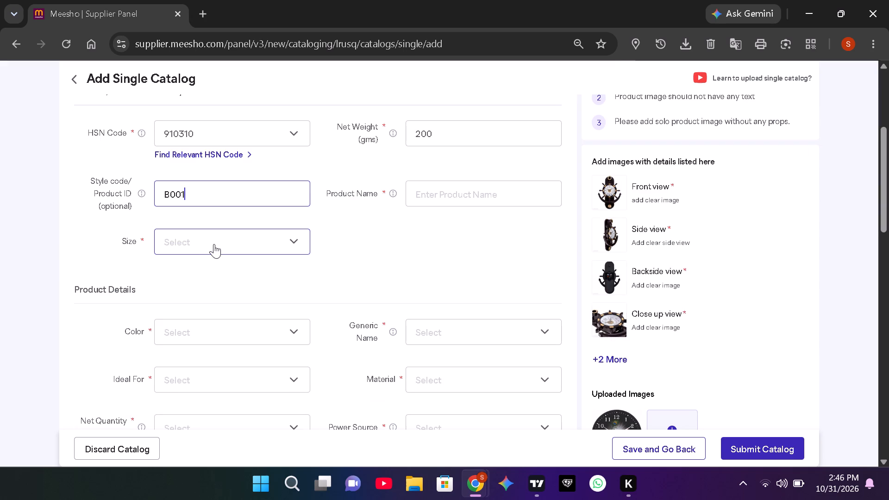
pyautogui.click(214, 244)
pyautogui.click(171, 281)
pyautogui.click(285, 312)
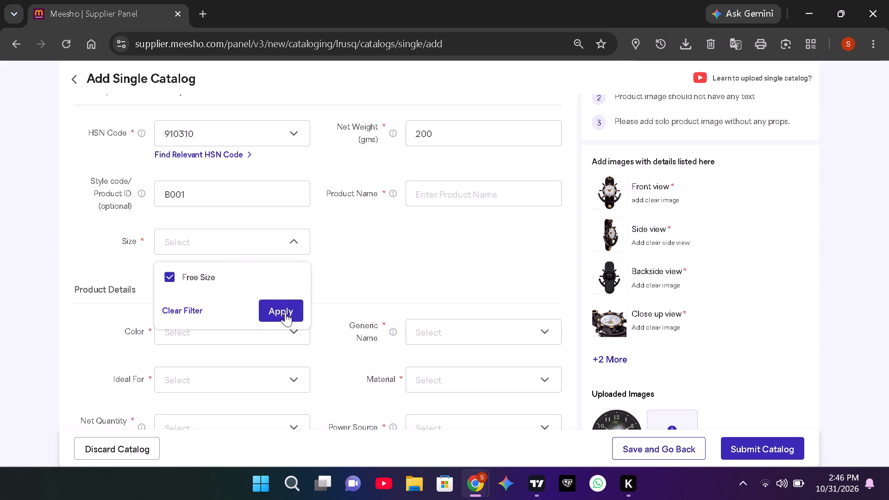
# Fill the Free Size row with Meesho price 170, wrong/defective returns price 168, MRP 699 and inventory 690.
pyautogui.click(184, 373)
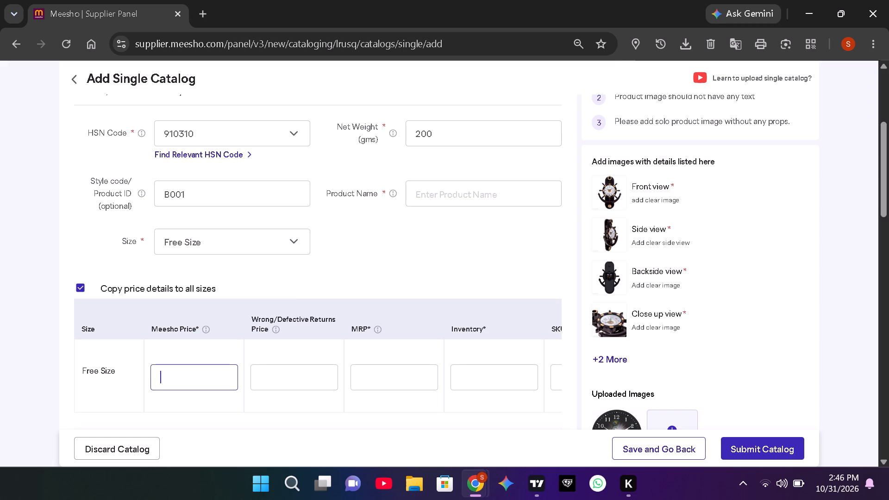
pyautogui.press('1')
pyautogui.write('70')
pyautogui.click(312, 381)
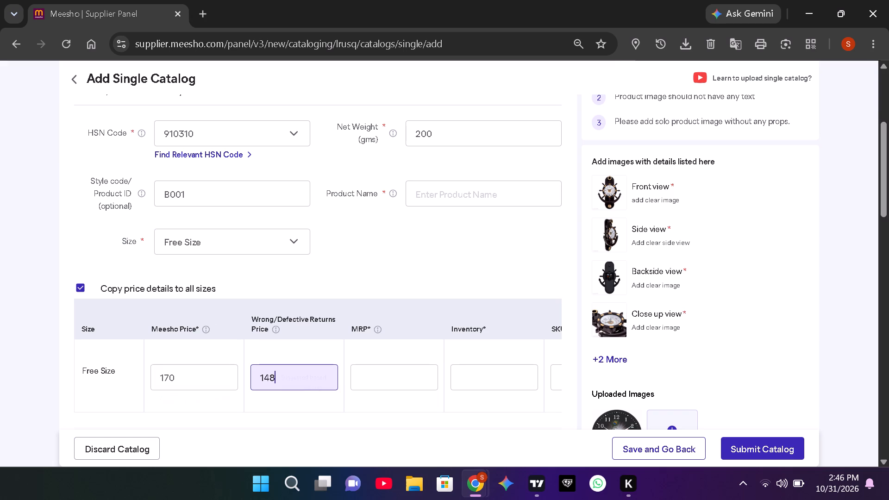
pyautogui.press('BackSpace')
pyautogui.press('BackSpace')
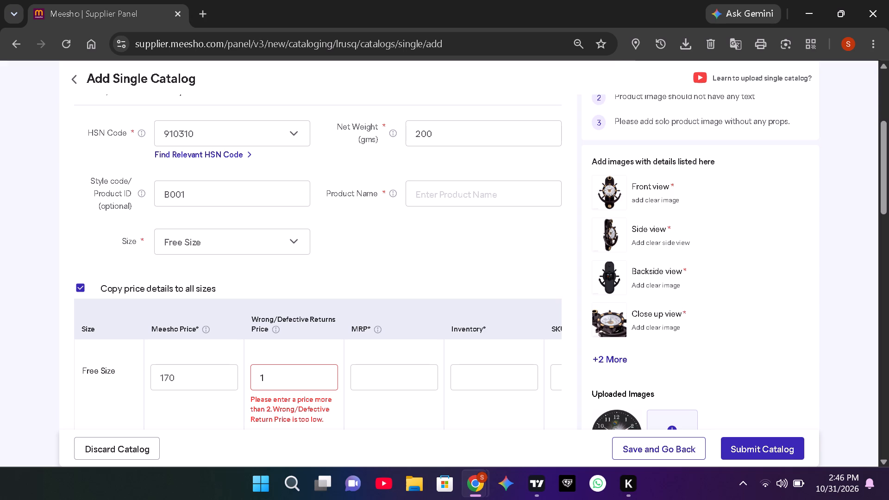
pyautogui.write('68')
pyautogui.click(388, 379)
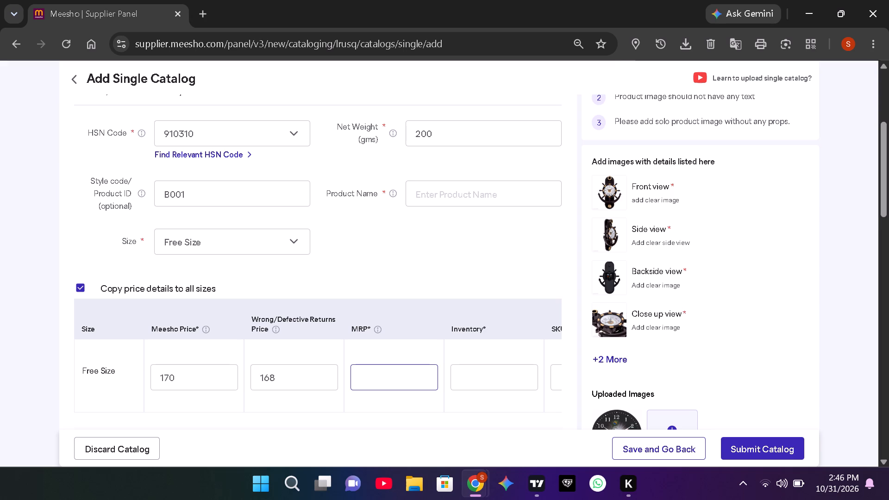
pyautogui.write('699')
pyautogui.click(485, 374)
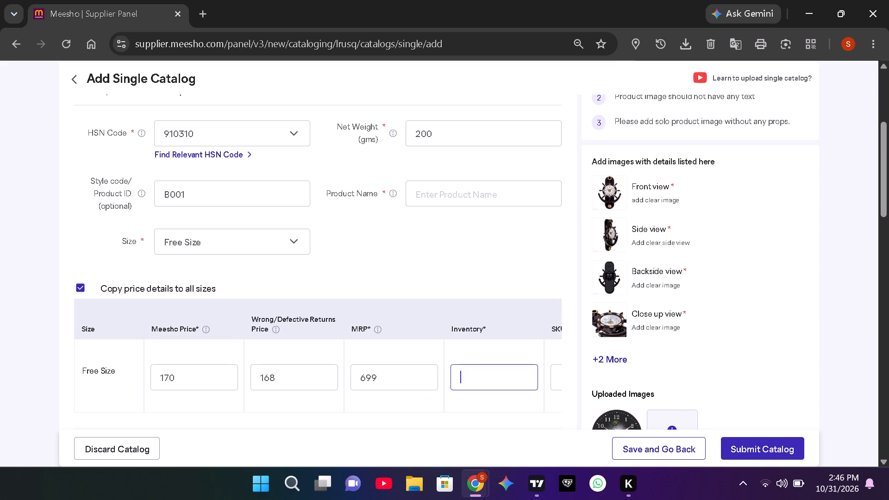
pyautogui.press('6')
pyautogui.write('90')
# Set the product details to color Black, generic name Clocks, ideal for All Purpose and material Plastic.
pyautogui.scroll(-3, 434, 385)
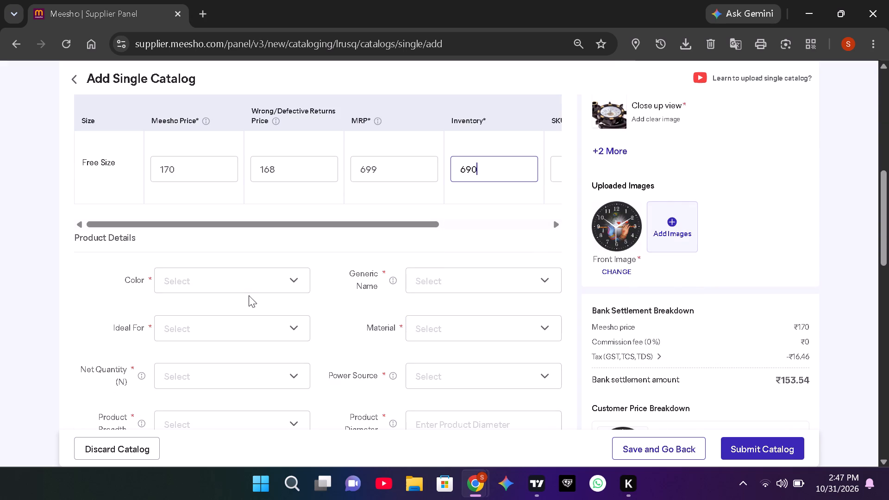
pyautogui.click(252, 281)
pyautogui.moveTo(235, 335); pyautogui.dragTo(248, 332)
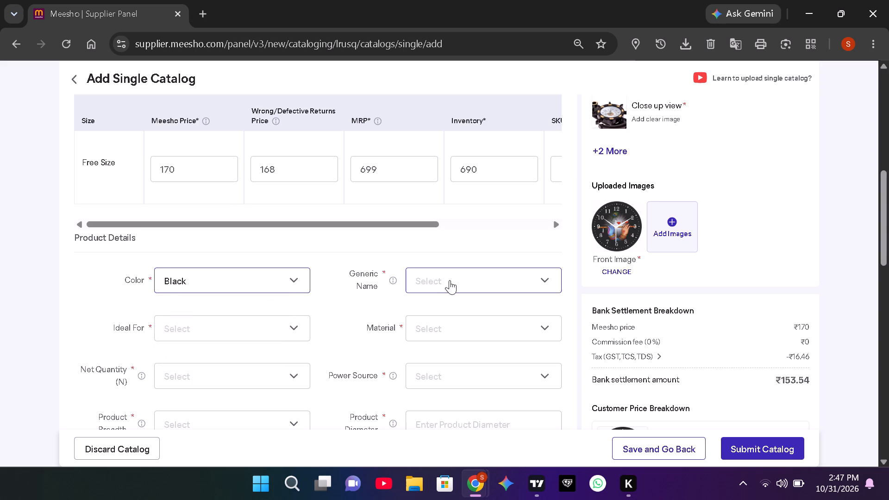
pyautogui.click(452, 279)
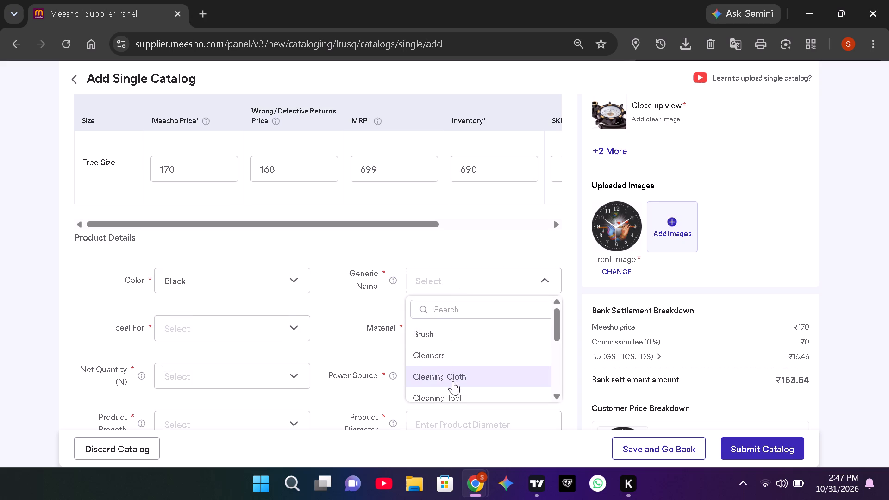
pyautogui.scroll(-1, 451, 382)
pyautogui.click(439, 349)
pyautogui.click(250, 318)
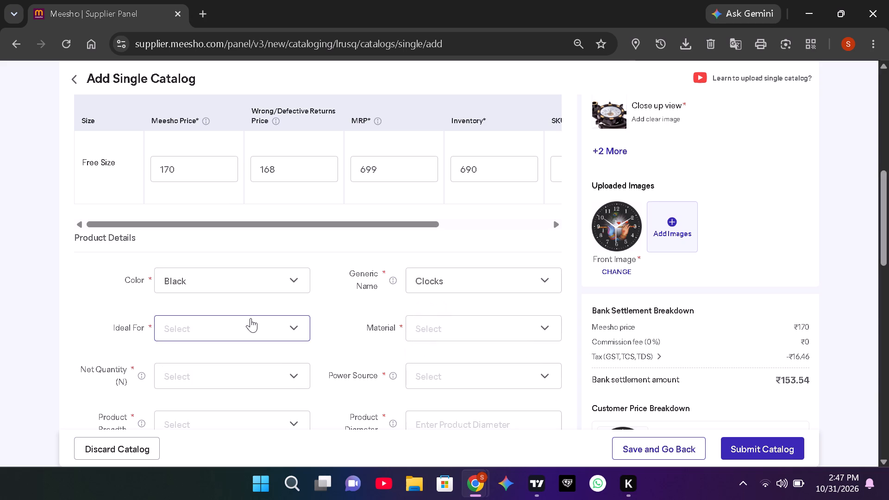
pyautogui.click(218, 380)
pyautogui.click(471, 333)
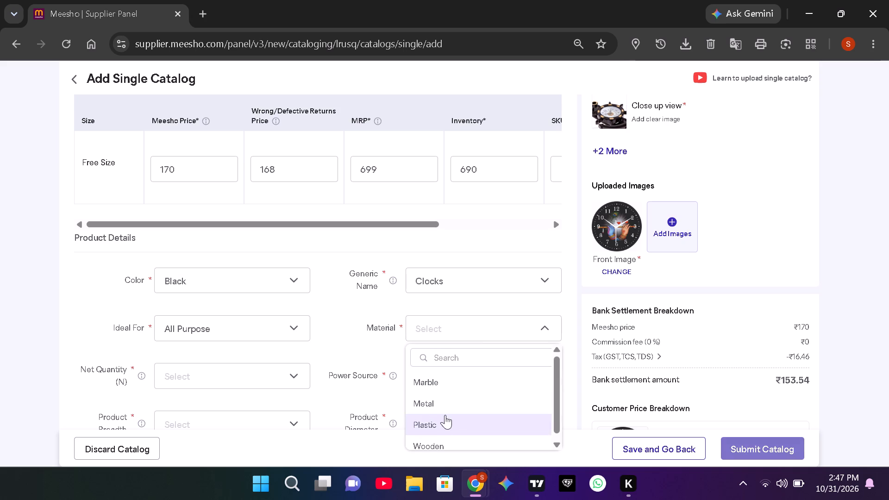
pyautogui.click(443, 422)
# Set the net quantity to 1 and the power source to Battery Powered.
pyautogui.click(275, 370)
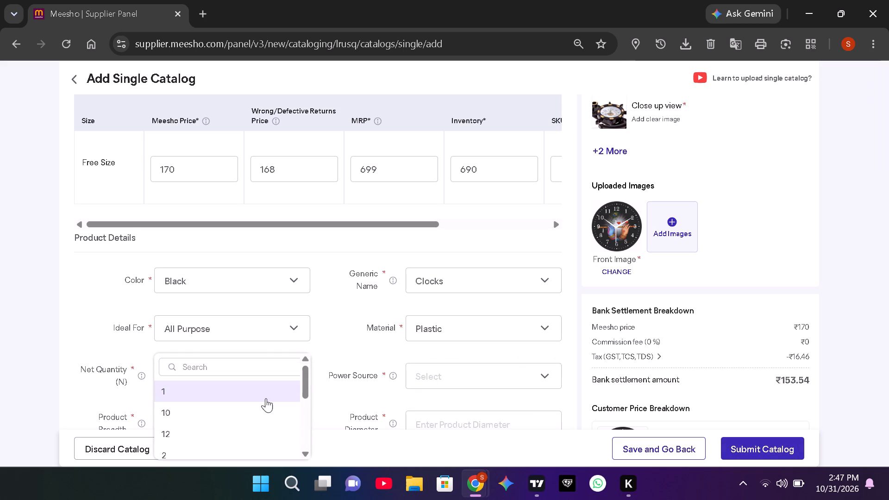
pyautogui.click(265, 392)
pyautogui.click(431, 377)
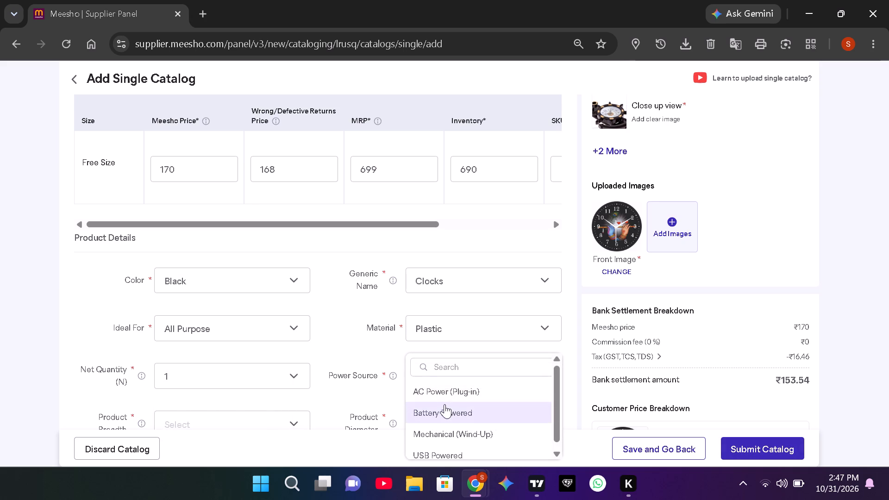
pyautogui.scroll(-1, 444, 439)
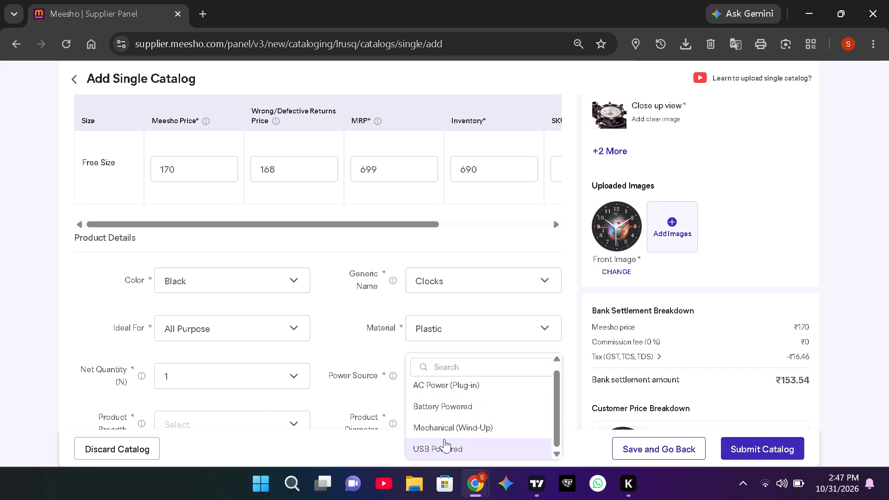
pyautogui.click(445, 406)
# Set the product dimensions to breadth 1.5, diameter 25CM, height 10 and length 10, with Inch as the product unit.
pyautogui.scroll(-1, 279, 394)
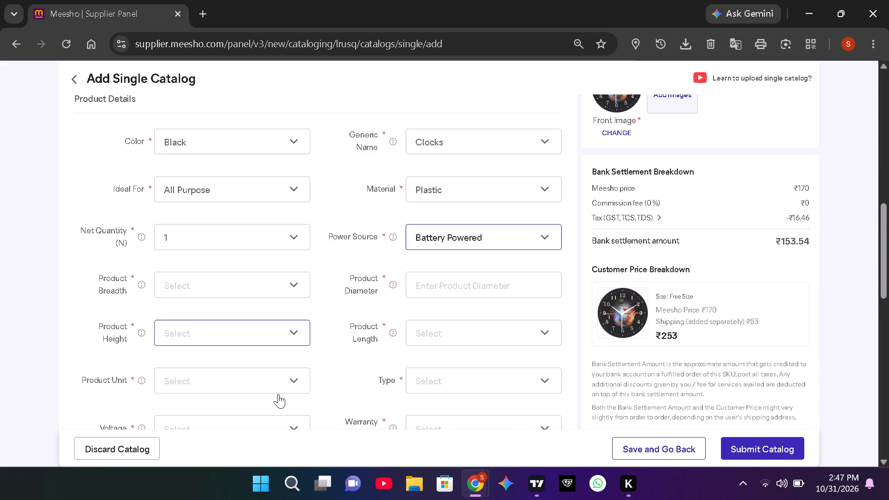
pyautogui.scroll(-2, 278, 394)
pyautogui.click(226, 215)
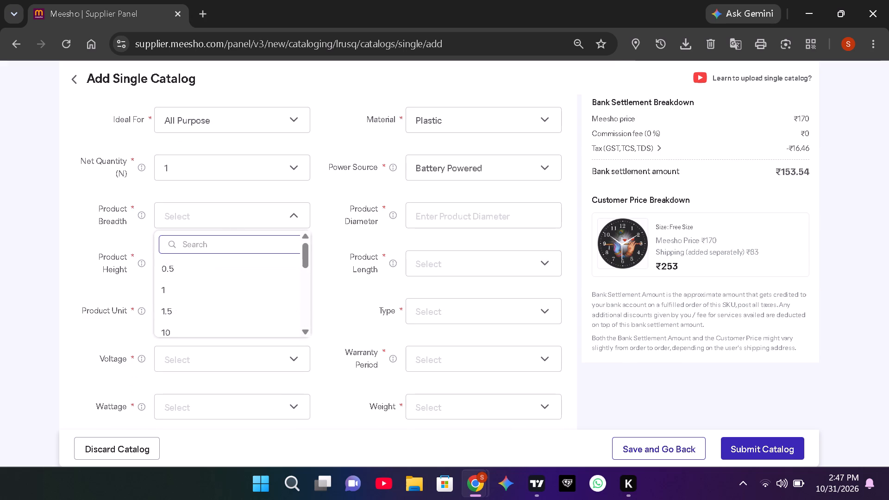
pyautogui.click(215, 211)
pyautogui.click(215, 211)
pyautogui.click(230, 305)
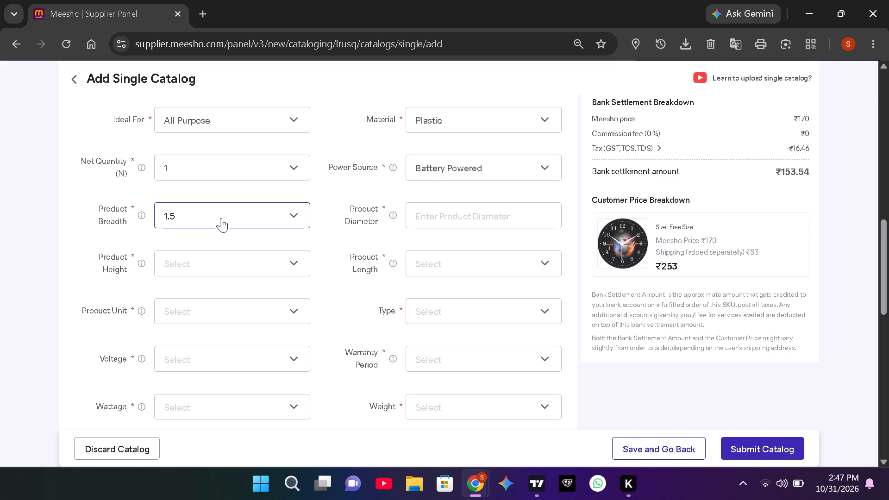
pyautogui.click(482, 218)
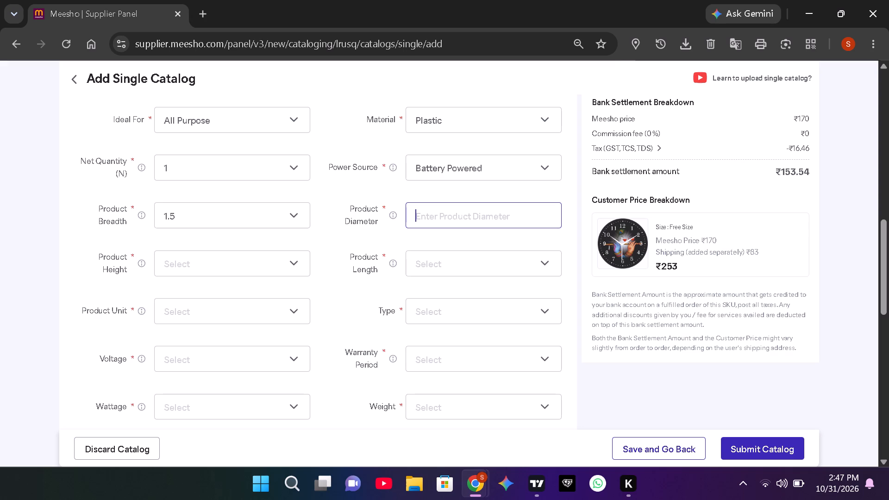
pyautogui.click(496, 242)
pyautogui.click(254, 262)
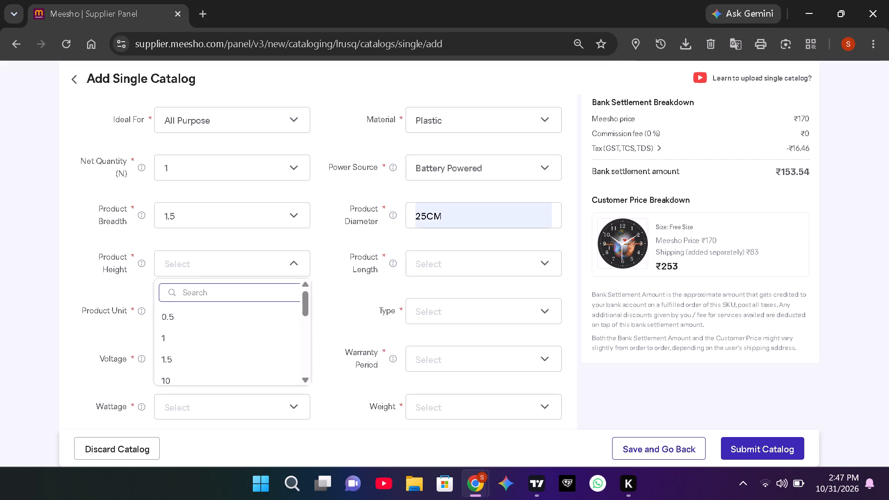
pyautogui.click(229, 374)
pyautogui.click(484, 265)
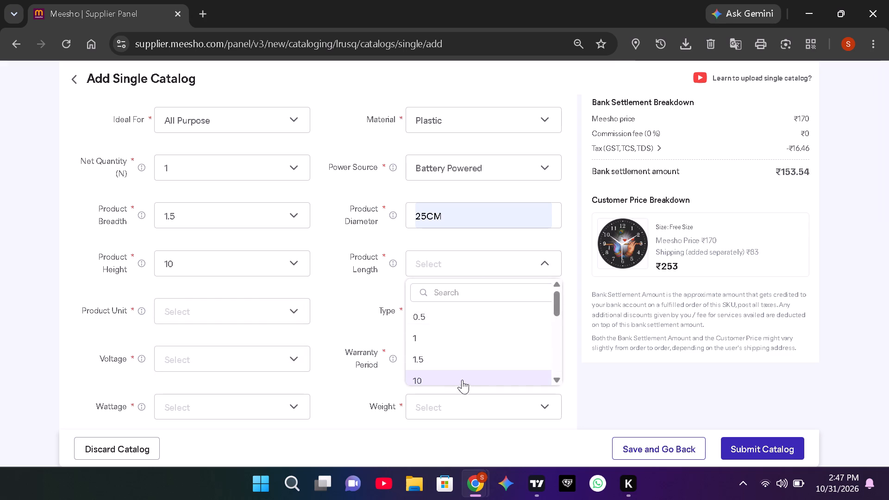
pyautogui.click(462, 381)
pyautogui.click(228, 313)
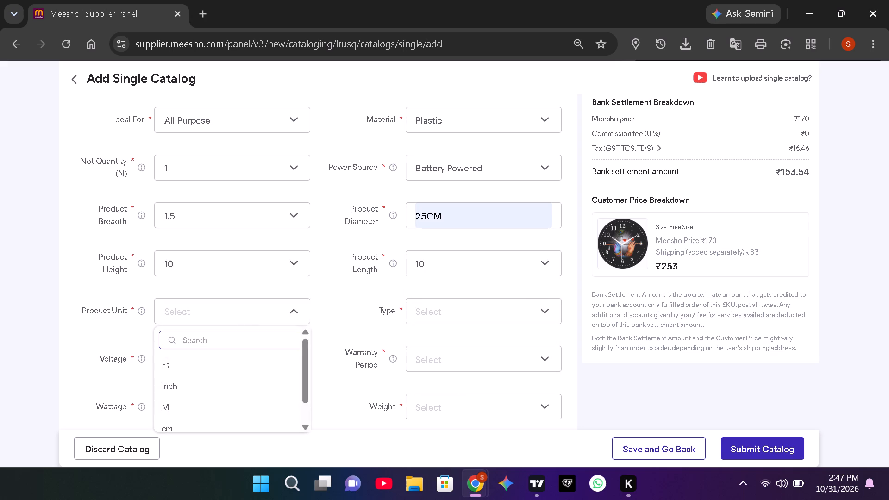
pyautogui.moveTo(229, 387); pyautogui.dragTo(235, 387)
# Set the clock's type to Analog, the voltage to 1.5V and the warranty period to 1 Month.
pyautogui.click(443, 310)
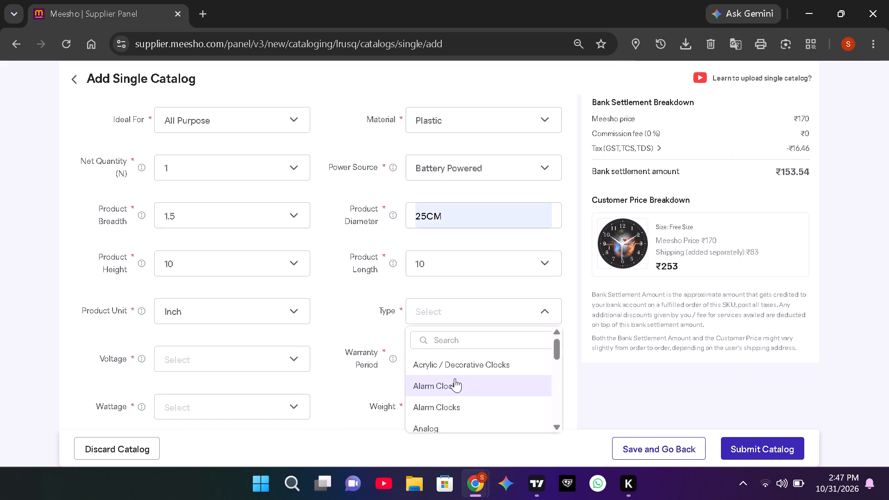
pyautogui.click(440, 423)
pyautogui.click(258, 362)
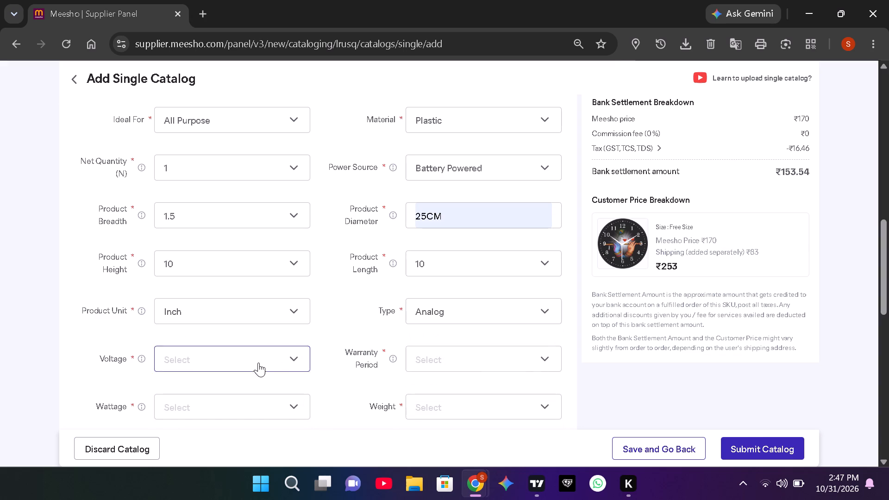
pyautogui.scroll(-1, 230, 409)
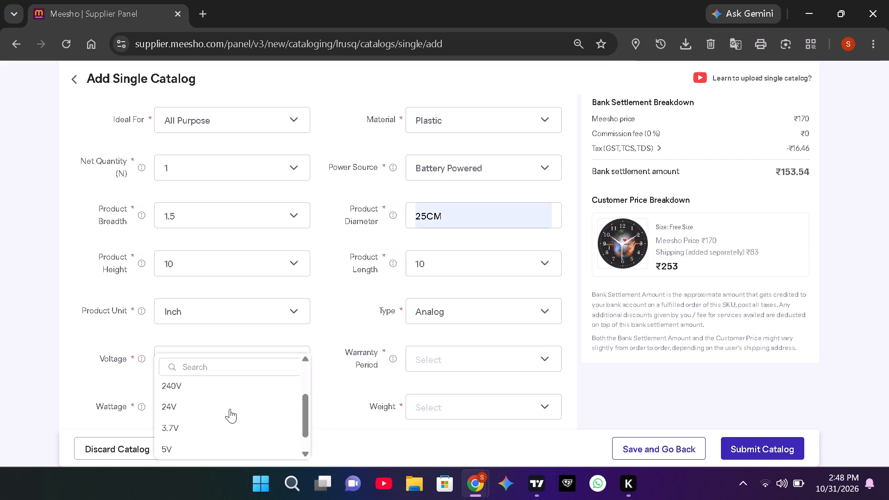
pyautogui.scroll(1, 206, 391)
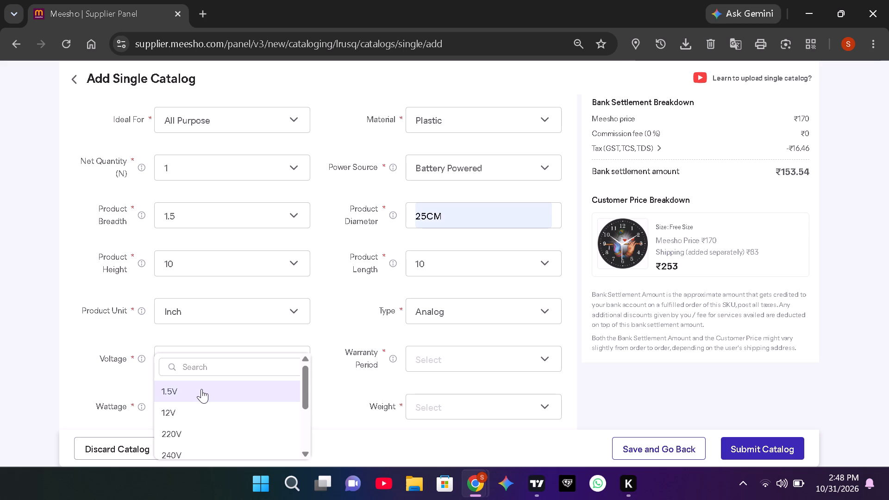
pyautogui.click(201, 388)
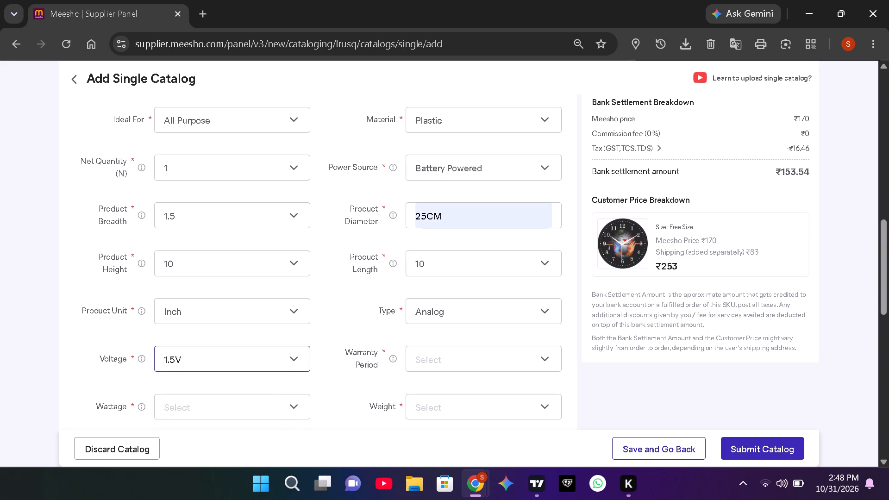
pyautogui.click(424, 354)
pyautogui.click(444, 396)
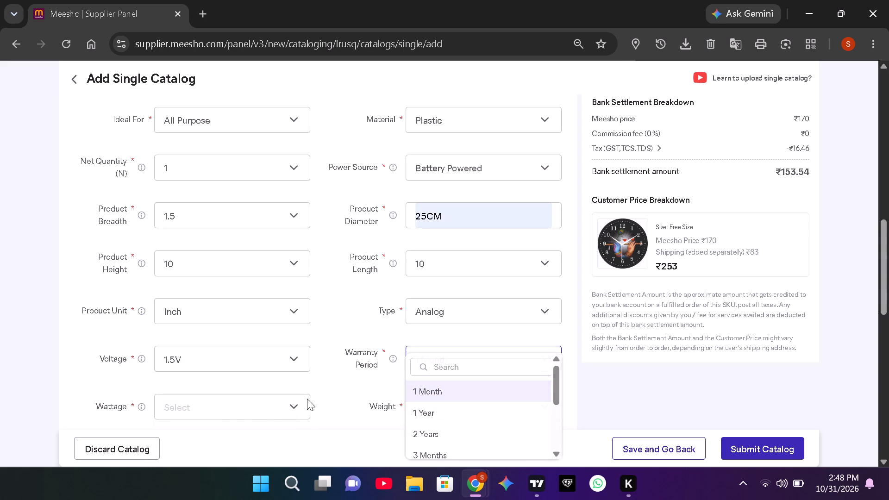
# Set the wattage to 3.7W, the weight to 0.2 kg and the country of origin to India.
pyautogui.click(234, 403)
pyautogui.scroll(-1, 230, 414)
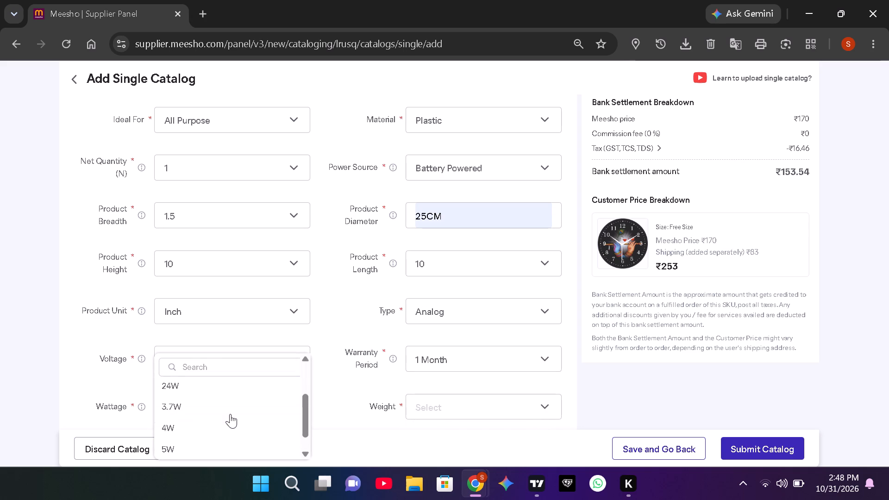
pyautogui.click(211, 411)
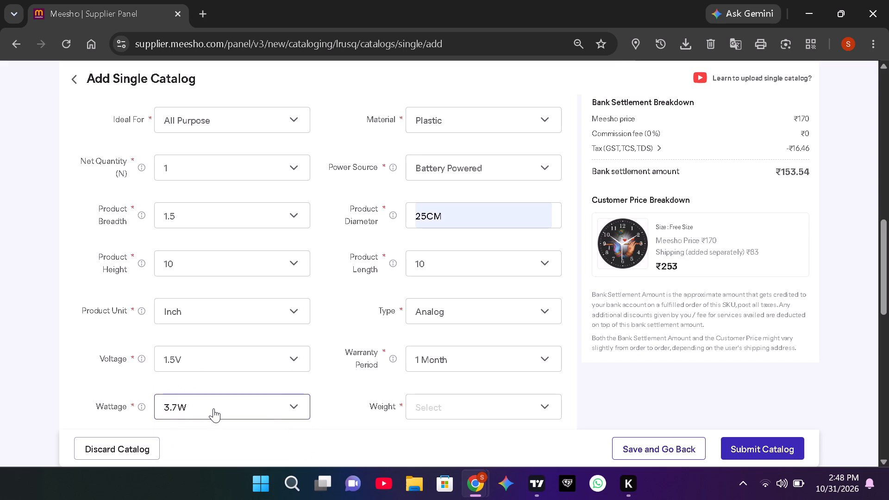
pyautogui.click(433, 409)
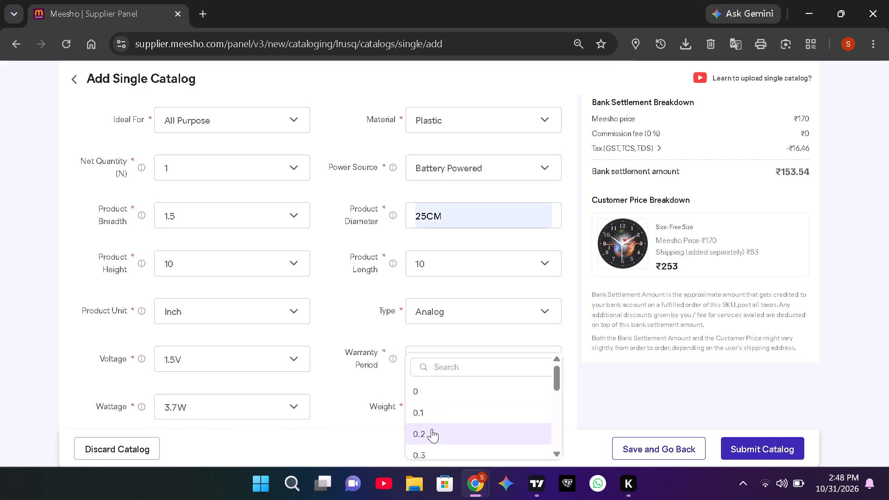
pyautogui.click(432, 429)
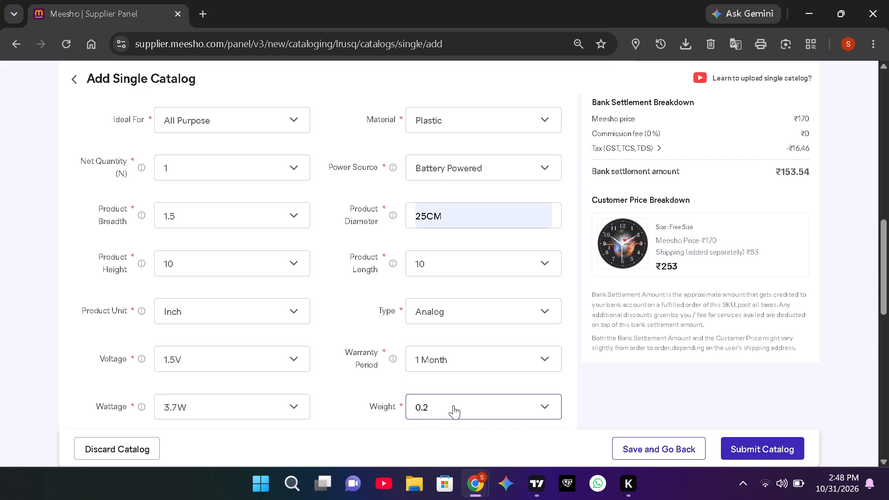
pyautogui.scroll(-2, 449, 403)
pyautogui.scroll(-1, 413, 384)
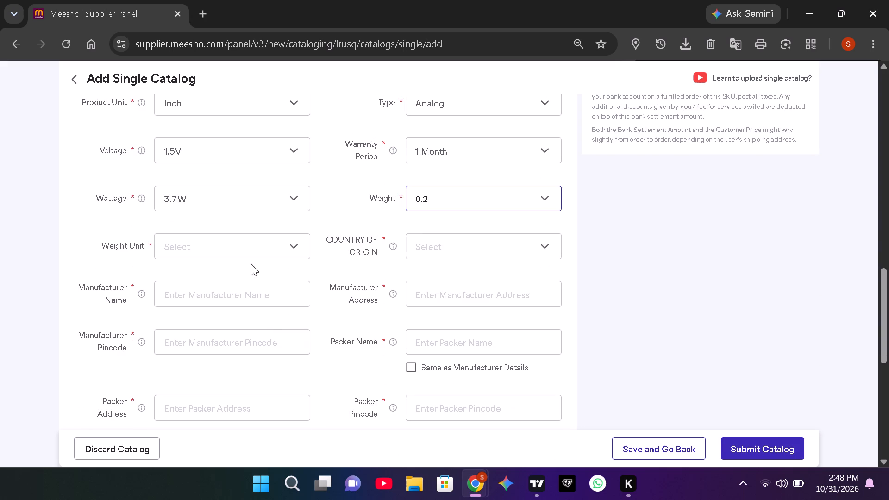
pyautogui.click(237, 240)
pyautogui.click(234, 329)
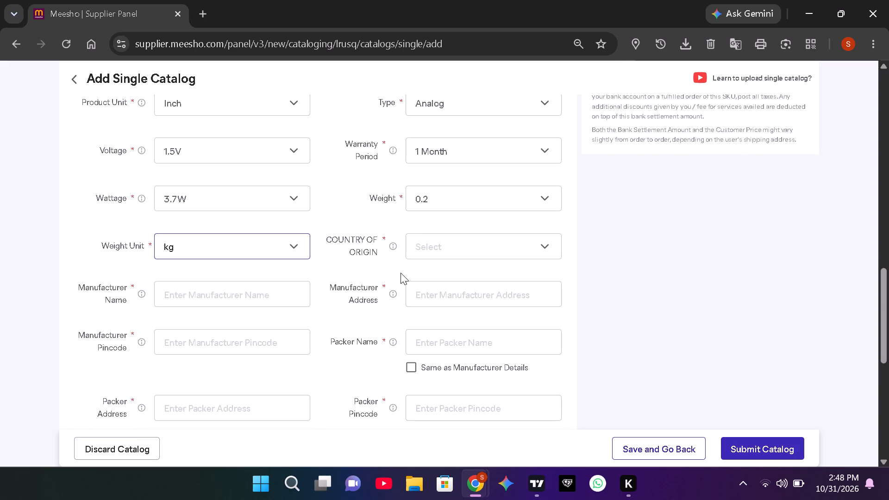
pyautogui.click(438, 250)
pyautogui.click(453, 298)
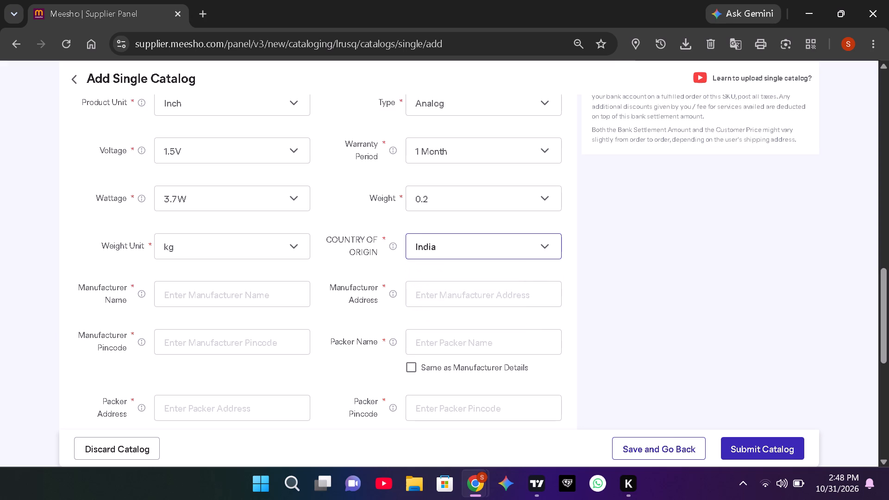
# Fill in the manufacturer details from the saved Narayan tex Tiles entry and mark the packer details as the same as the manufacturer's.
pyautogui.click(245, 302)
pyautogui.moveTo(281, 332); pyautogui.dragTo(293, 334)
pyautogui.click(476, 295)
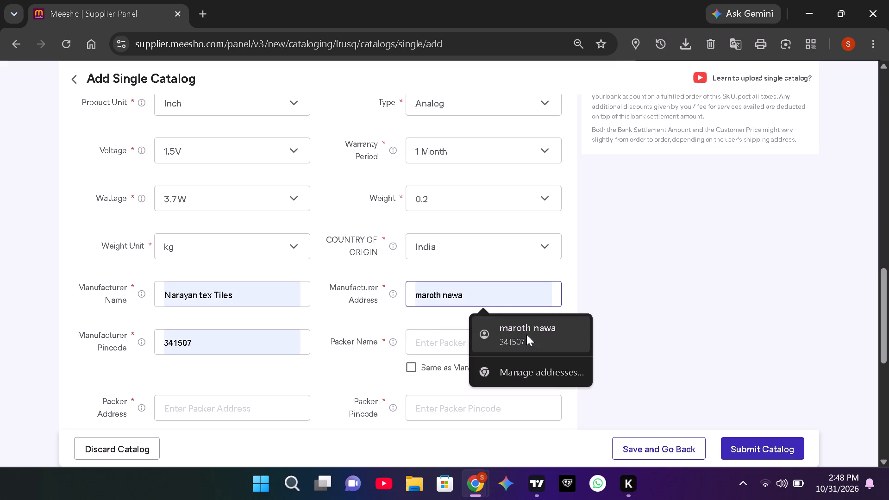
pyautogui.click(526, 334)
pyautogui.click(464, 352)
pyautogui.click(503, 375)
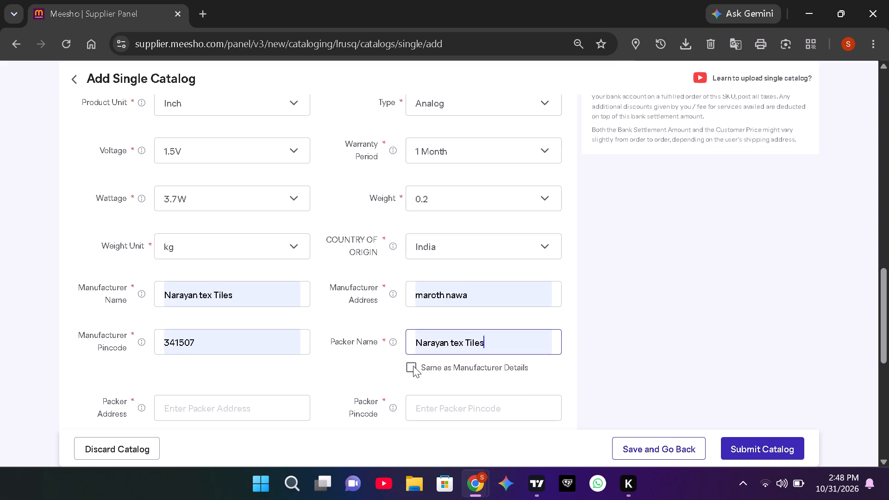
pyautogui.click(413, 366)
# Add the B001-B measurements picture from the Pictures subfolder as the catalog's second image.
pyautogui.scroll(7, 585, 359)
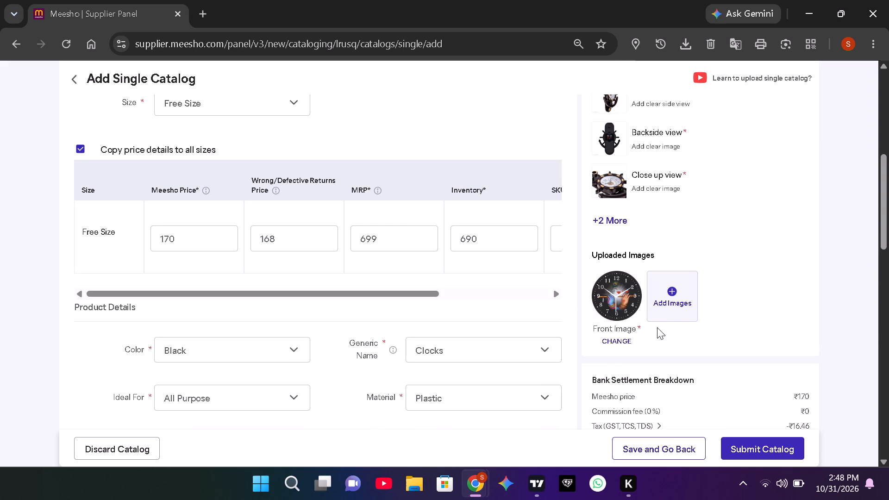
pyautogui.click(669, 298)
pyautogui.scroll(-5, 479, 302)
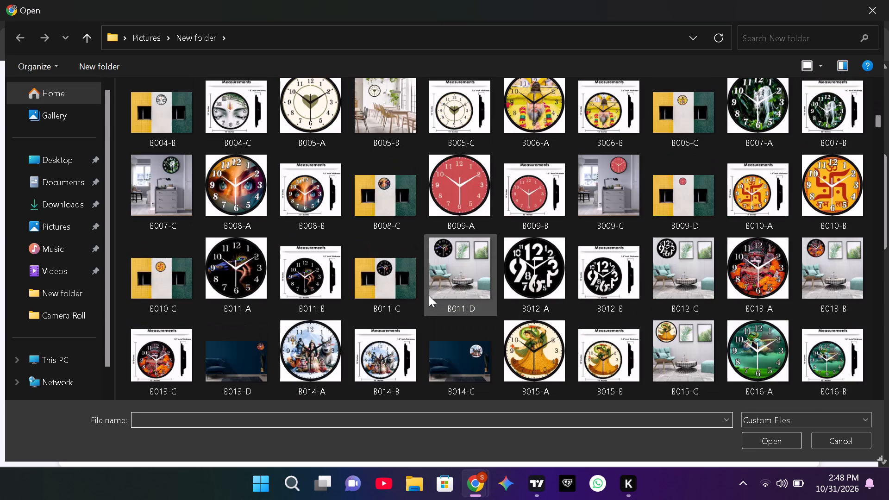
pyautogui.scroll(-1, 382, 283)
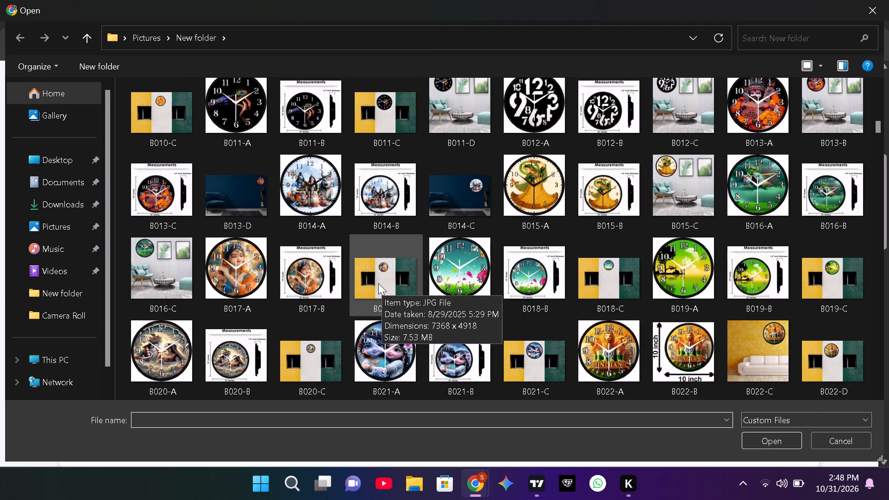
pyautogui.scroll(-1, 354, 283)
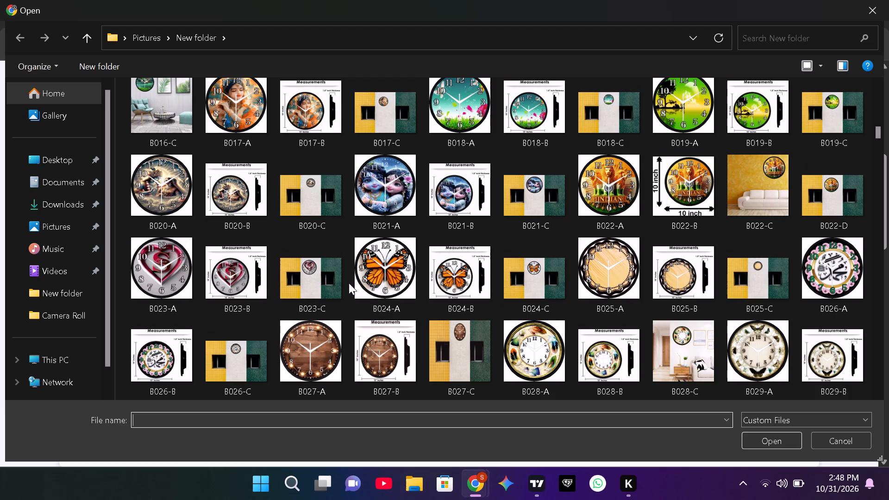
pyautogui.scroll(-2, 347, 284)
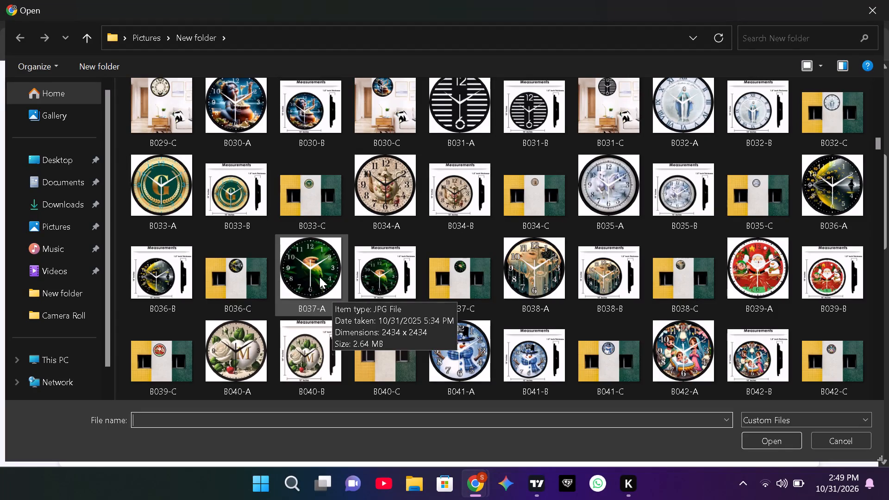
pyautogui.scroll(-2, 312, 287)
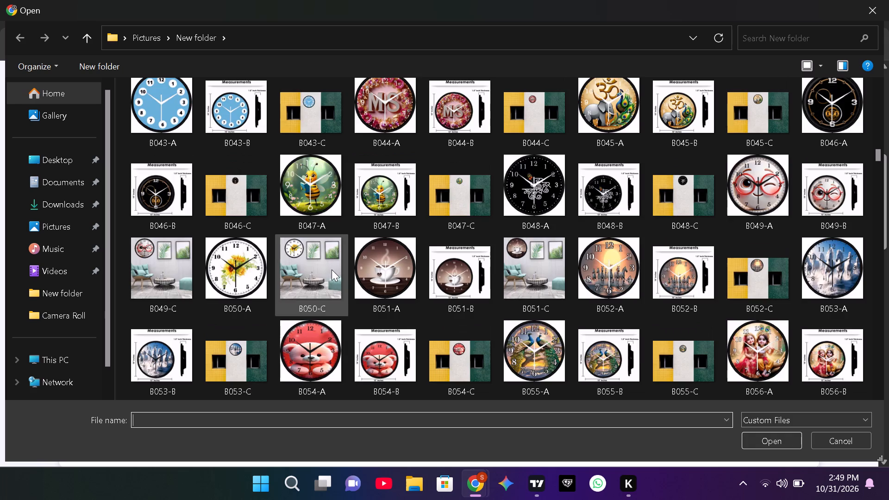
pyautogui.scroll(2, 332, 269)
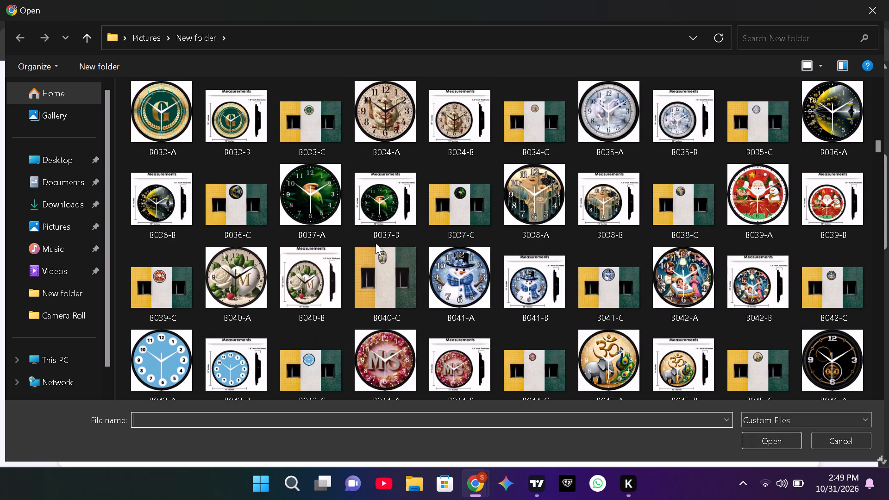
pyautogui.scroll(2, 376, 243)
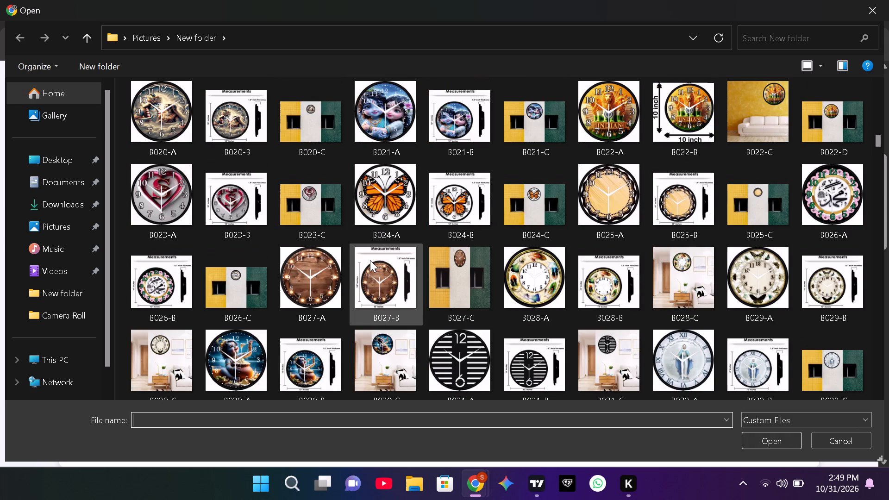
pyautogui.scroll(7, 370, 260)
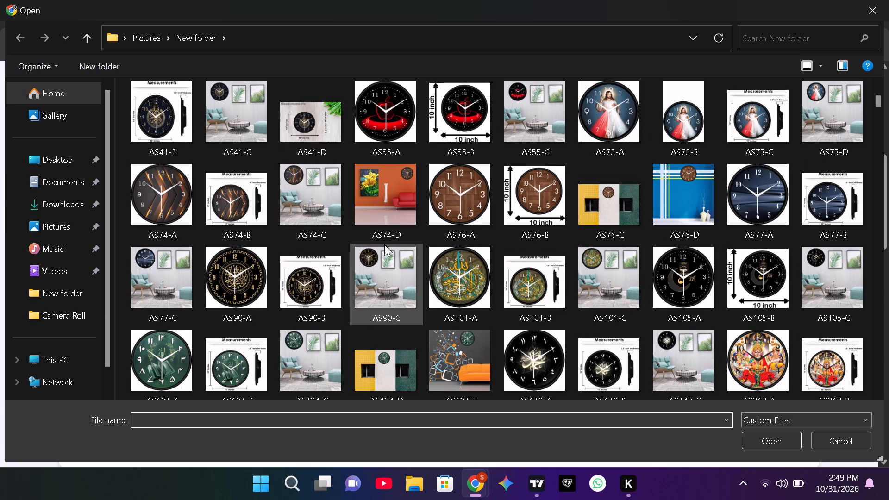
pyautogui.scroll(-1, 448, 247)
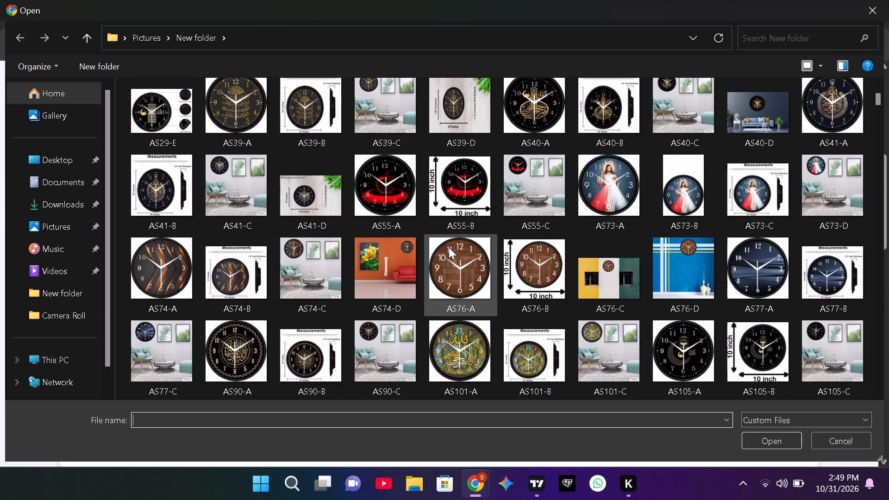
pyautogui.scroll(-1, 447, 256)
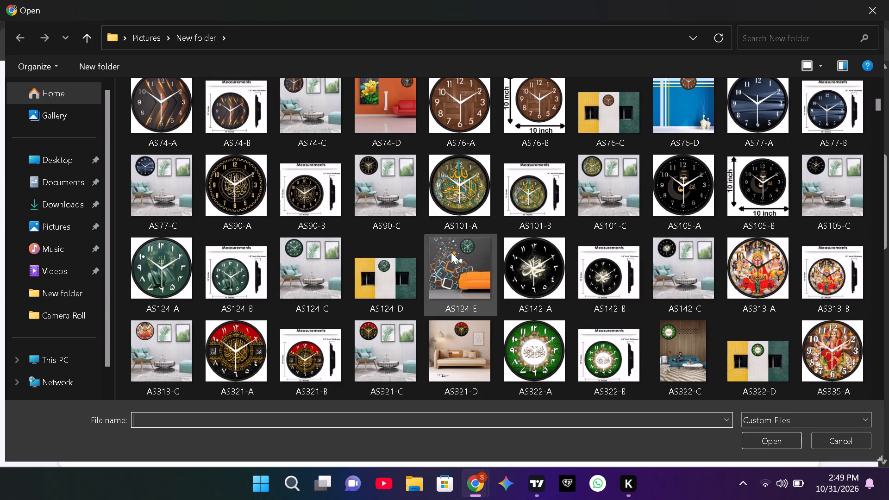
pyautogui.scroll(-1, 451, 254)
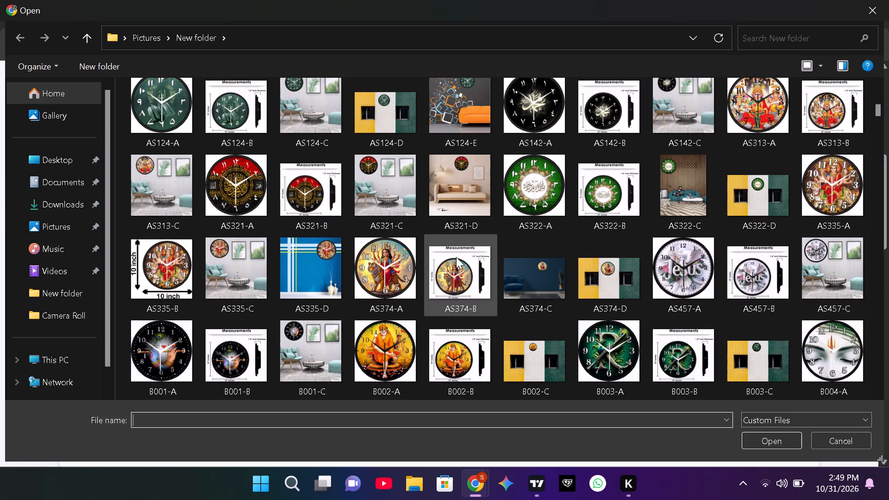
pyautogui.scroll(-1, 429, 284)
pyautogui.click(237, 187)
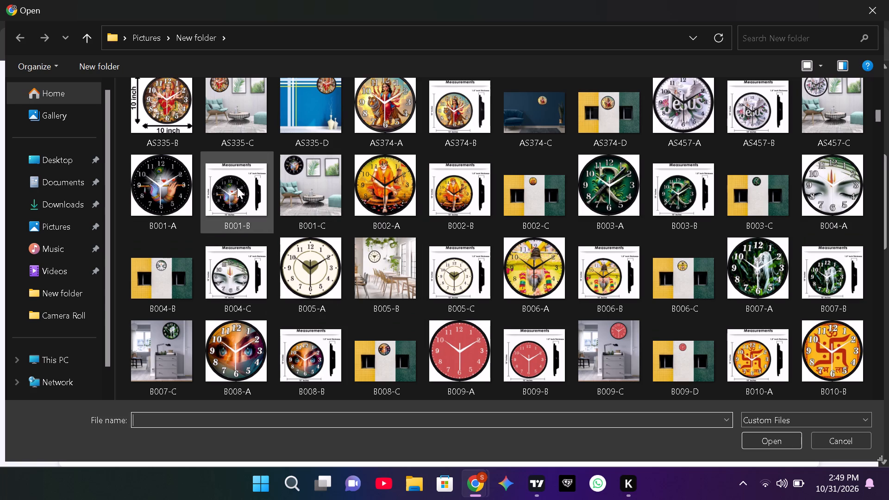
pyautogui.click(787, 439)
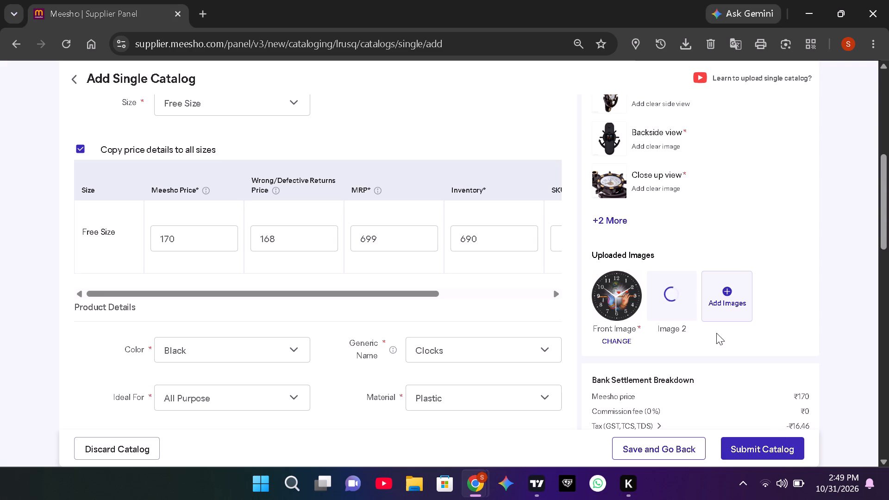
# Add the B001-C room picture as the catalog's third image.
pyautogui.click(725, 292)
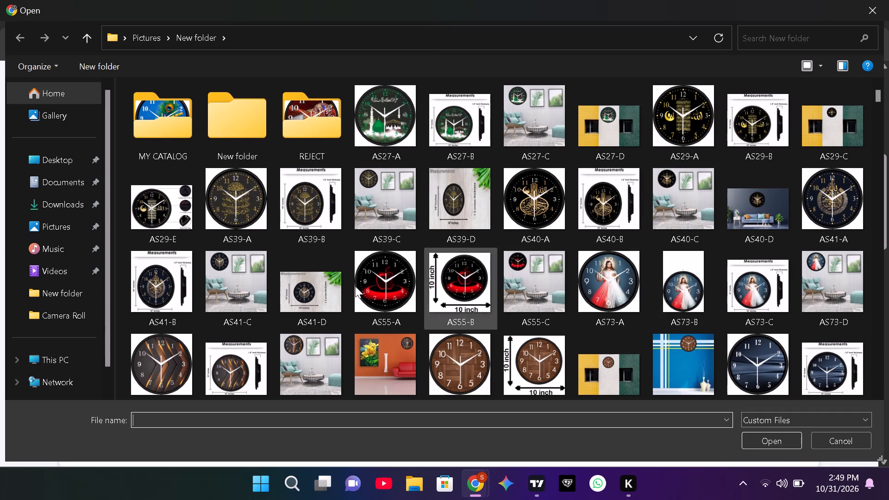
pyautogui.scroll(-3, 326, 285)
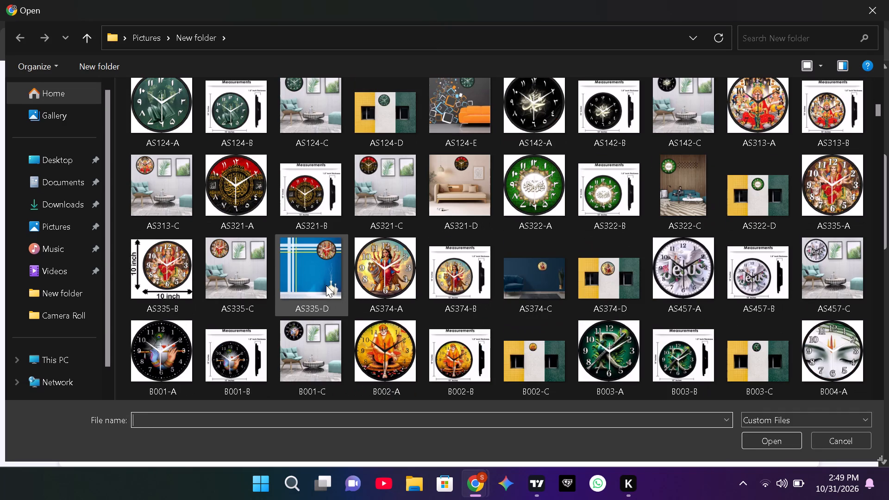
pyautogui.click(333, 356)
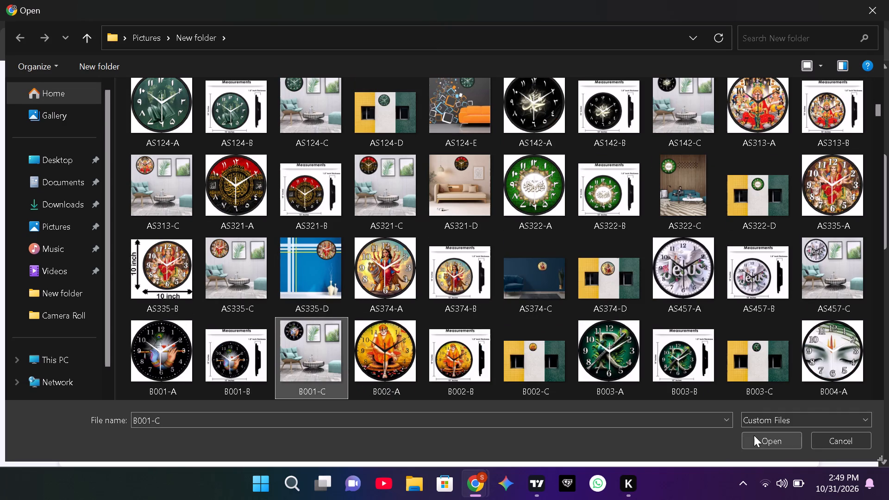
pyautogui.click(755, 437)
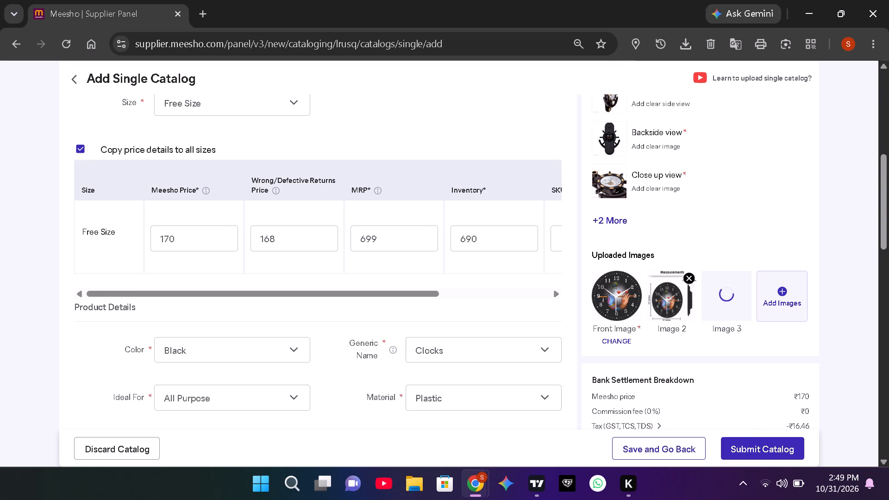
# Attach the B001-A clock picture to a new message in the Sai Baba Wall Clock Listing chat in Gemini.
pyautogui.click(746, 19)
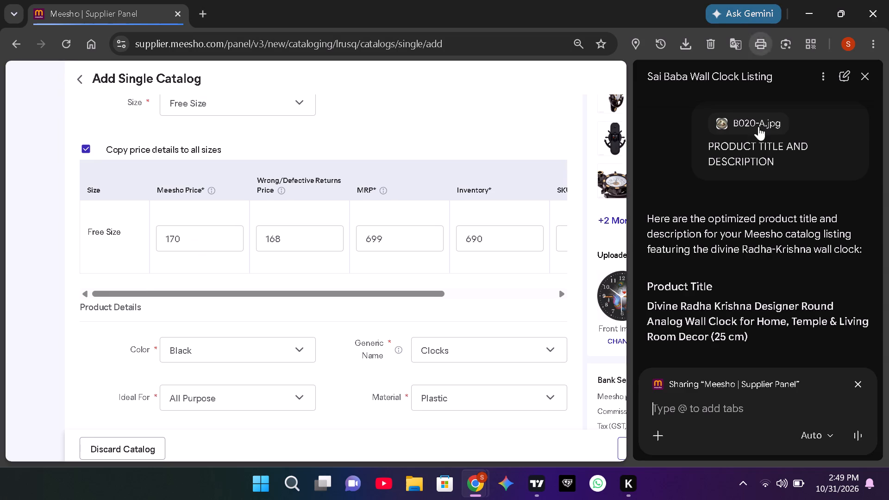
pyautogui.click(654, 436)
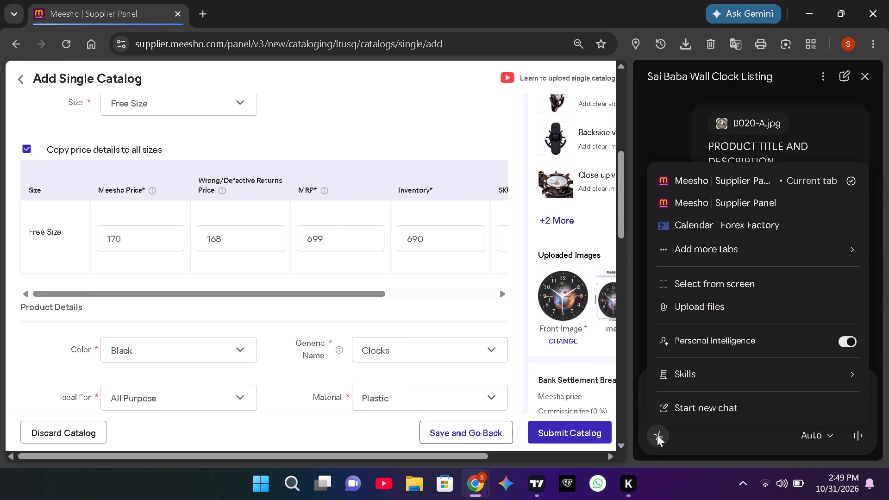
pyautogui.click(712, 301)
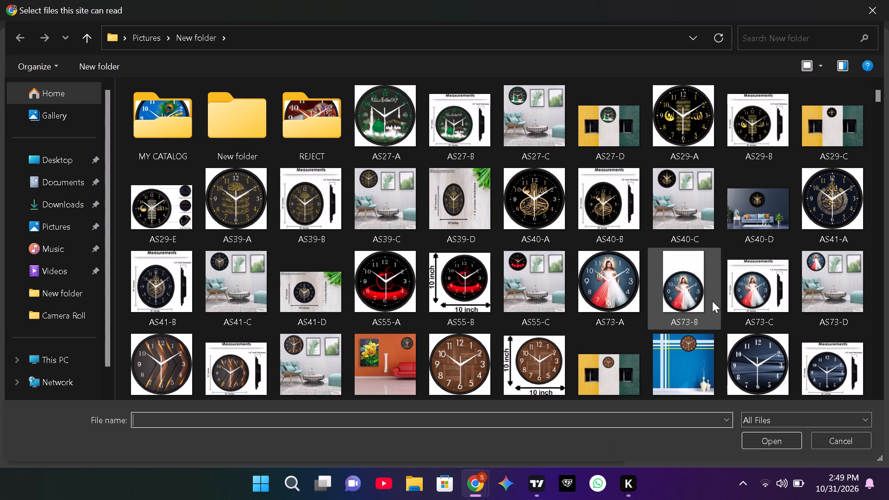
pyautogui.scroll(-2, 266, 337)
pyautogui.scroll(-2, 224, 337)
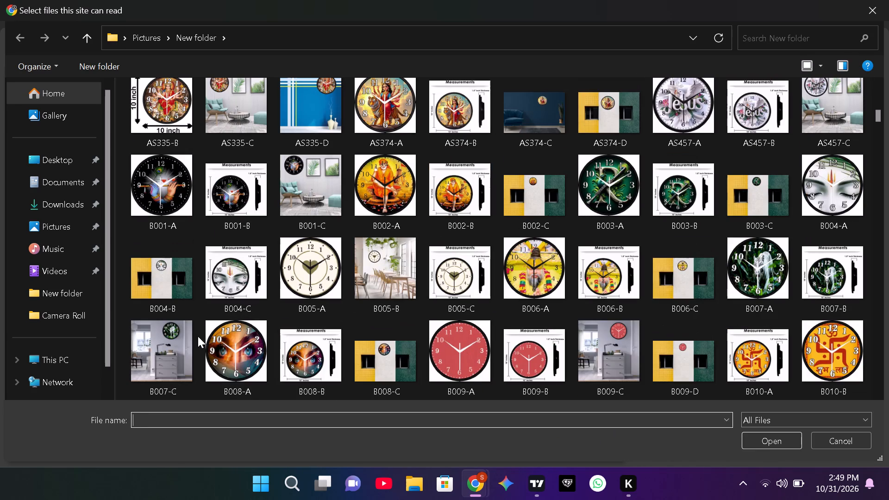
pyautogui.click(158, 190)
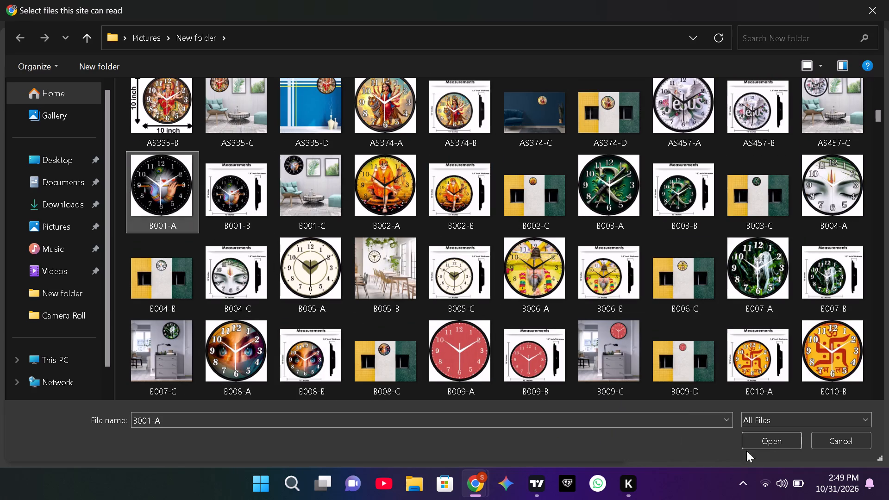
pyautogui.click(770, 440)
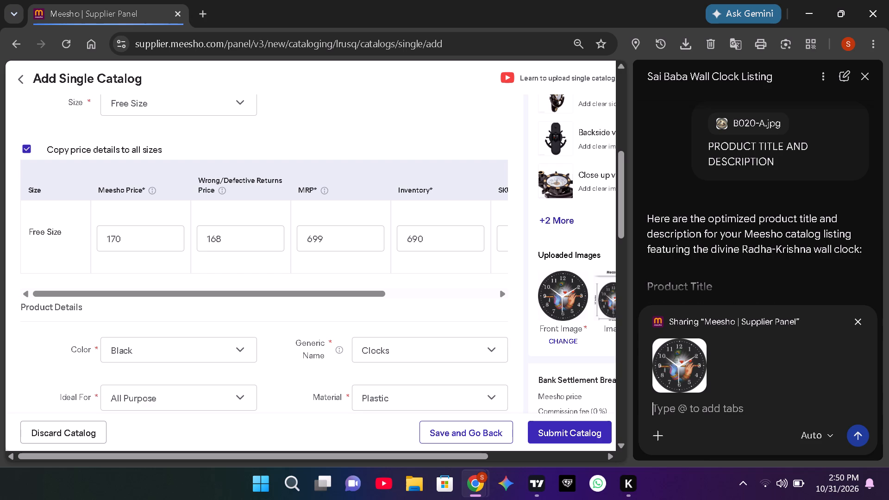
# Reuse the earlier prompt "PRODUCT TITLE AND DESCRIPTION" for the attached B001-A picture and send it to Gemini.
pyautogui.click(840, 190)
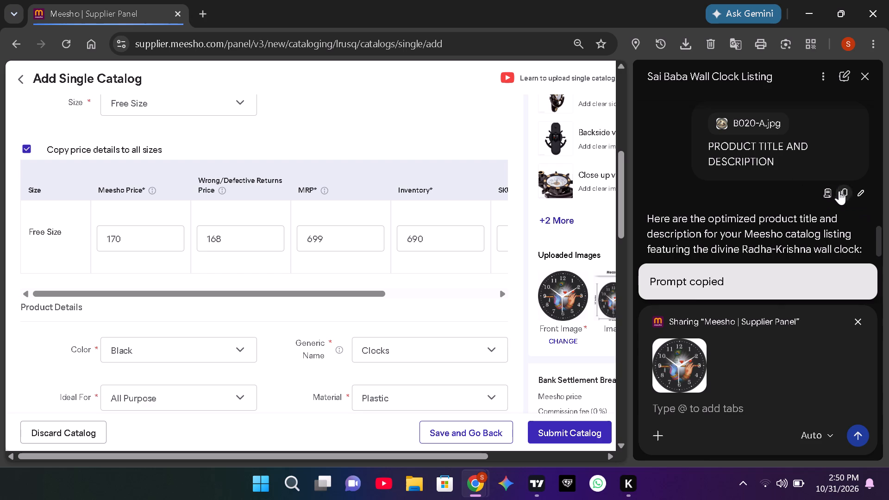
pyautogui.click(711, 413)
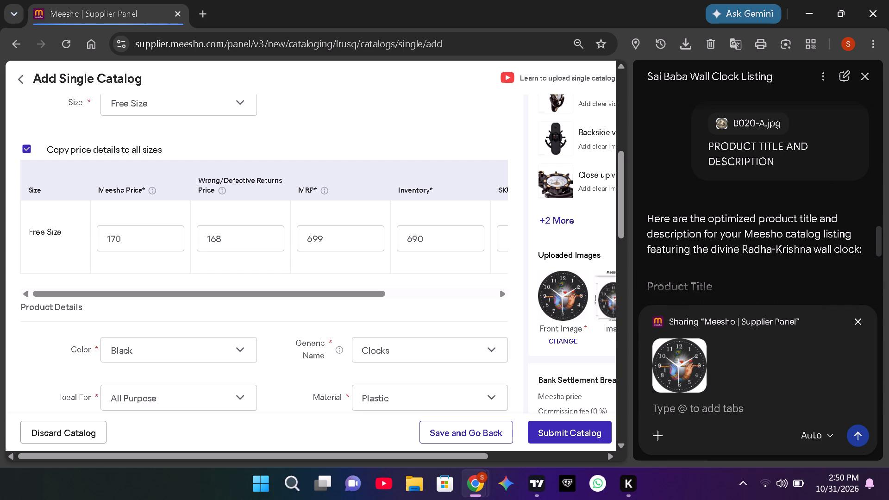
pyautogui.hotkey('ctrl', 'v')
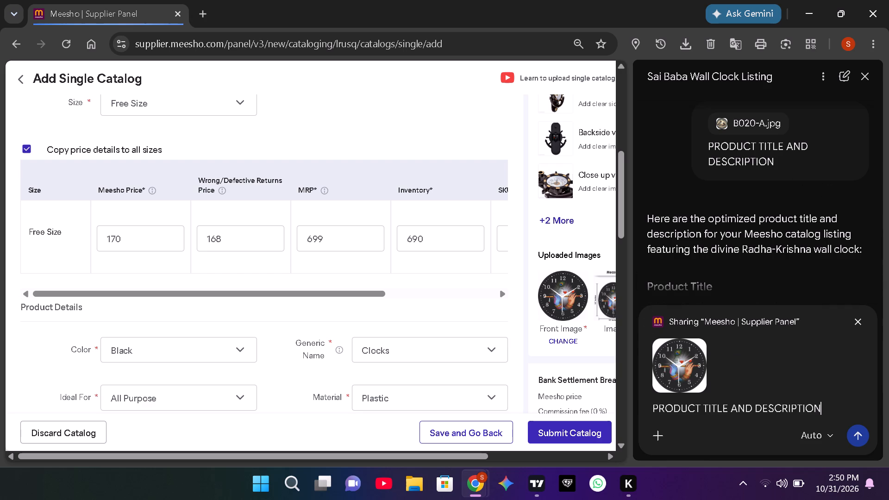
pyautogui.click(860, 435)
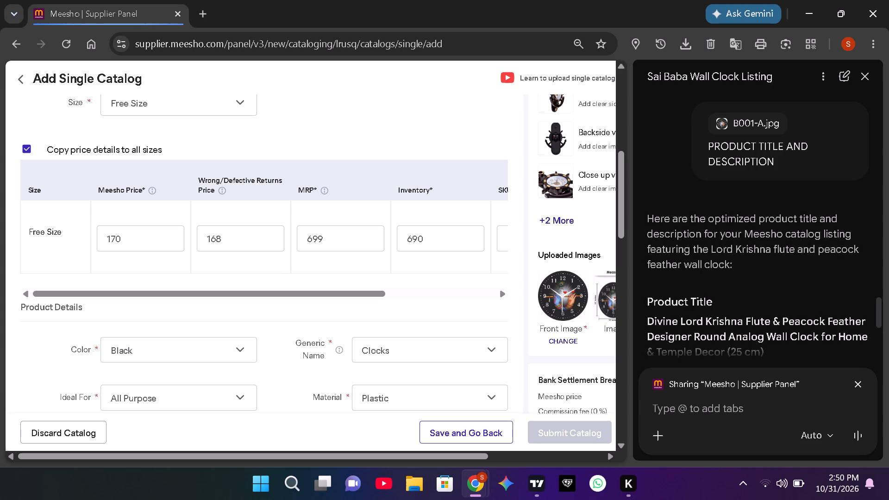
# Transfer Gemini's full product title, starting "Divine Lord Krishna Flute & Peacock Feather" and ending "(25 cm)", into the catalog's Product Name.
pyautogui.scroll(-1, 743, 322)
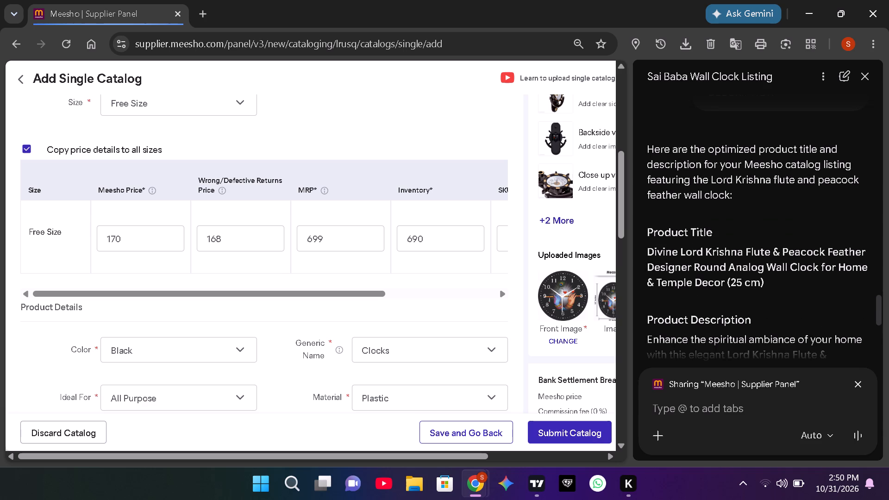
pyautogui.moveTo(648, 249); pyautogui.dragTo(719, 247)
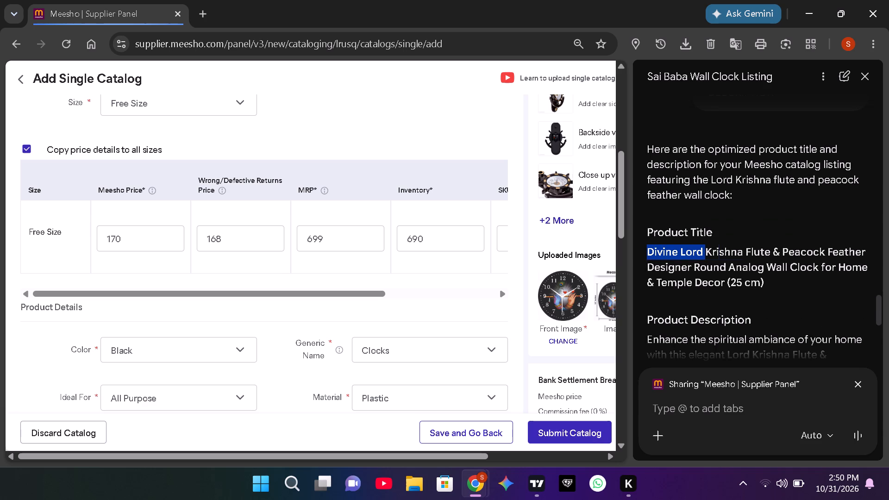
pyautogui.moveTo(719, 247); pyautogui.dragTo(858, 284)
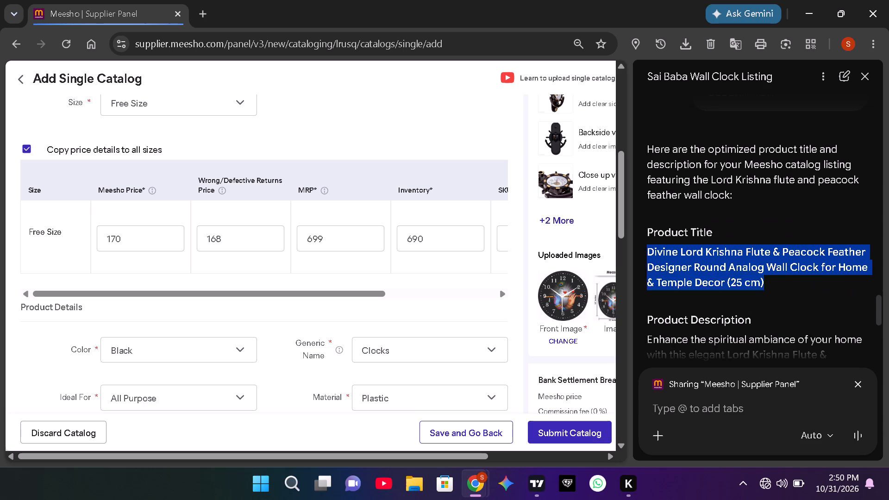
pyautogui.scroll(2, 482, 294)
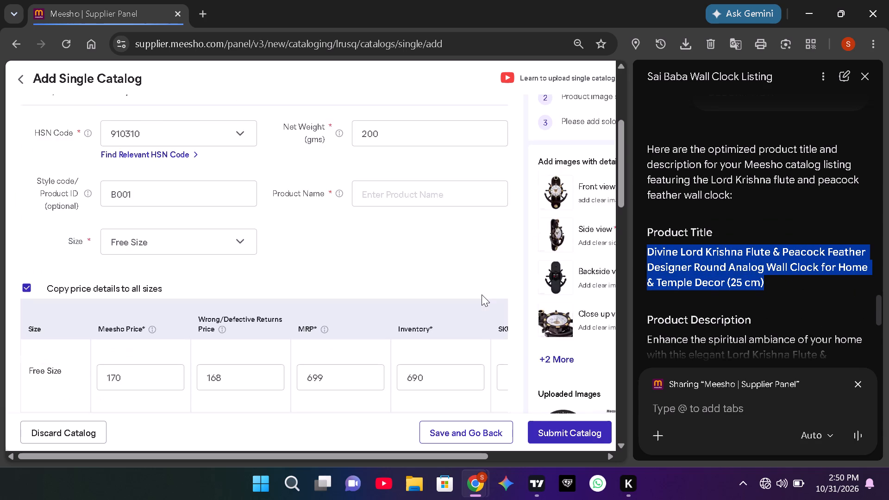
pyautogui.scroll(1, 482, 294)
pyautogui.moveTo(735, 256); pyautogui.dragTo(516, 261)
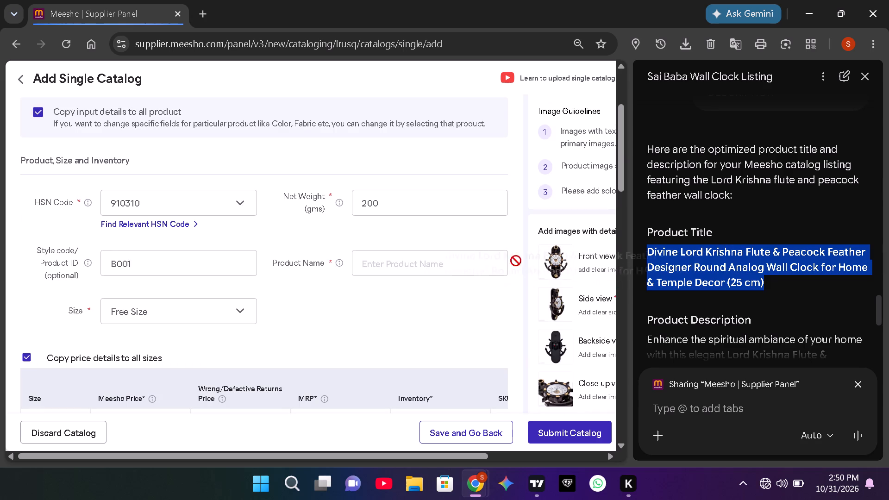
pyautogui.moveTo(516, 261); pyautogui.dragTo(429, 262)
# Transfer Gemini's full product description, from "Enhance the spiritual ambiance" through the key features, into the catalog's Description, and close the Gemini chat.
pyautogui.scroll(-7, 430, 276)
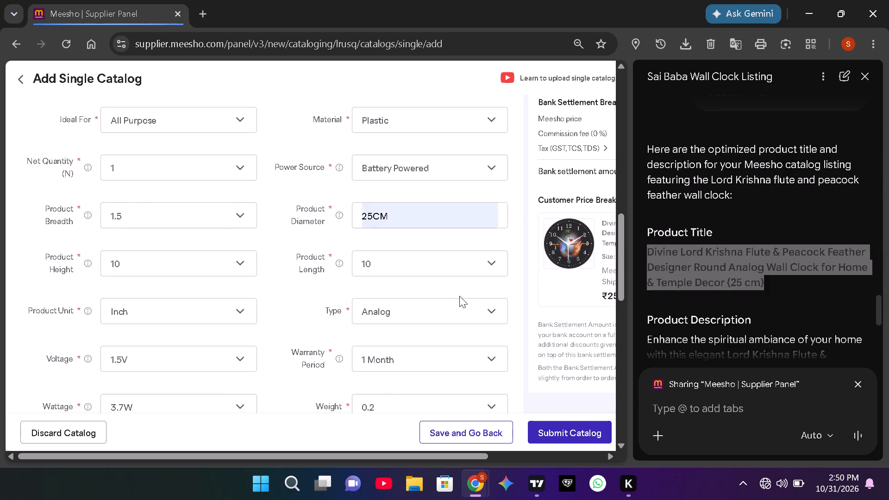
pyautogui.scroll(-11, 459, 298)
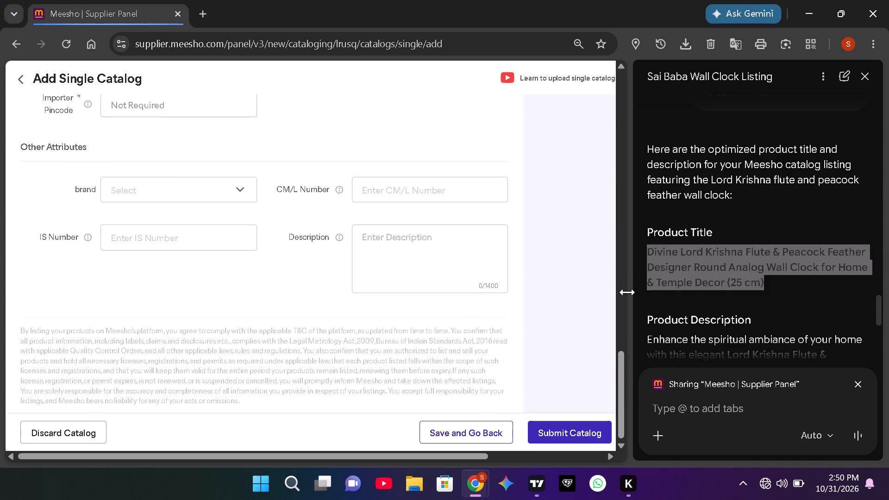
pyautogui.scroll(-2, 671, 319)
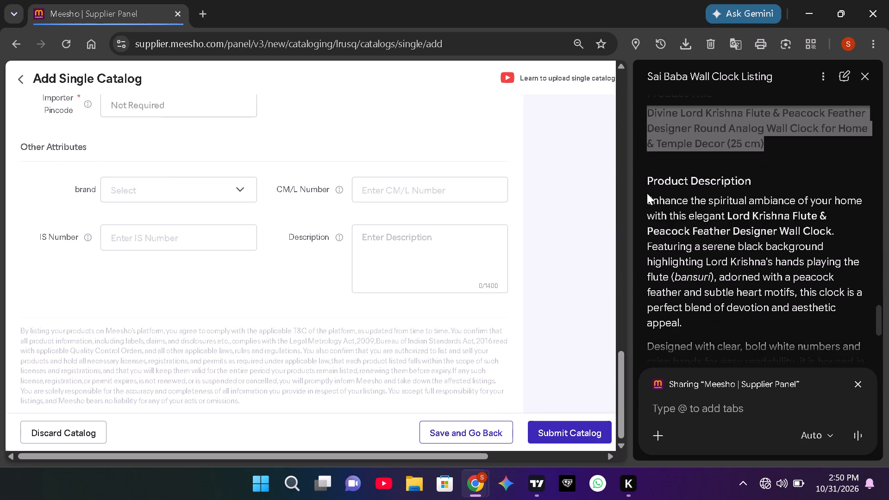
pyautogui.moveTo(648, 199); pyautogui.dragTo(860, 242)
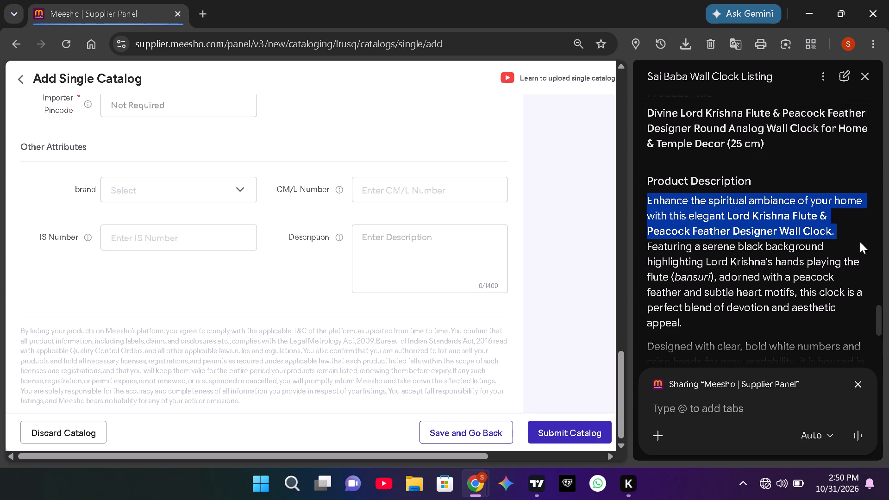
pyautogui.moveTo(860, 242); pyautogui.dragTo(888, 370)
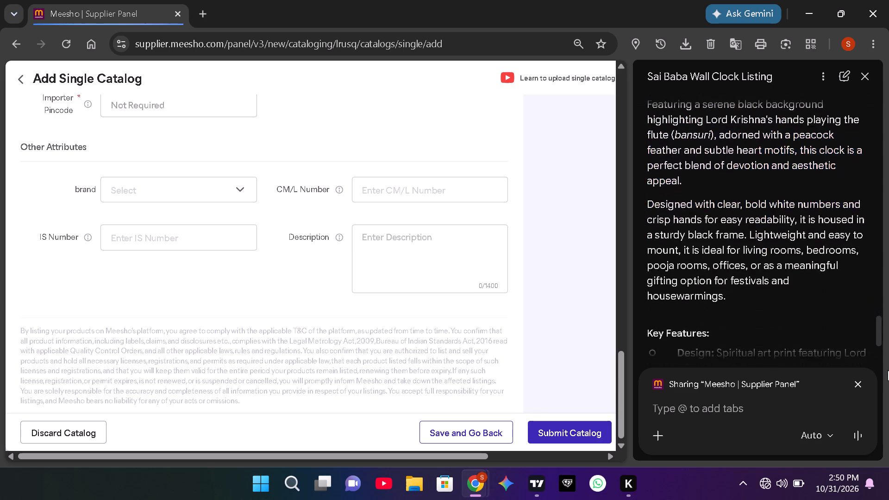
pyautogui.moveTo(888, 370); pyautogui.dragTo(877, 384)
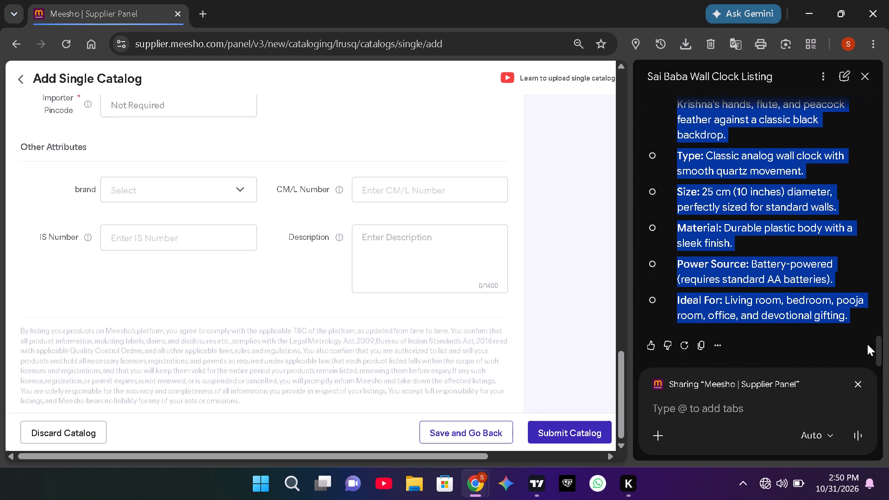
pyautogui.moveTo(749, 196); pyautogui.dragTo(406, 272)
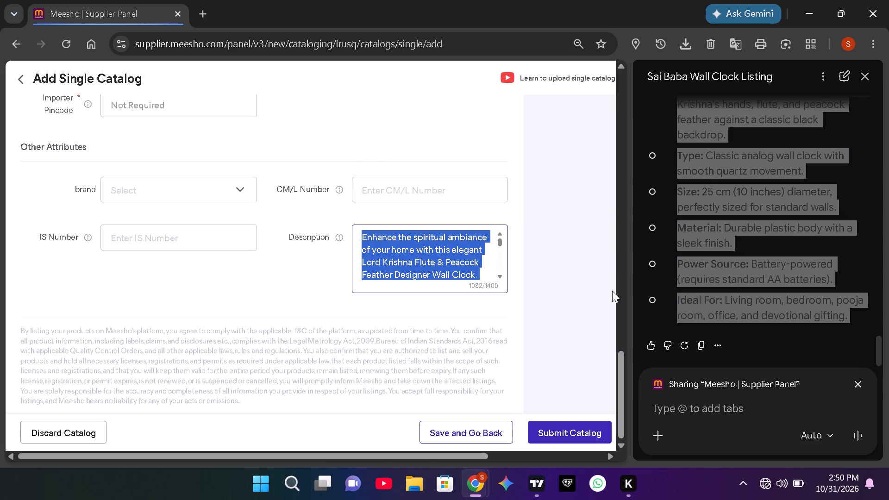
pyautogui.click(864, 72)
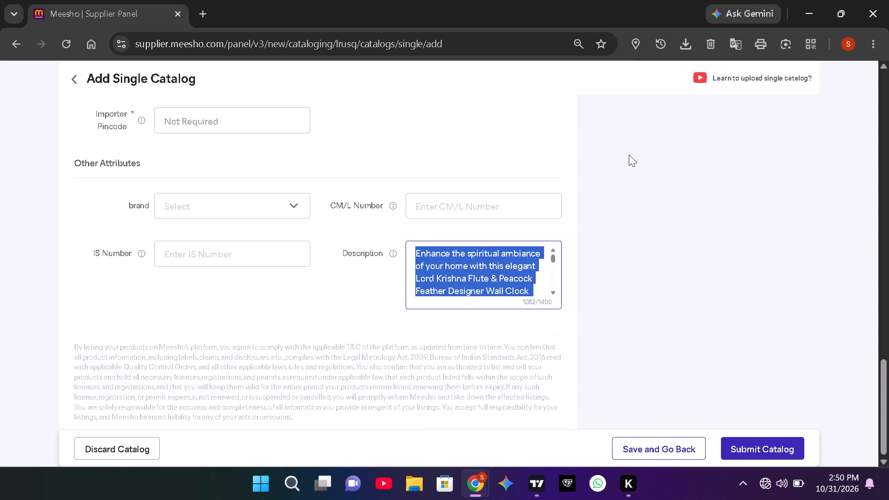
# Review the filled-in B001 catalog form, including the product name, uploaded images, product details, and manufacturer and packer details.
pyautogui.scroll(12, 631, 156)
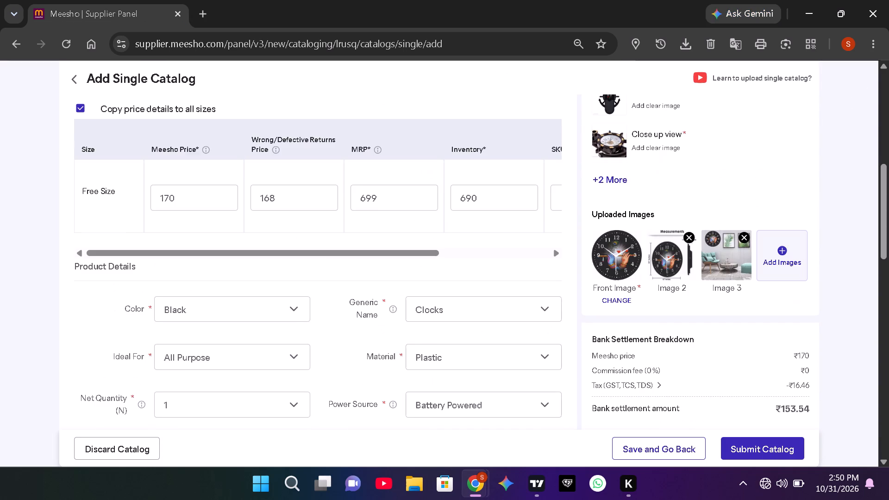
pyautogui.scroll(7, 633, 162)
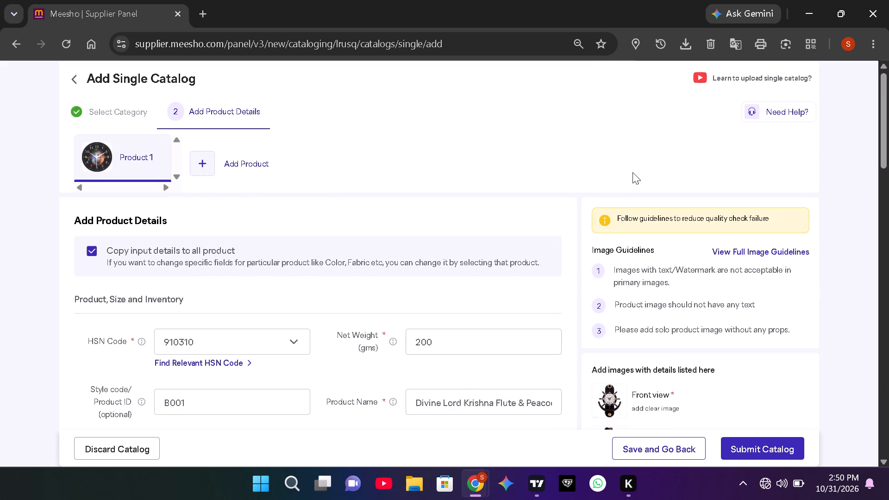
pyautogui.scroll(-14, 632, 177)
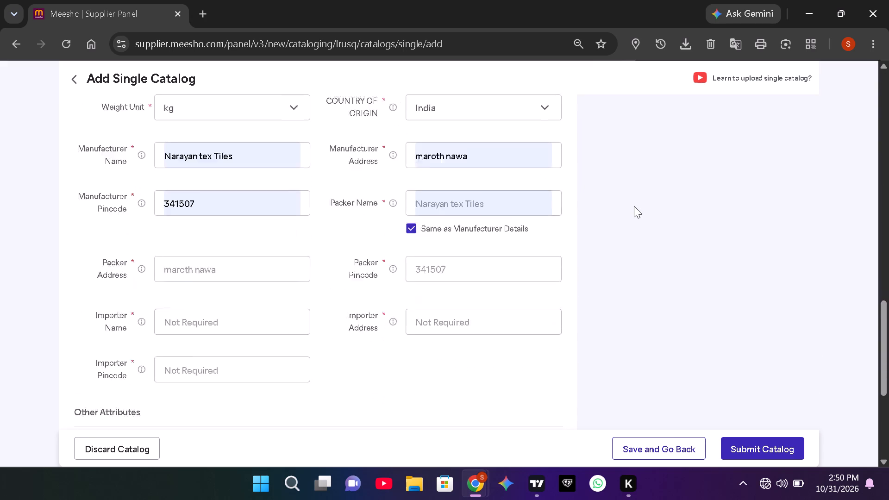
pyautogui.scroll(-1, 634, 206)
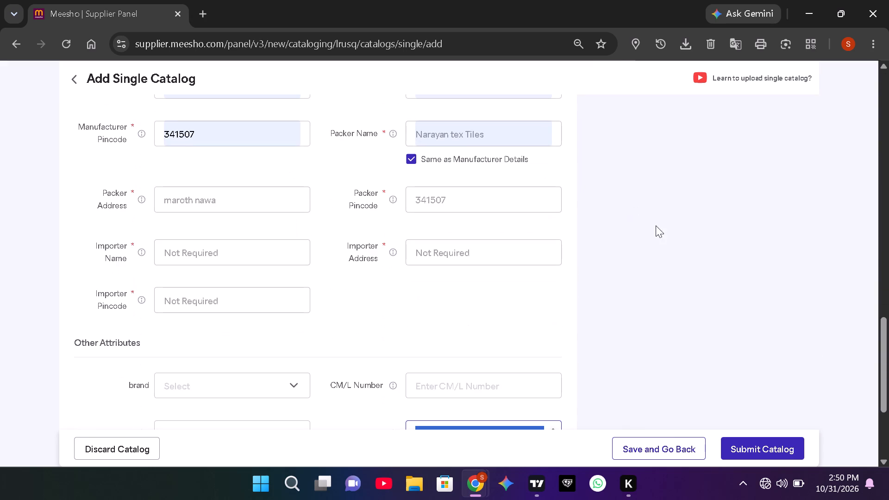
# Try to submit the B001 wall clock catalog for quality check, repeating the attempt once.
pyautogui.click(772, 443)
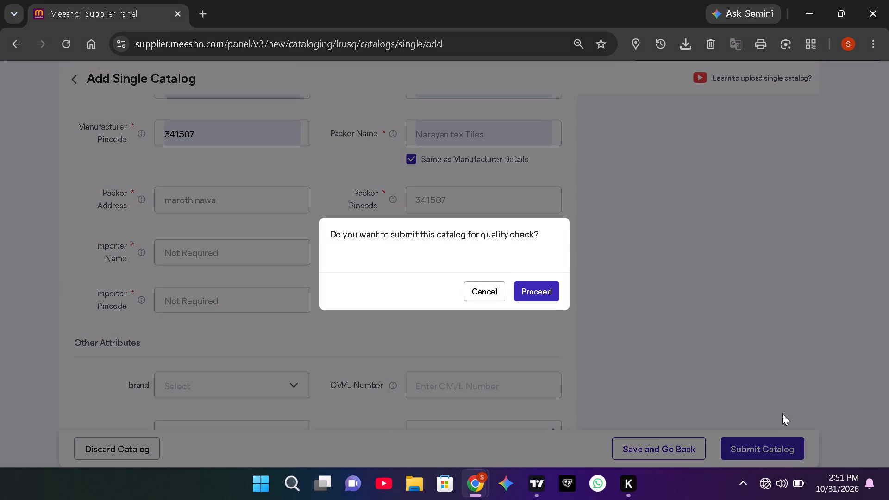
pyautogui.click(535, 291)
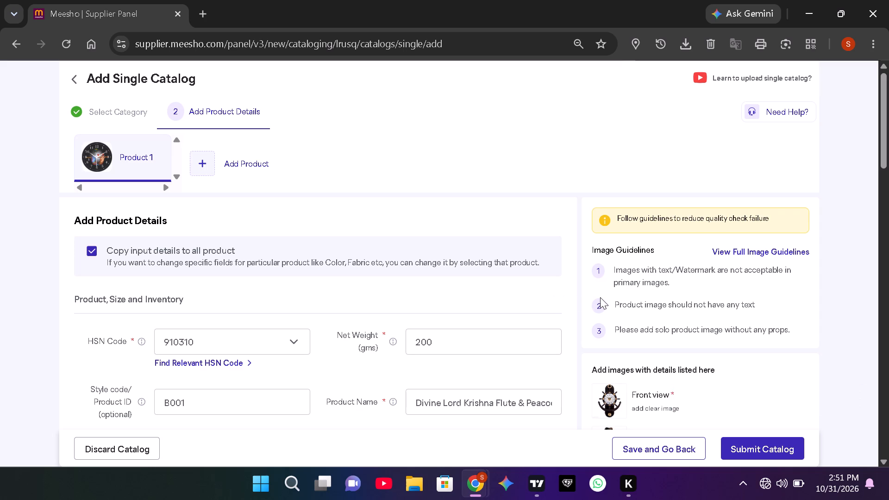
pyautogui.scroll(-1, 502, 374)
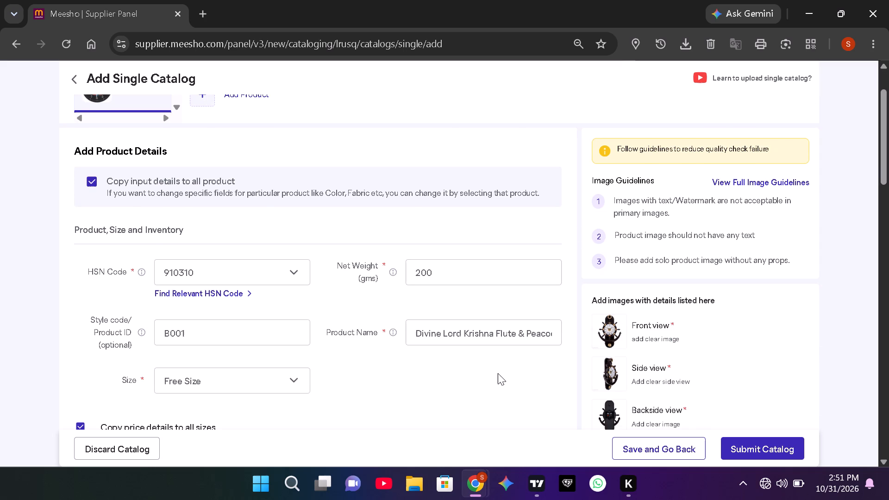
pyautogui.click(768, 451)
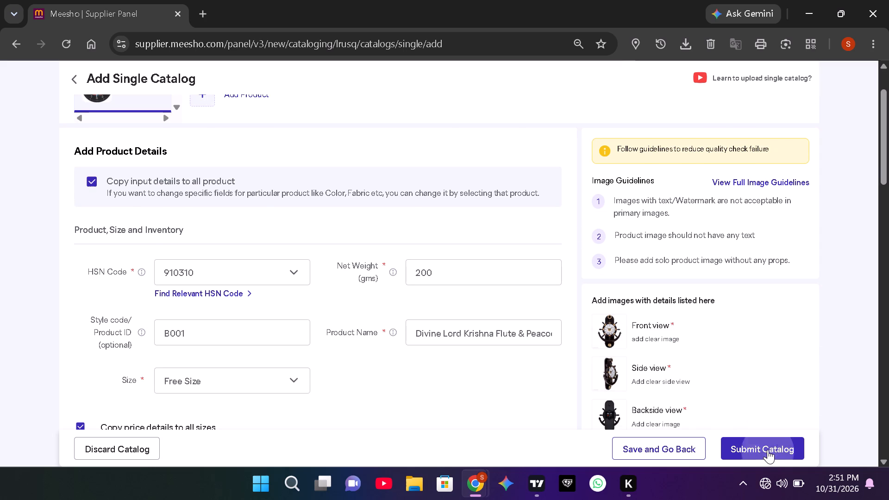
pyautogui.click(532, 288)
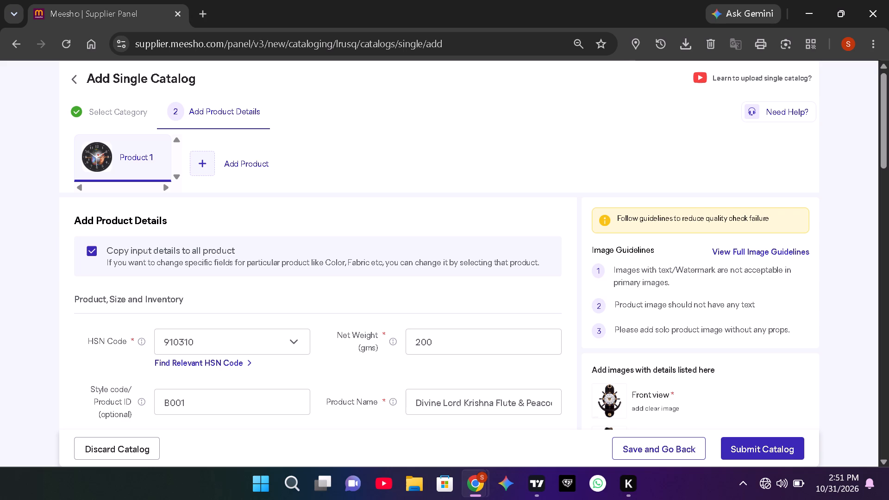
# Connect the computer to the iPhone Wi-Fi network and return to the catalog form.
pyautogui.click(778, 496)
pyautogui.click(703, 214)
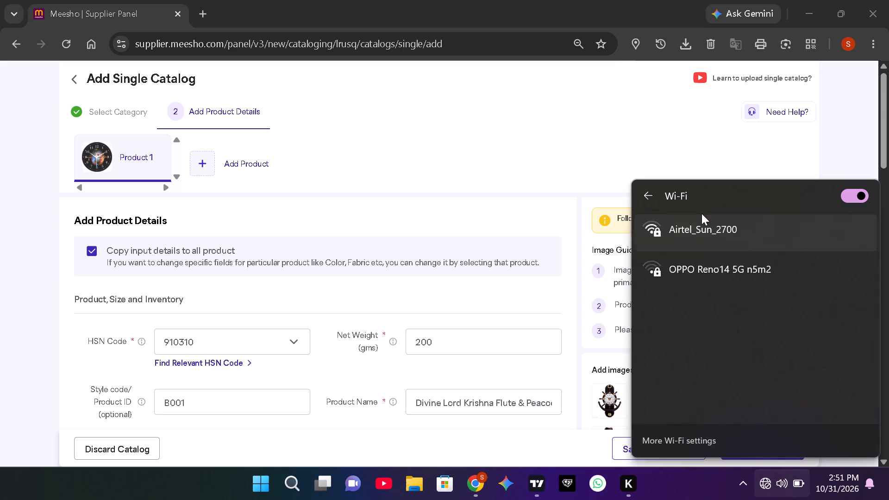
pyautogui.click(711, 223)
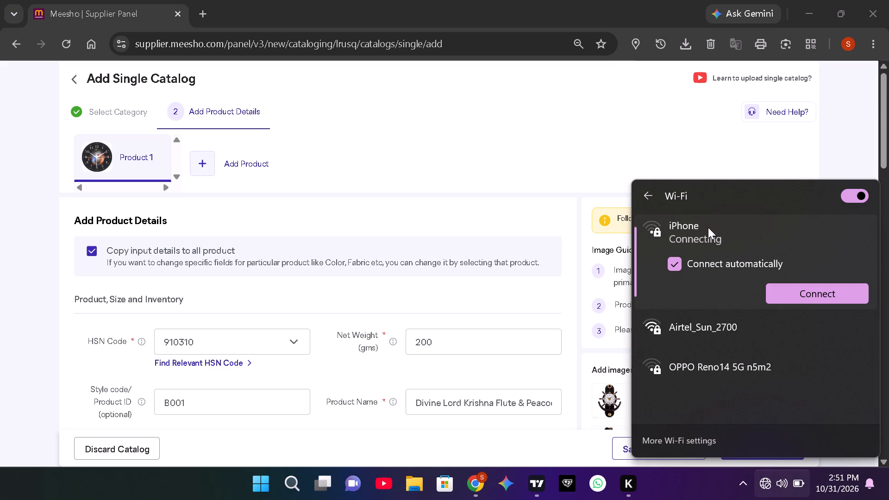
pyautogui.click(708, 230)
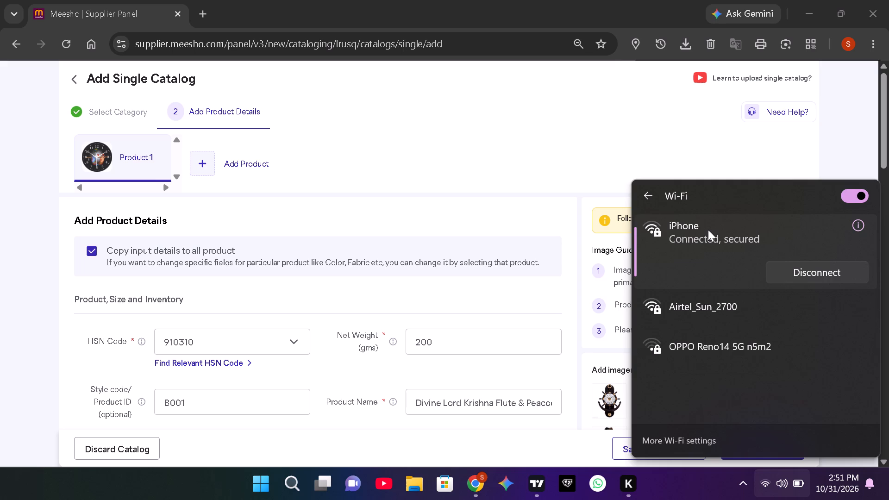
pyautogui.click(558, 176)
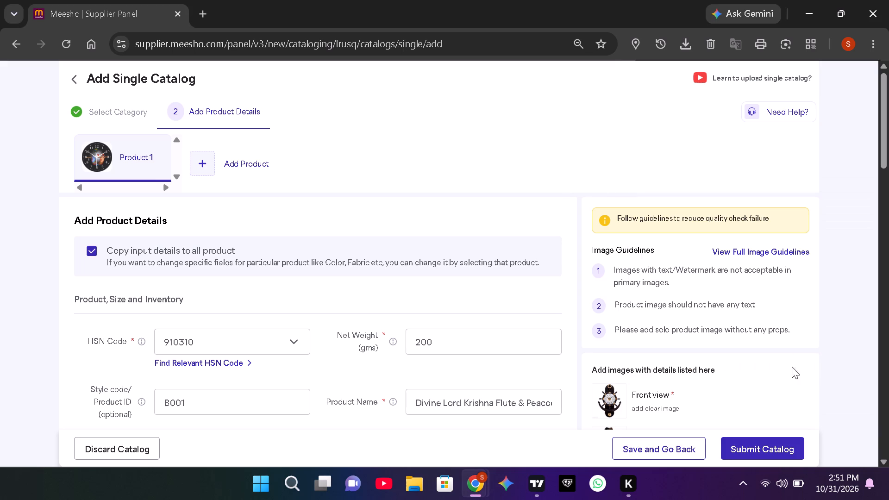
# Submit the B001 catalog for quality check, declaring that all its products are not branded or illegal to sell.
pyautogui.click(775, 444)
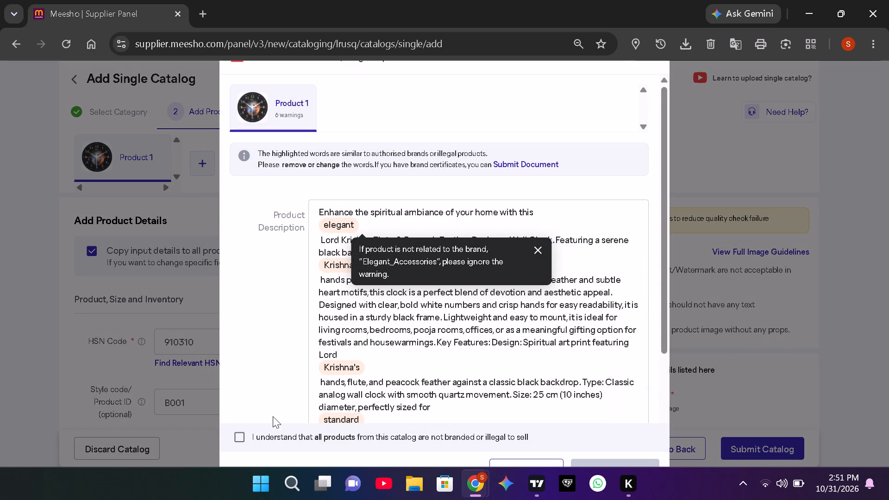
pyautogui.click(234, 438)
pyautogui.click(240, 436)
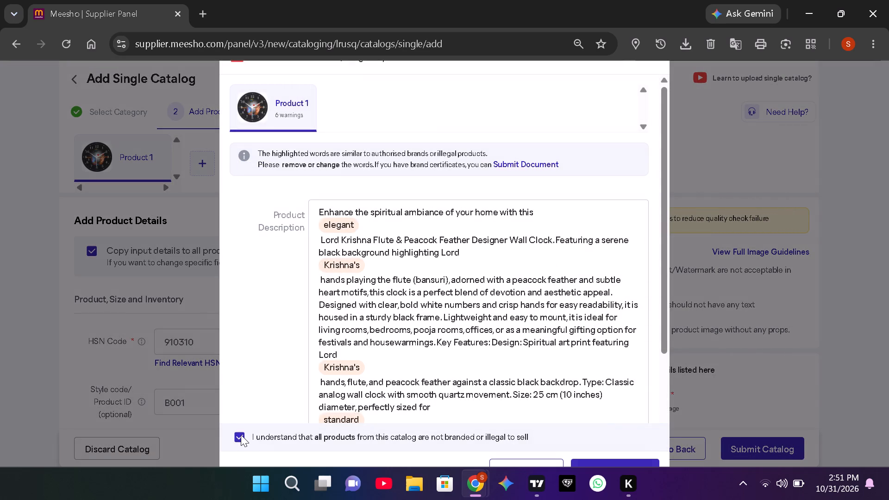
pyautogui.click(627, 462)
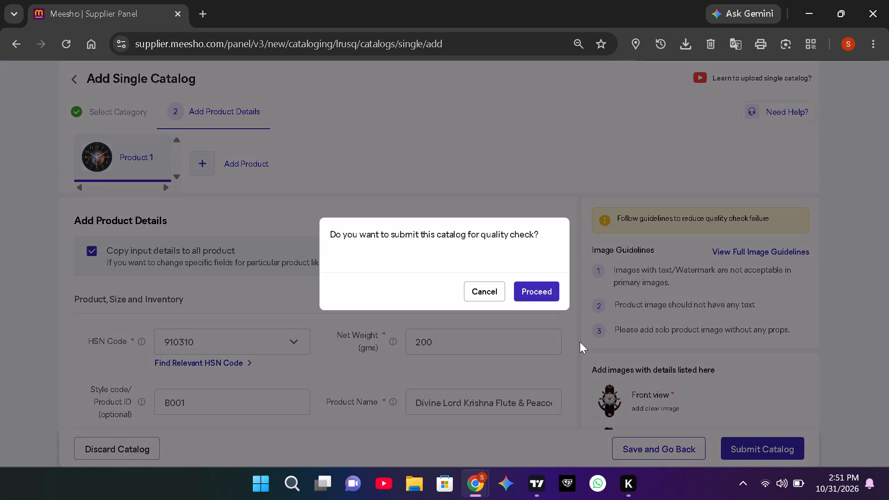
pyautogui.click(544, 282)
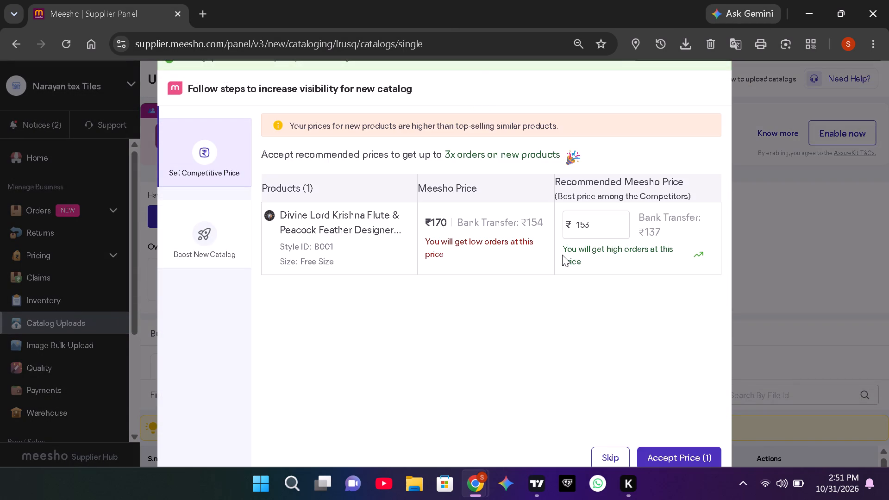
# Skip the recommended competitive price for B001 and dismiss the new-catalog visibility suggestions.
pyautogui.click(609, 453)
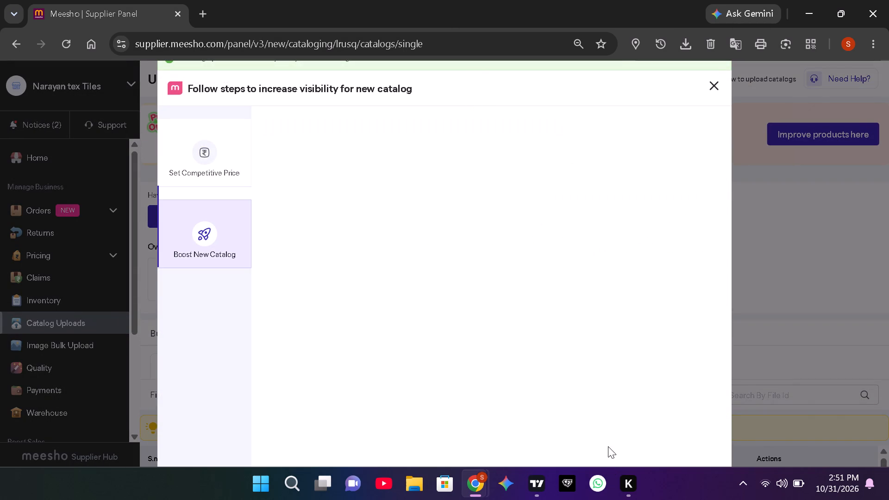
pyautogui.click(710, 88)
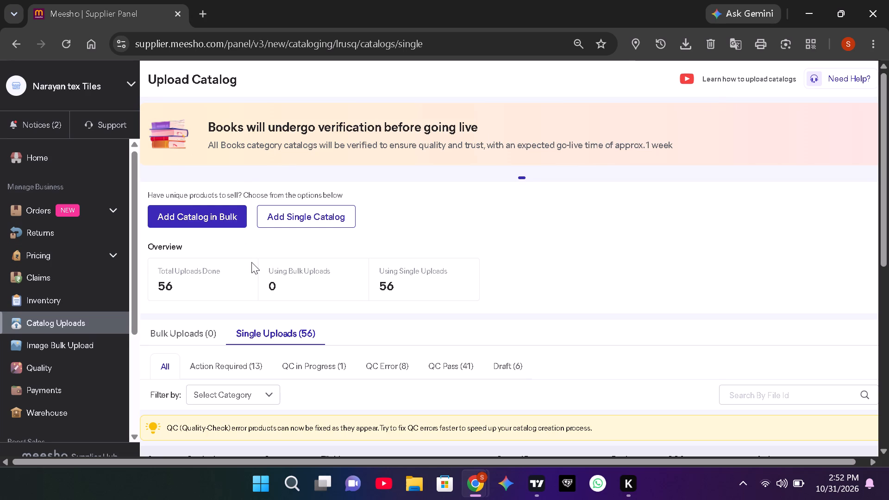
# Check the pending orders and the active catalogs in the inventory.
pyautogui.click(52, 211)
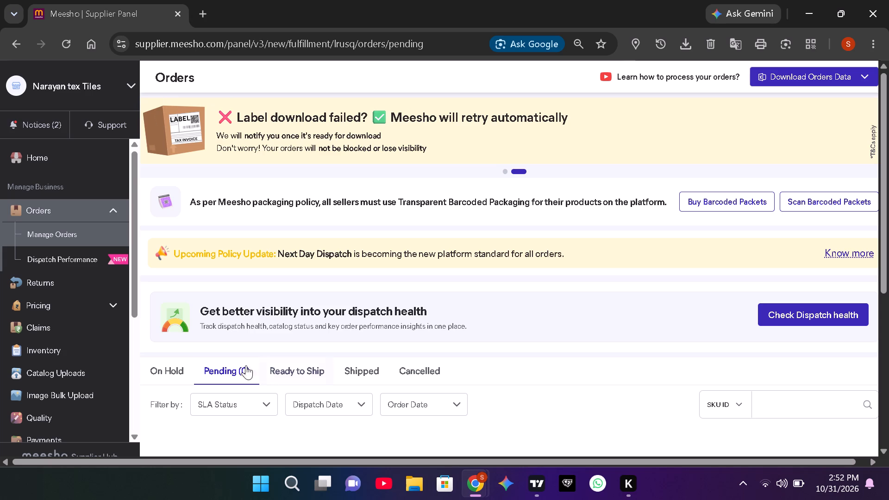
pyautogui.click(41, 350)
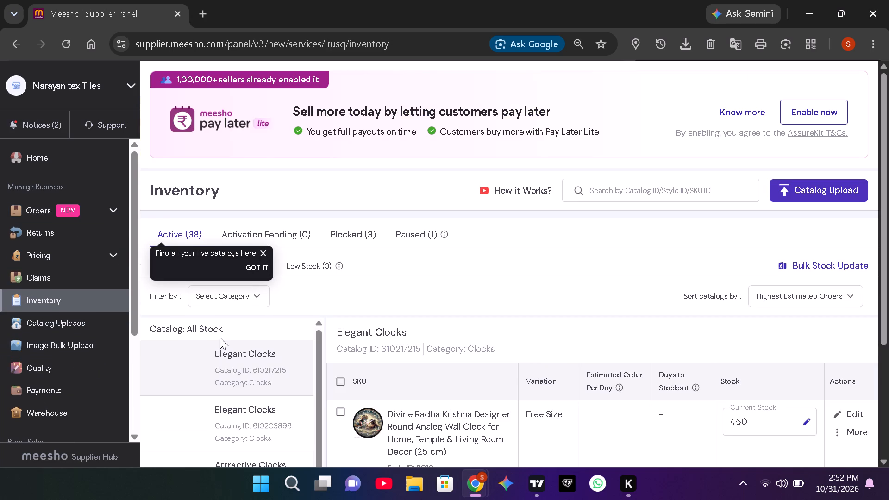
# Start a new single catalog upload and choose the Clocks category in Home & Kitchen.
pyautogui.click(74, 325)
pyautogui.click(299, 218)
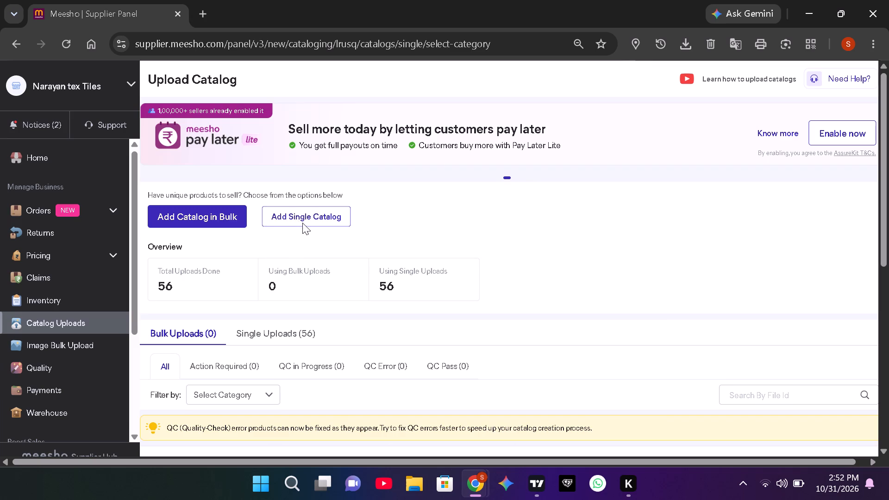
pyautogui.click(223, 172)
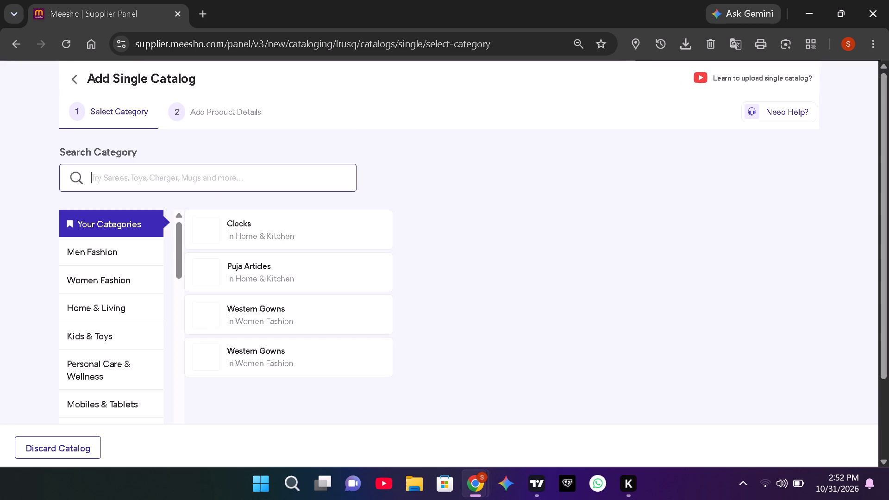
pyautogui.press('c')
pyautogui.write('LO')
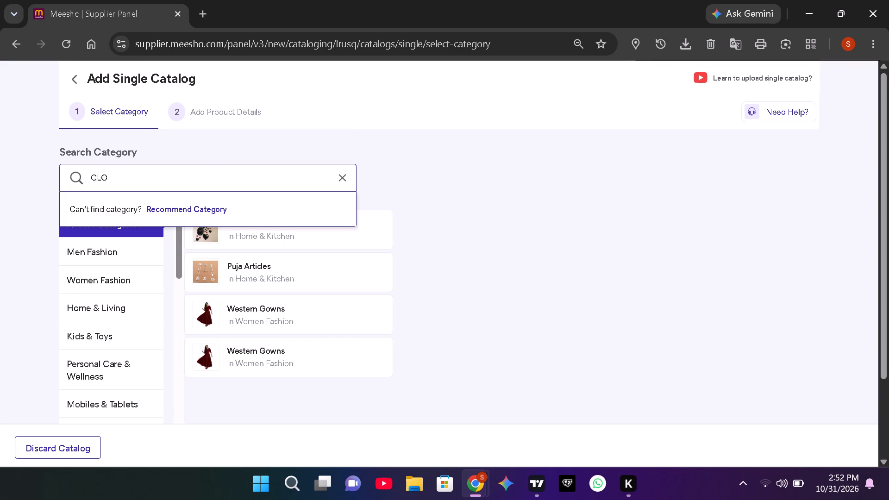
pyautogui.press('c')
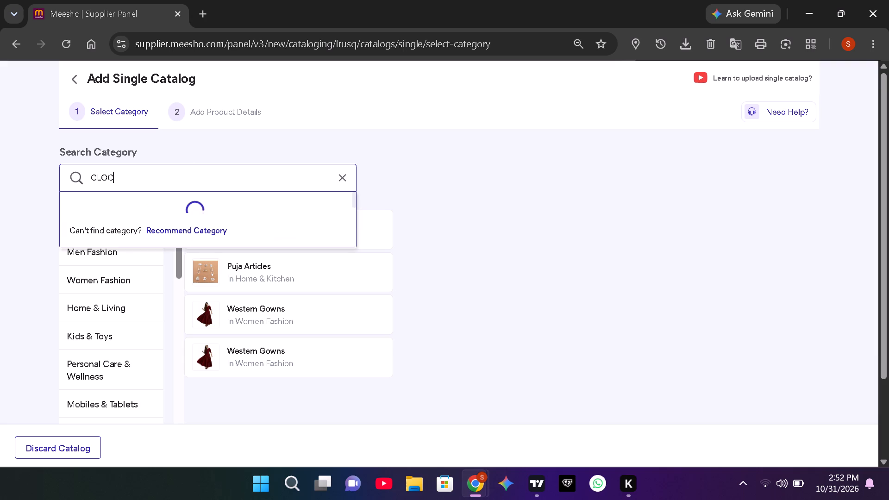
pyautogui.click(135, 222)
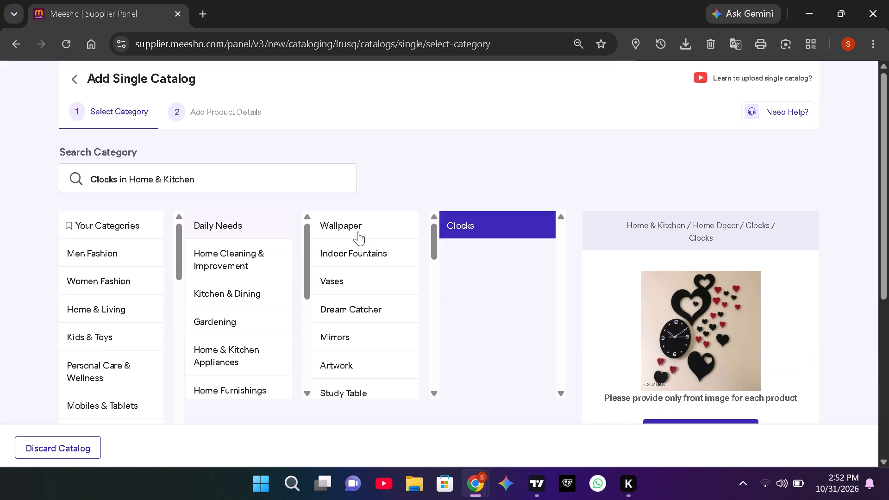
pyautogui.click(503, 217)
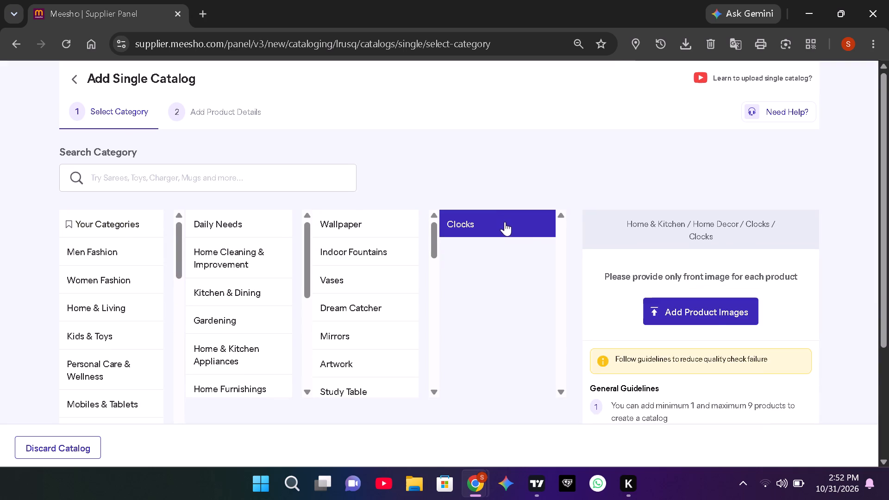
# Add B004-A as the front product image and continue to the product details form.
pyautogui.scroll(-1, 727, 344)
pyautogui.moveTo(716, 352); pyautogui.dragTo(716, 356)
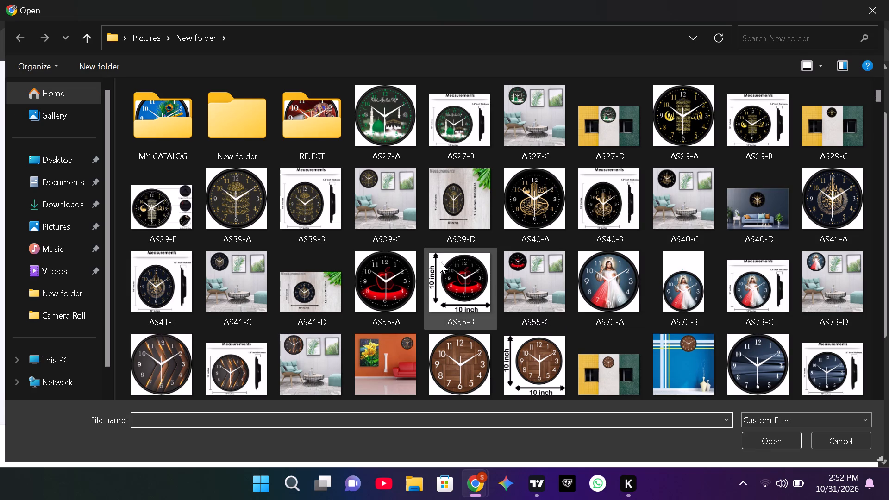
pyautogui.scroll(-2, 407, 276)
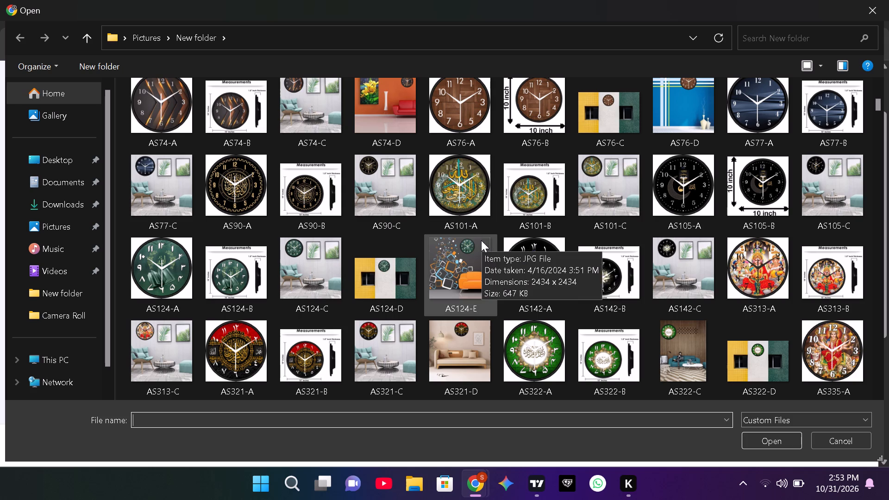
pyautogui.scroll(-1, 466, 255)
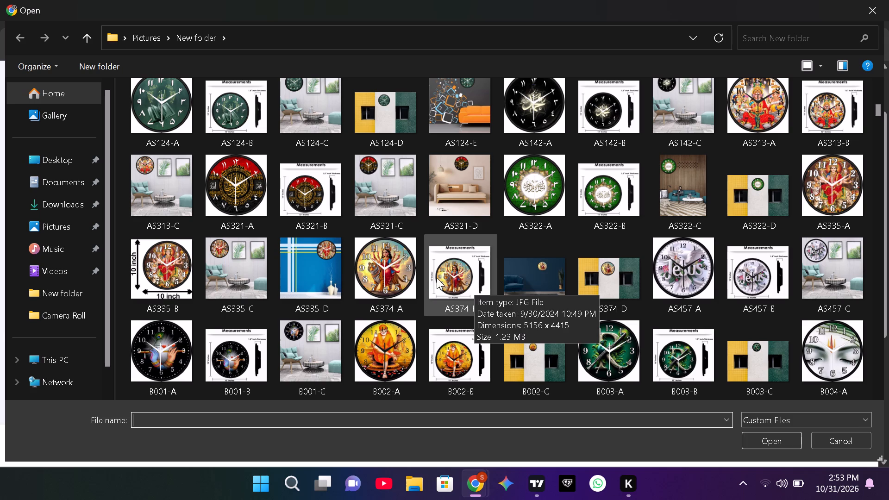
pyautogui.scroll(-1, 481, 252)
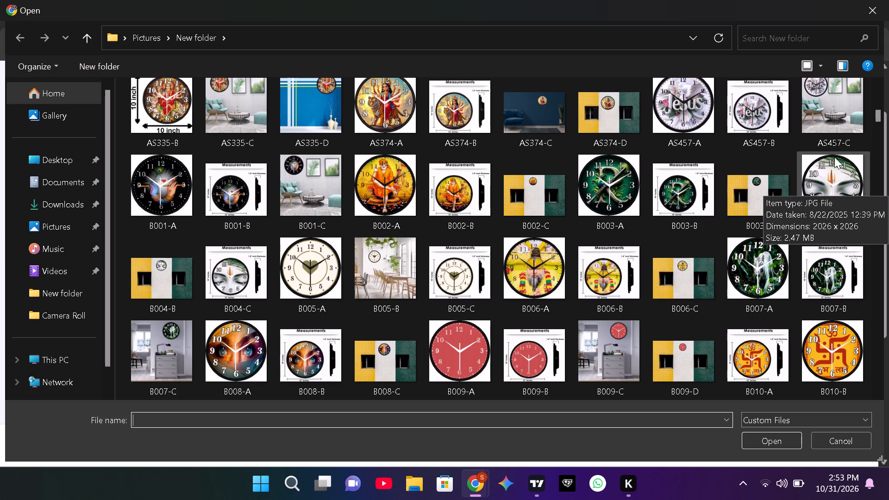
pyautogui.click(837, 165)
pyautogui.click(759, 446)
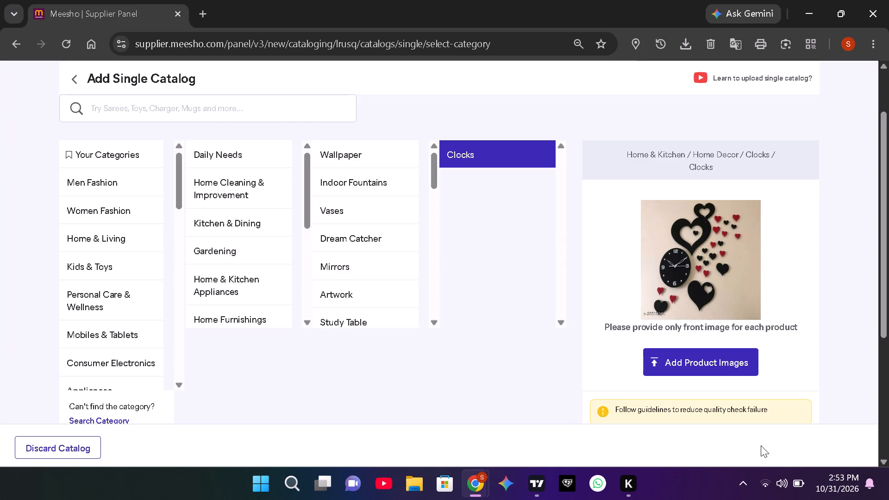
pyautogui.click(644, 419)
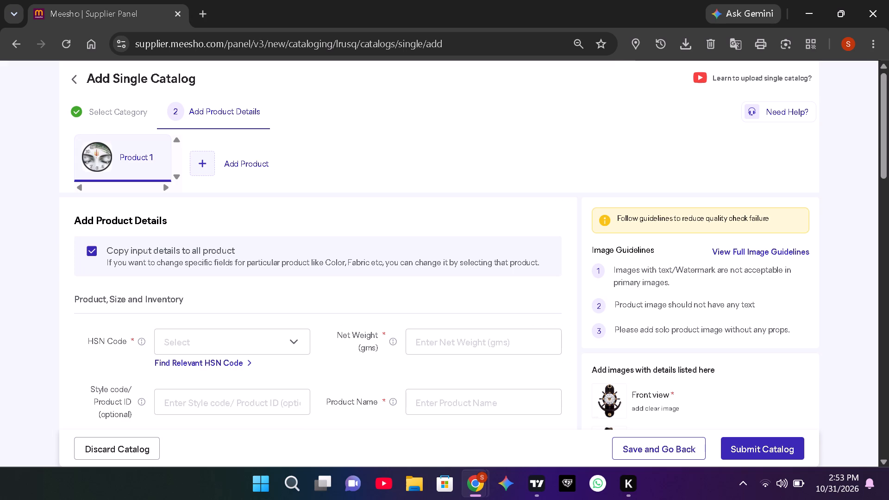
# Set the HSN code to 910310 and the net weight to 200 gms.
pyautogui.click(219, 344)
pyautogui.click(231, 388)
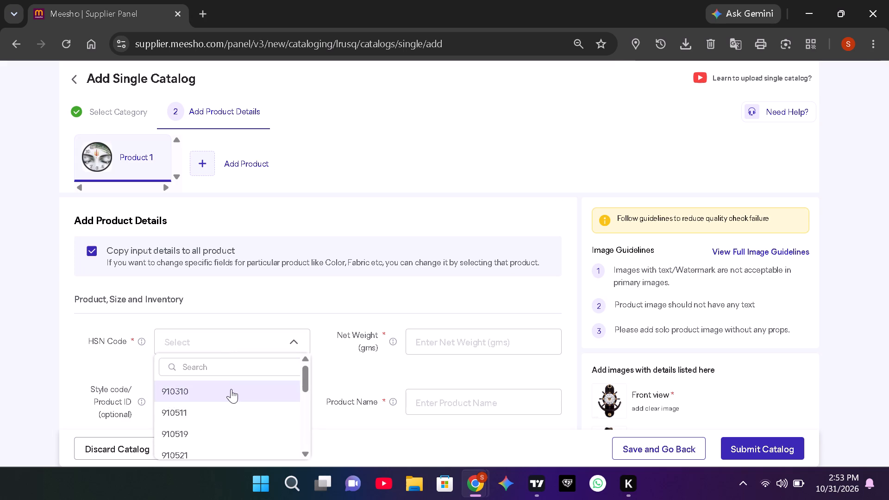
pyautogui.click(439, 335)
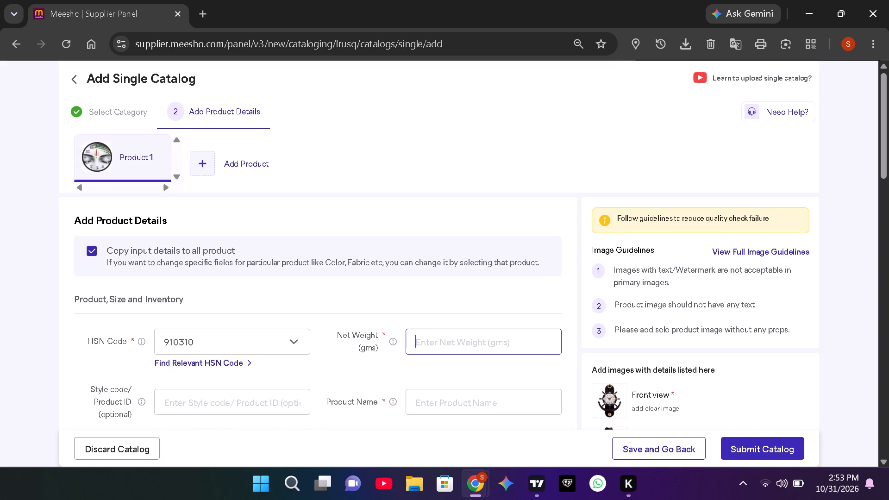
pyautogui.press('2')
pyautogui.write('00')
# Enter B004 as the style code/product ID and apply Free Size as the size.
pyautogui.scroll(-2, 398, 346)
pyautogui.click(200, 261)
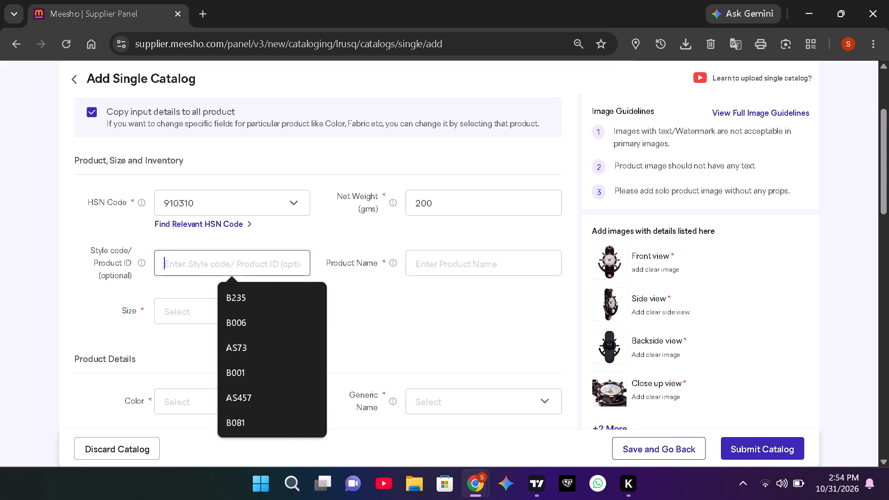
pyautogui.press('b')
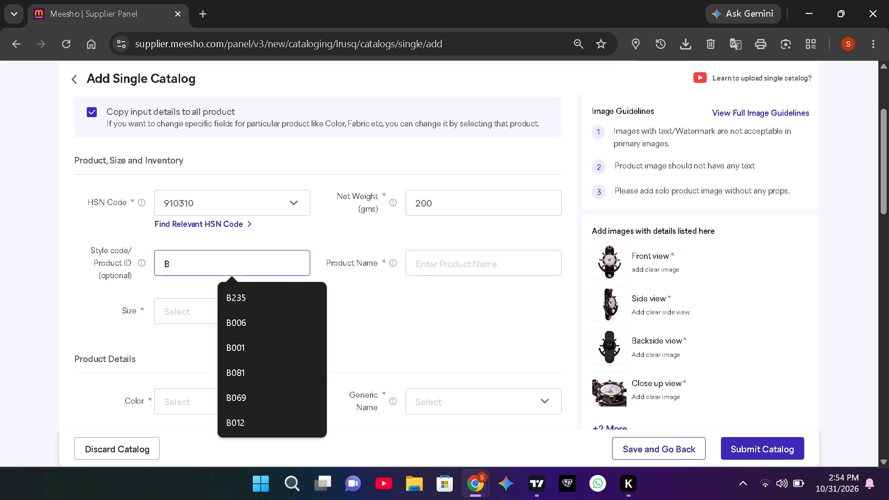
pyautogui.write('00')
pyautogui.press('4')
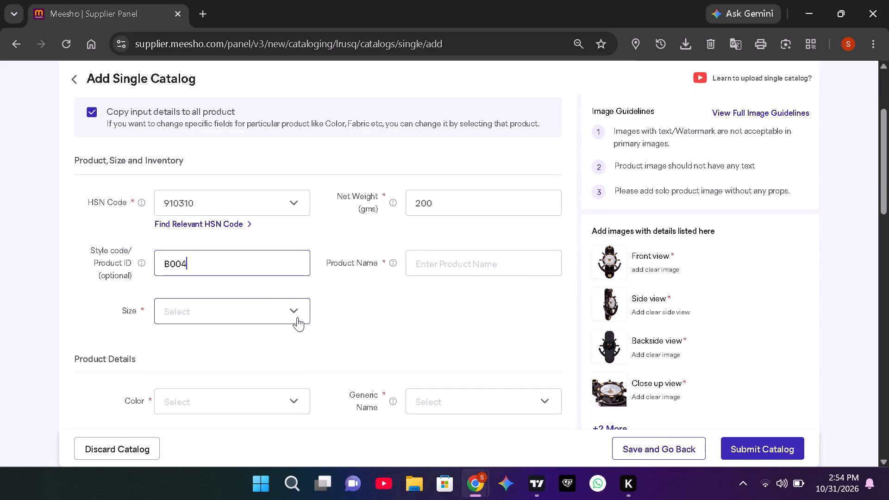
pyautogui.click(289, 307)
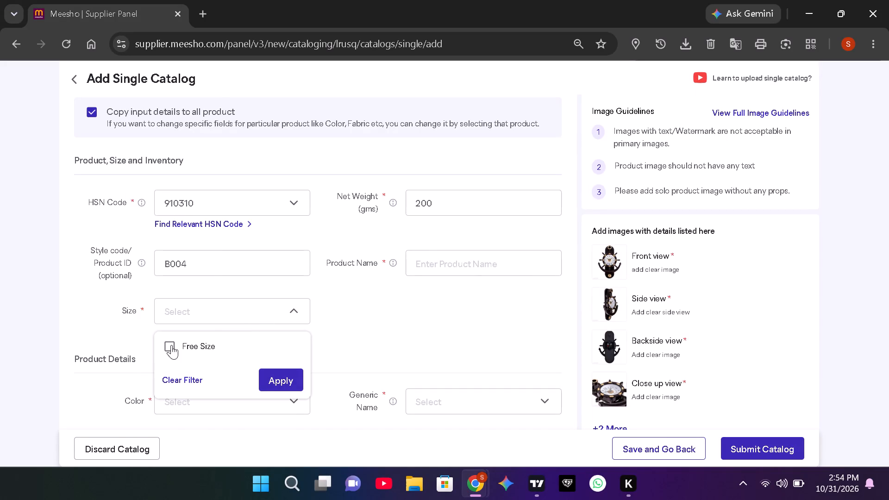
pyautogui.click(171, 345)
pyautogui.click(268, 374)
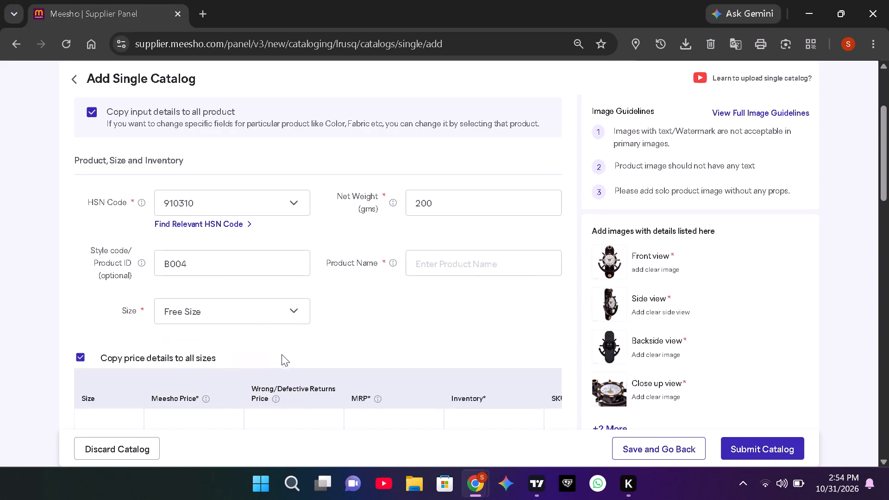
# Set the Free Size Meesho price to 170 and the wrong/defective returns price to 168.
pyautogui.scroll(-2, 280, 345)
pyautogui.click(188, 312)
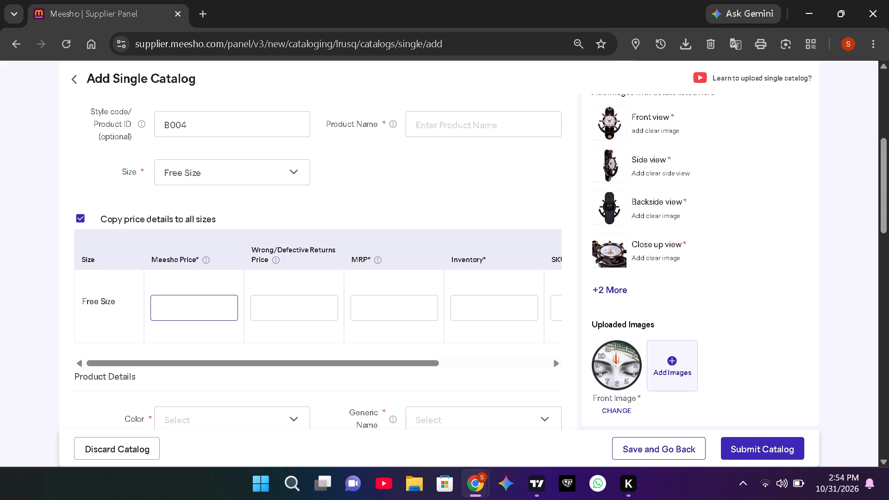
pyautogui.press('1')
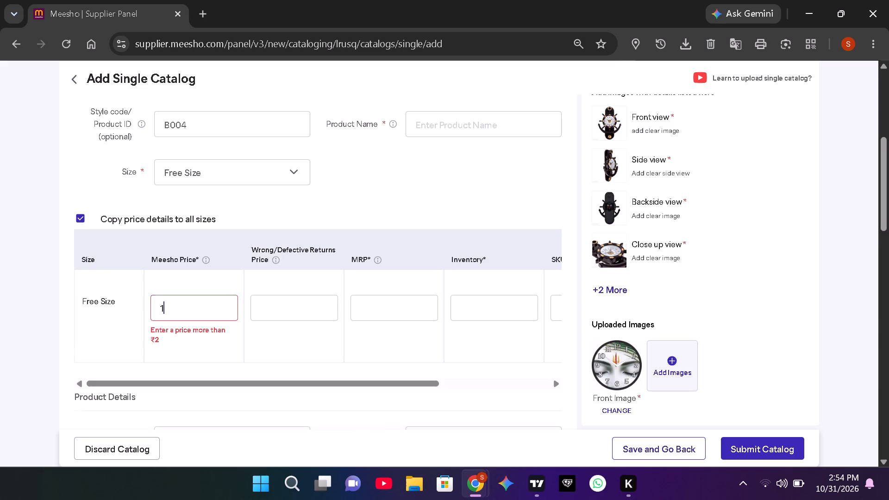
pyautogui.write('70')
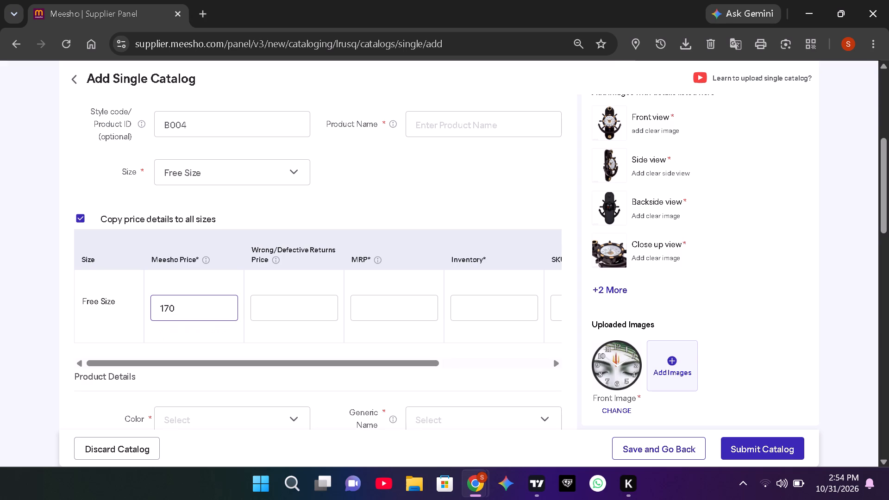
pyautogui.click(272, 310)
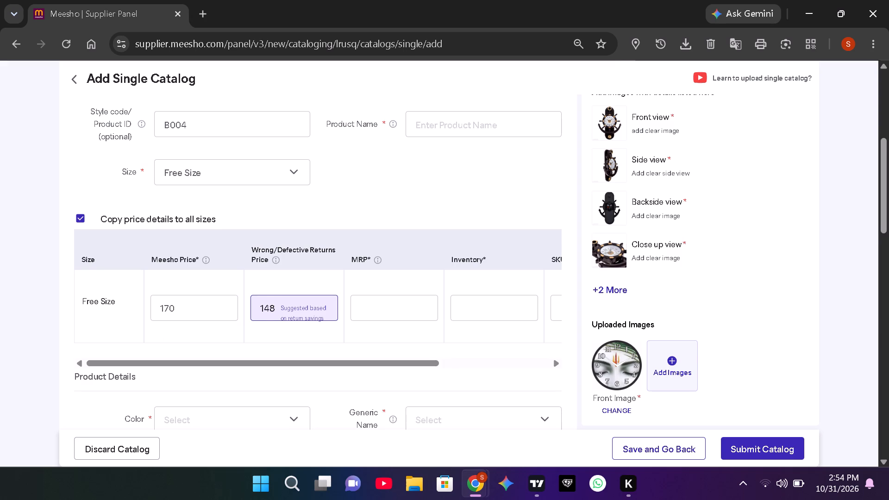
pyautogui.press('BackSpace')
pyautogui.press('BackSpace')
pyautogui.press('Right')
pyautogui.press('BackSpace')
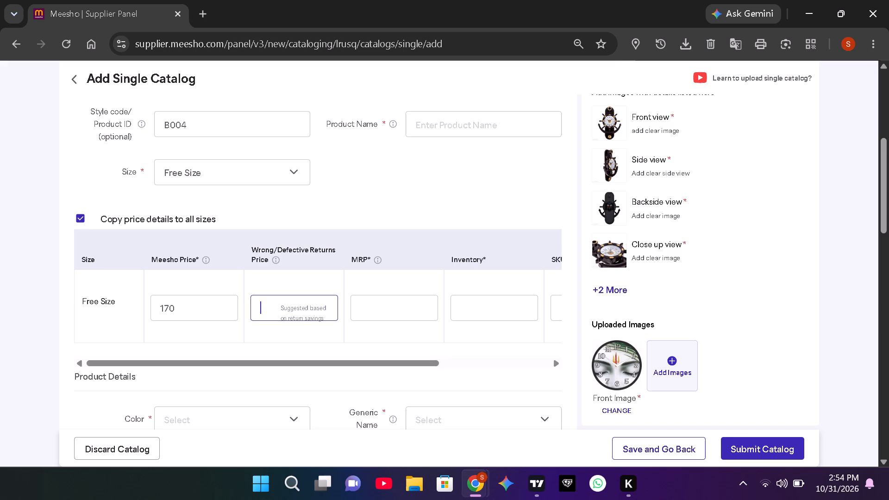
pyautogui.press('1')
pyautogui.write('69')
pyautogui.press('BackSpace')
pyautogui.press('8')
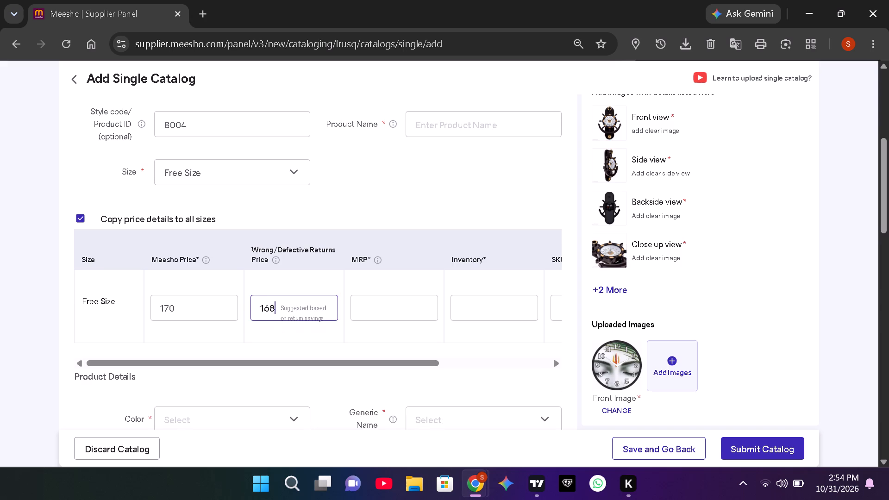
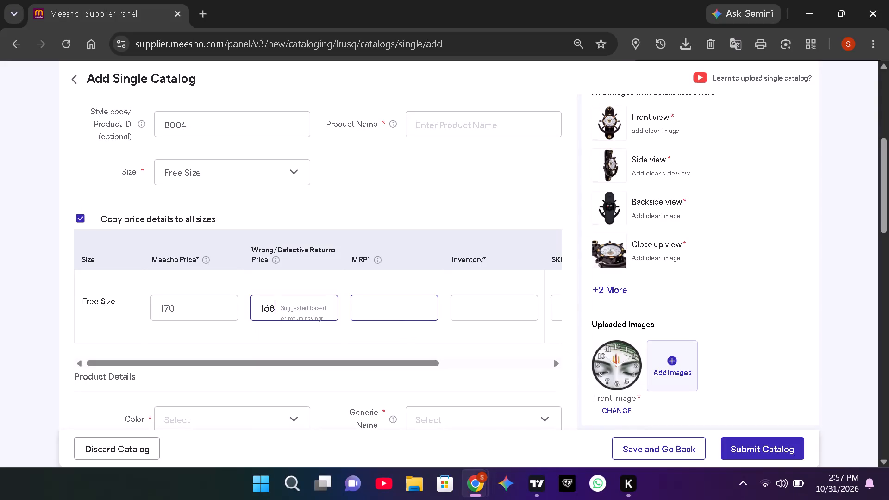
# Set the Free Size MRP to 699 and the inventory to 500.
pyautogui.click(399, 312)
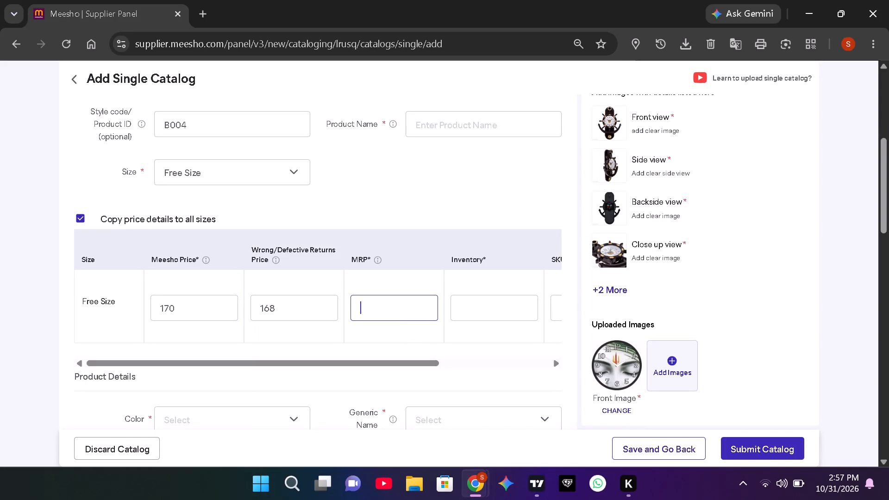
pyautogui.press('6')
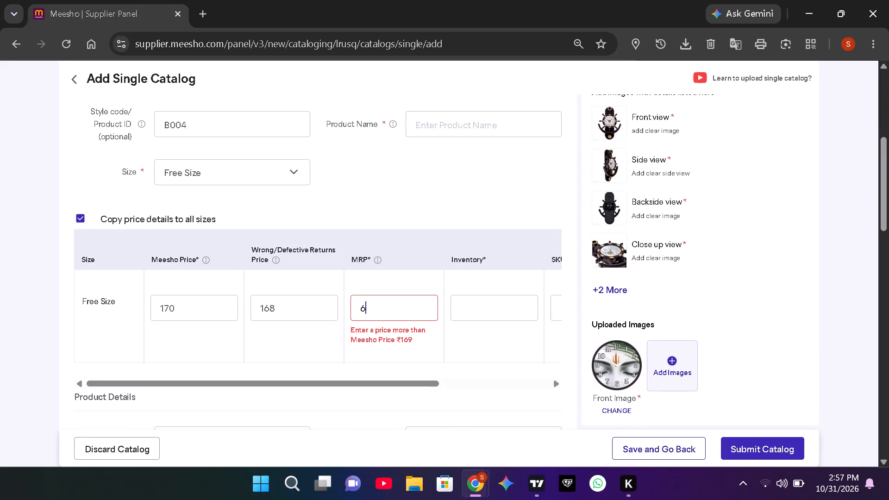
pyautogui.write('99')
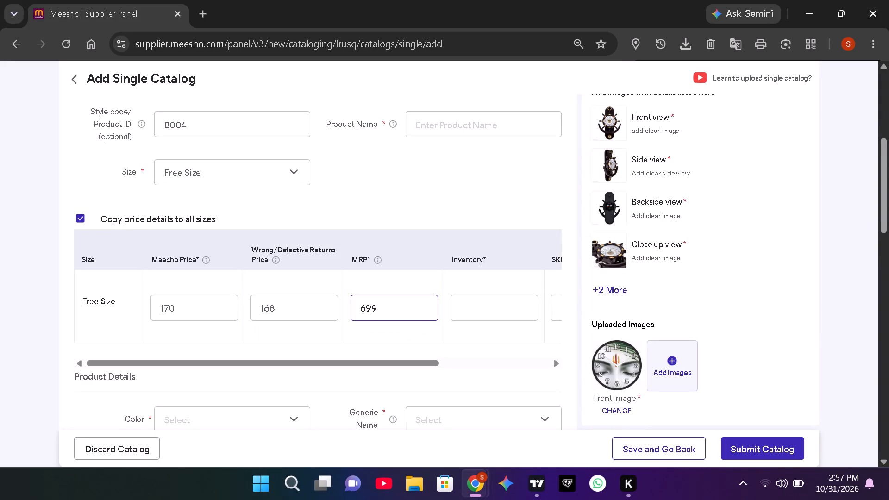
pyautogui.click(490, 304)
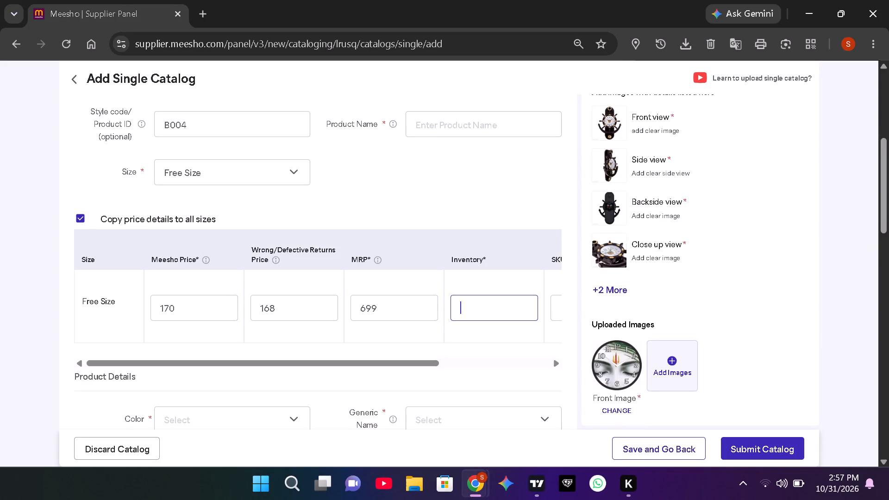
pyautogui.press('5')
pyautogui.write('00')
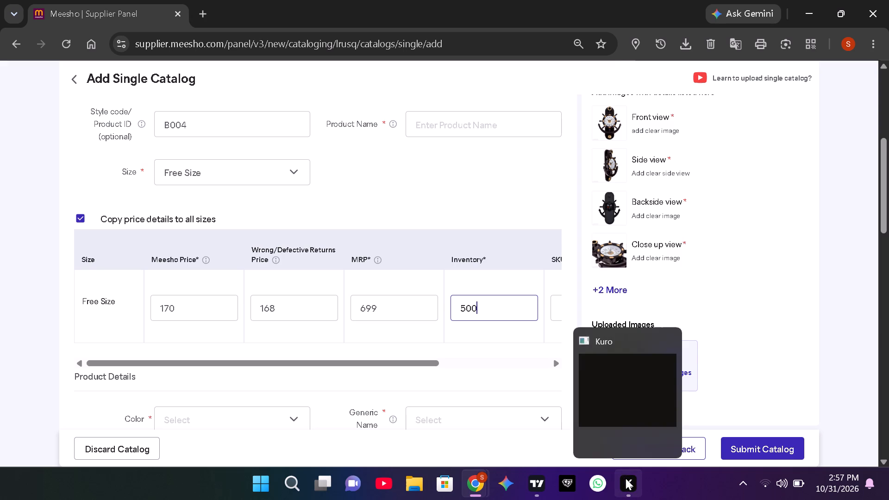
# Set the product details to color Black, generic name Clocks, ideal for All Purpose and material Plastic.
pyautogui.scroll(-2, 284, 285)
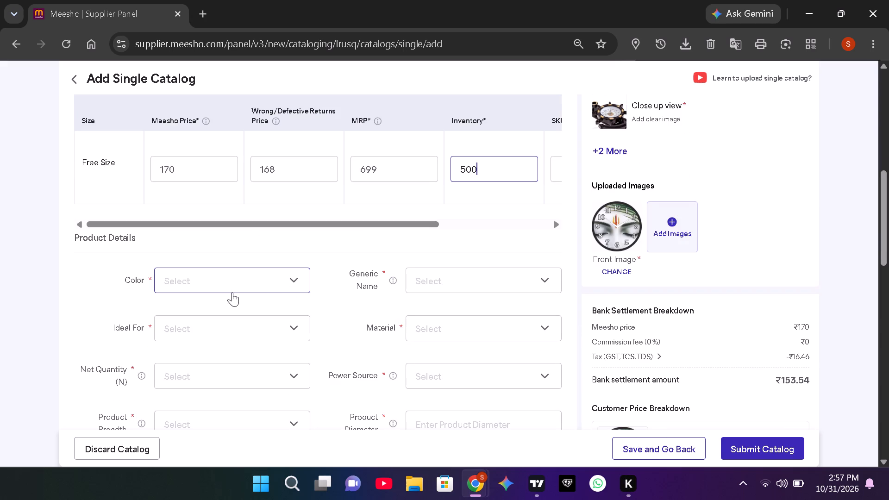
pyautogui.click(233, 282)
pyautogui.click(227, 333)
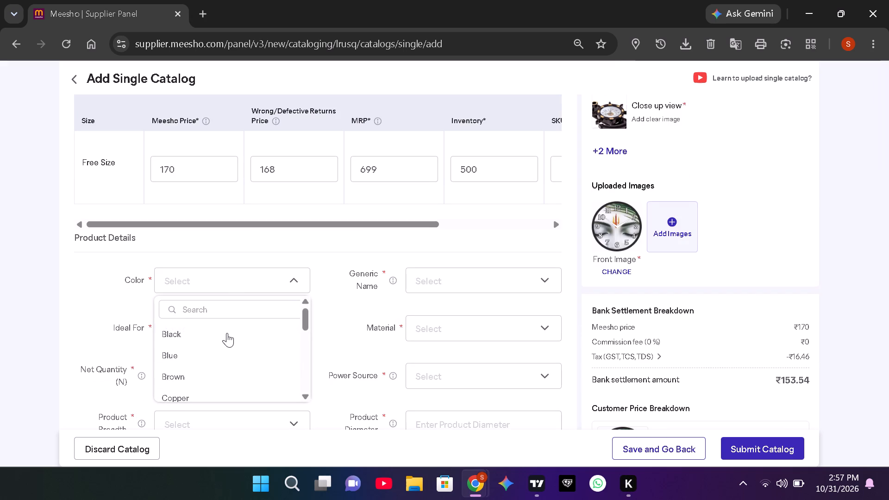
pyautogui.click(461, 273)
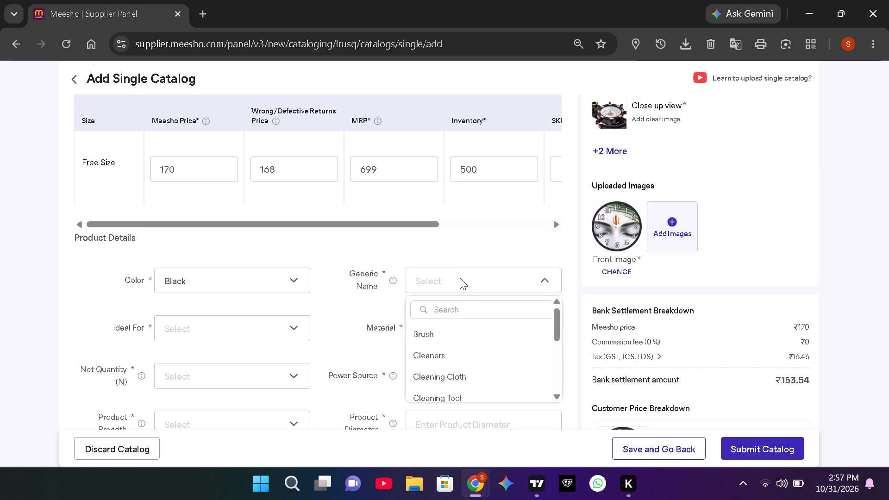
pyautogui.scroll(-1, 468, 376)
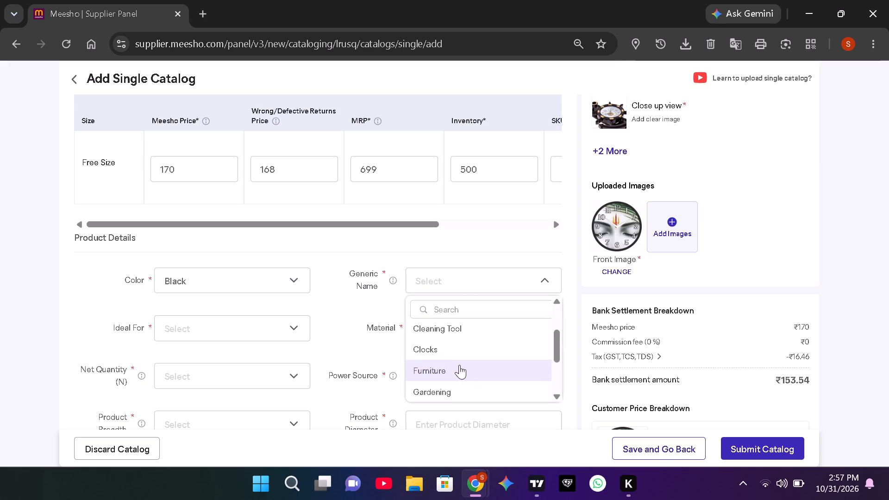
pyautogui.click(453, 353)
pyautogui.click(252, 321)
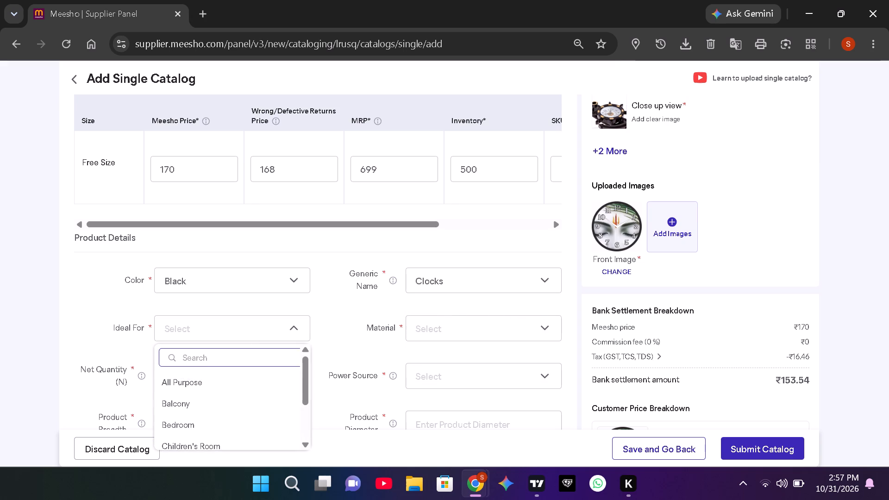
pyautogui.click(238, 377)
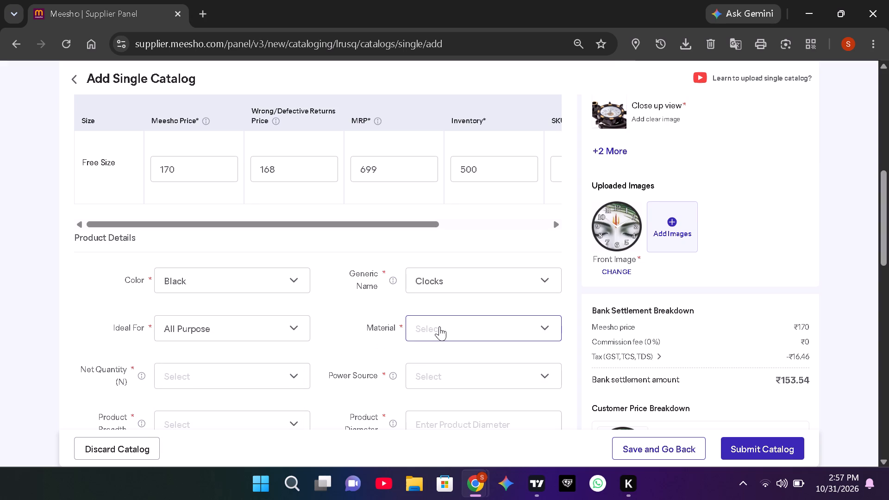
pyautogui.click(439, 326)
pyautogui.click(447, 418)
# Set the net quantity to 1 and the power source to Battery Powered.
pyautogui.scroll(-1, 230, 336)
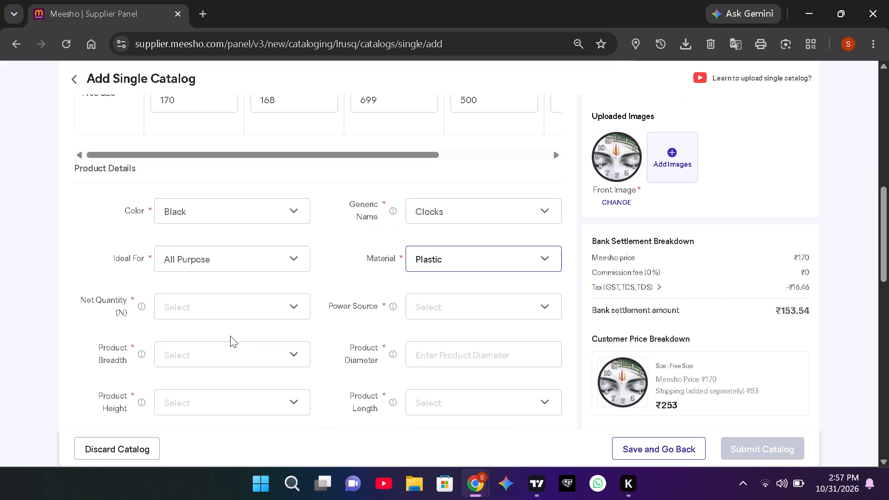
pyautogui.click(295, 302)
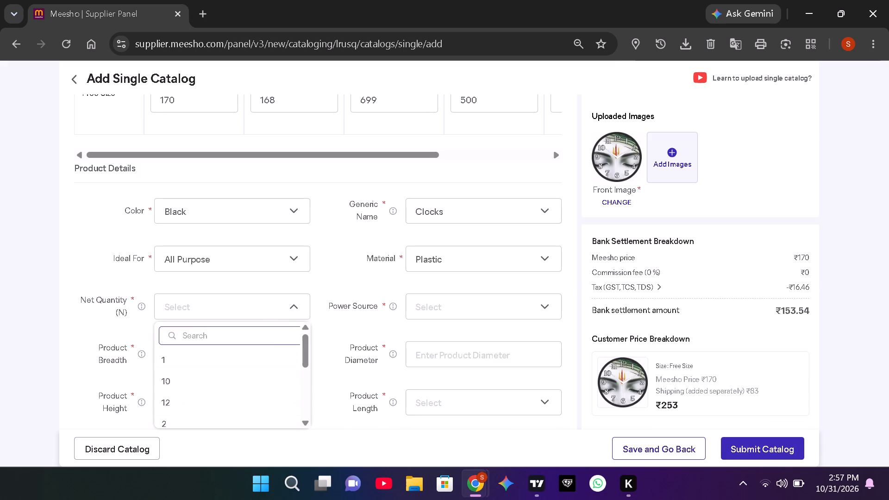
pyautogui.click(251, 360)
pyautogui.click(470, 310)
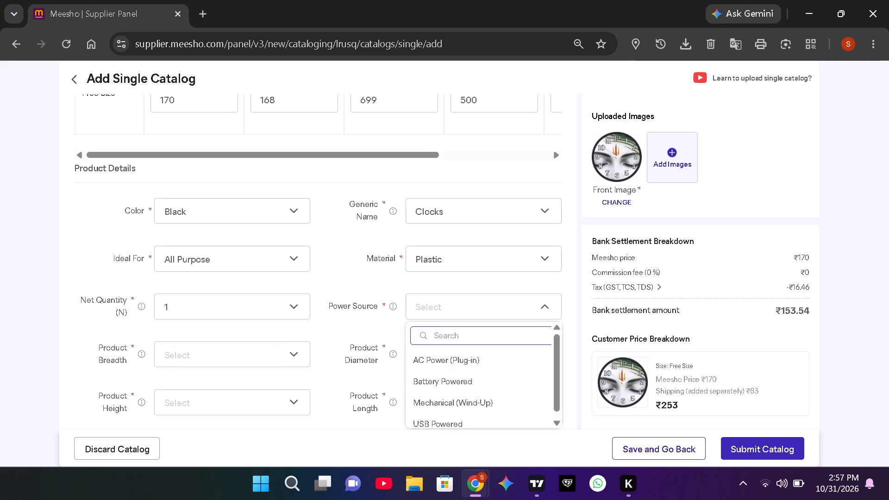
pyautogui.click(470, 379)
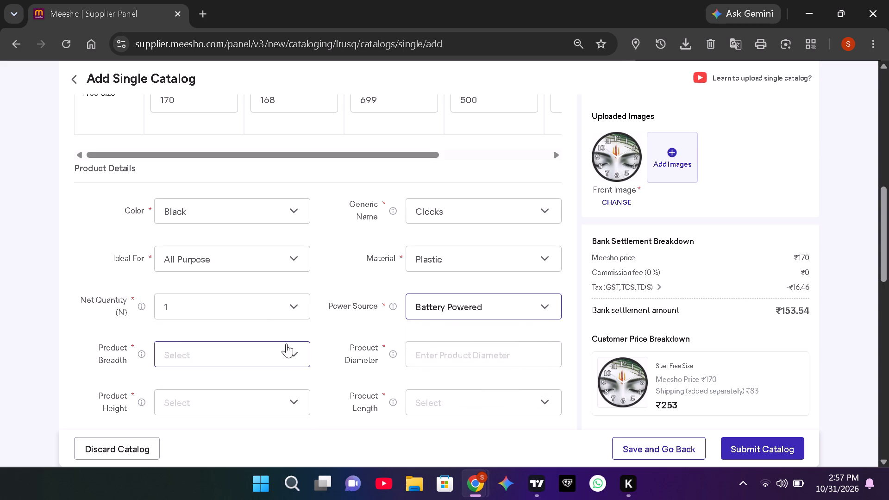
# Enter the product dimensions: breadth 1.5, diameter 25CM, height 10 and length 10, with Inch as the product unit.
pyautogui.scroll(-2, 284, 344)
pyautogui.click(250, 217)
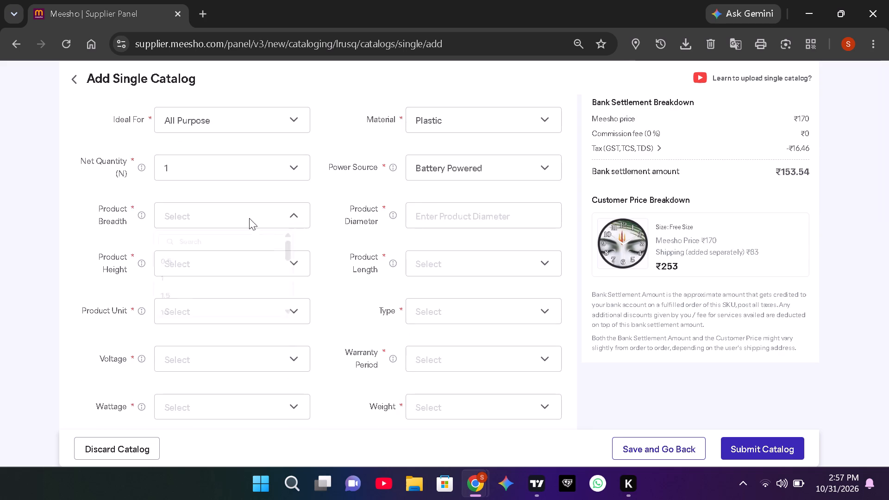
pyautogui.click(232, 303)
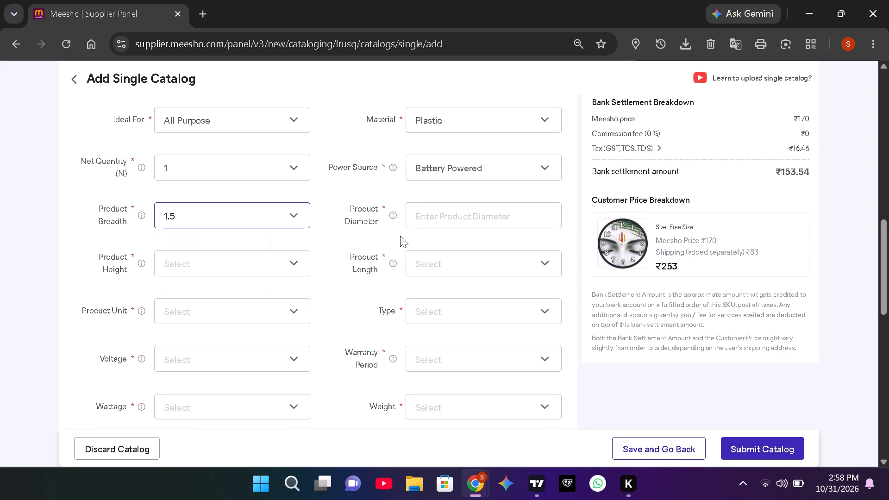
pyautogui.click(457, 219)
pyautogui.click(489, 252)
pyautogui.click(259, 260)
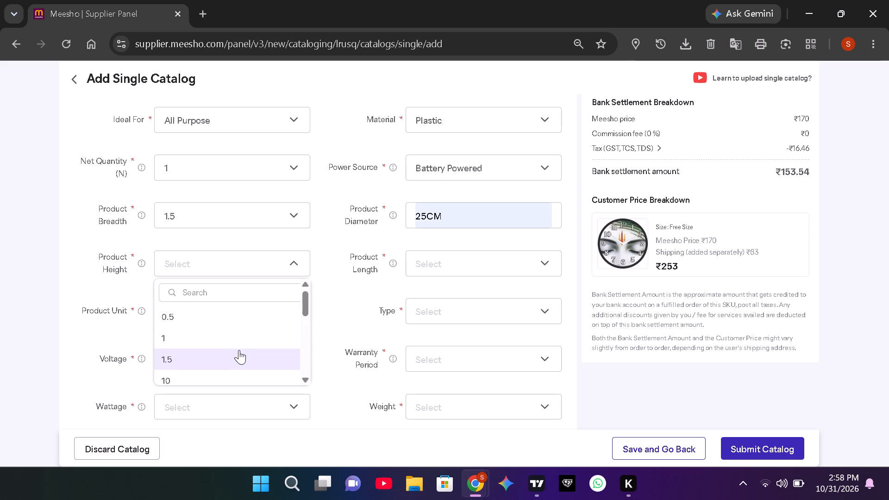
pyautogui.click(239, 350)
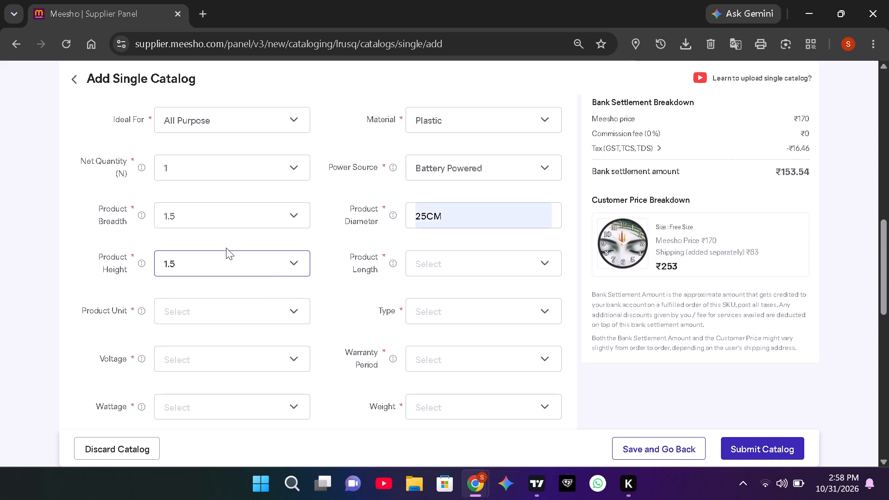
pyautogui.click(234, 258)
pyautogui.click(198, 375)
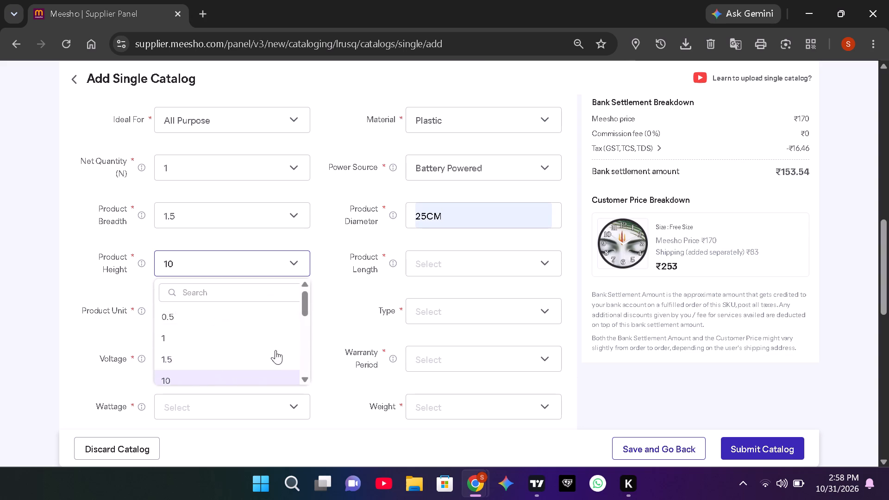
pyautogui.click(438, 265)
pyautogui.click(434, 371)
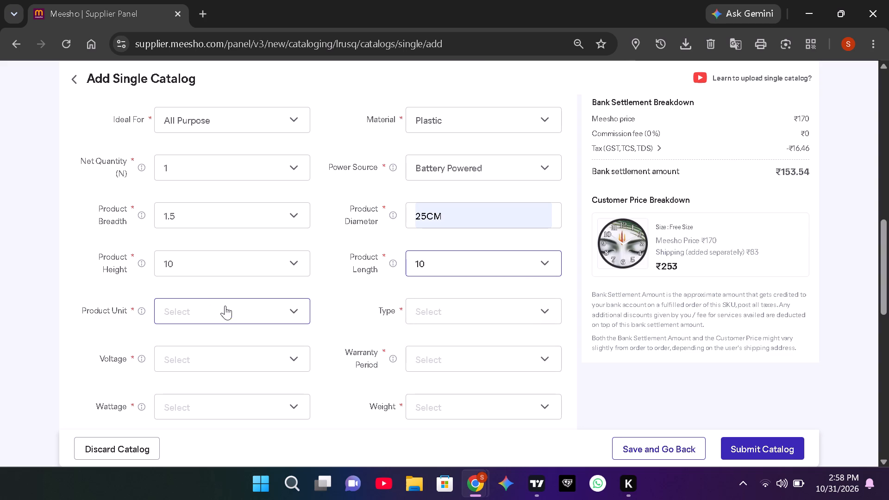
pyautogui.click(248, 313)
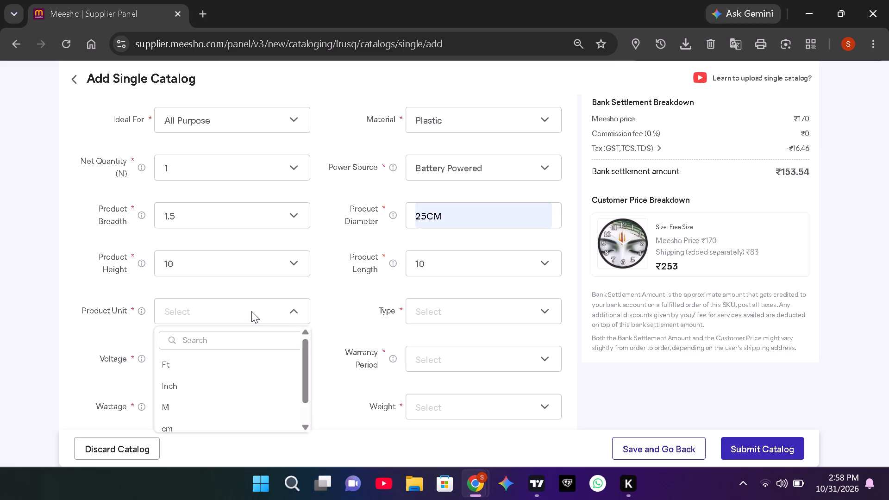
pyautogui.click(223, 390)
# Set the clock type to Analog, the voltage to 1.5V and the warranty period to 1 Year.
pyautogui.click(465, 311)
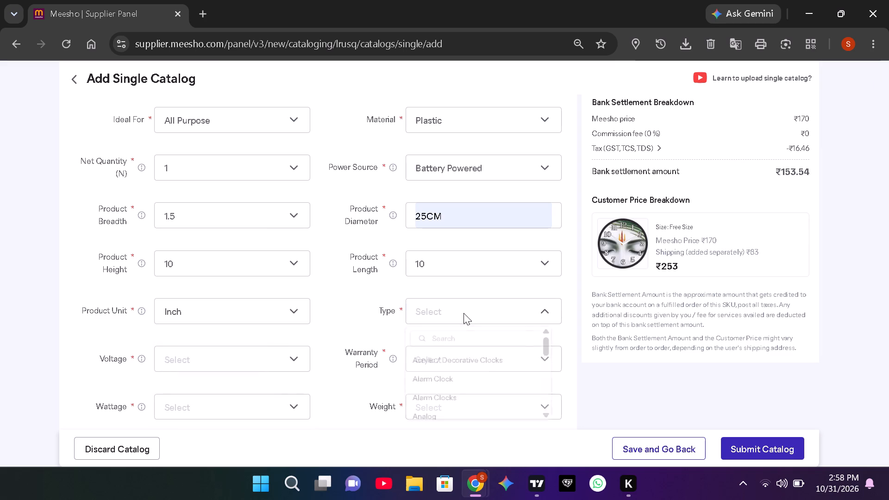
pyautogui.click(439, 428)
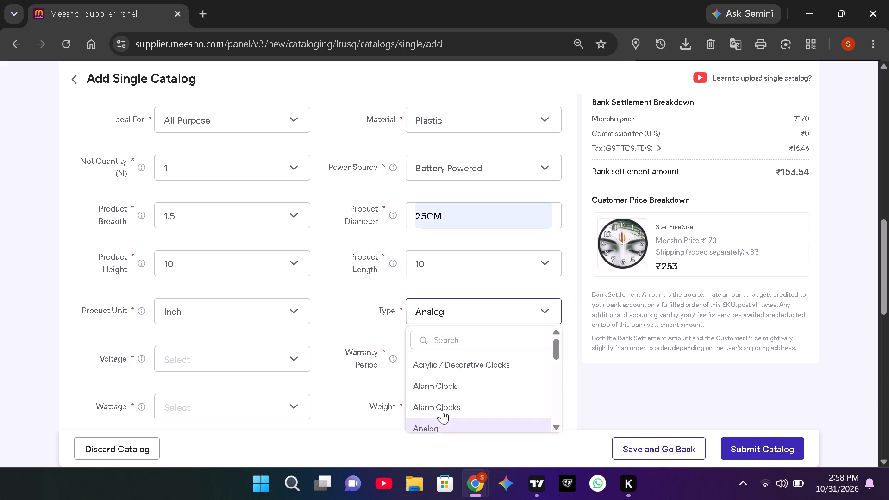
pyautogui.click(242, 347)
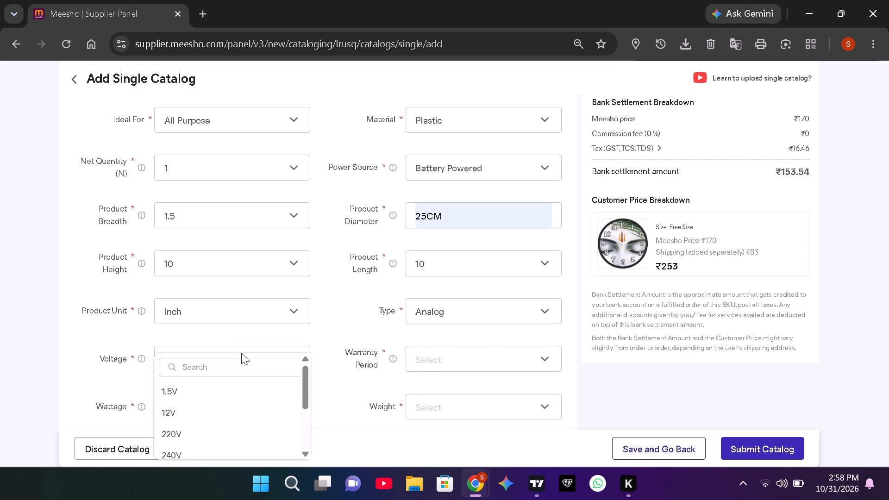
pyautogui.click(230, 393)
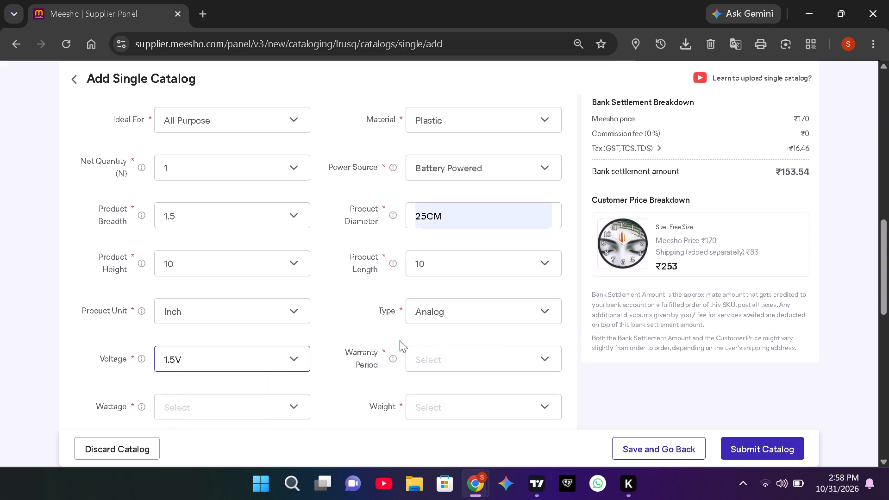
pyautogui.click(447, 353)
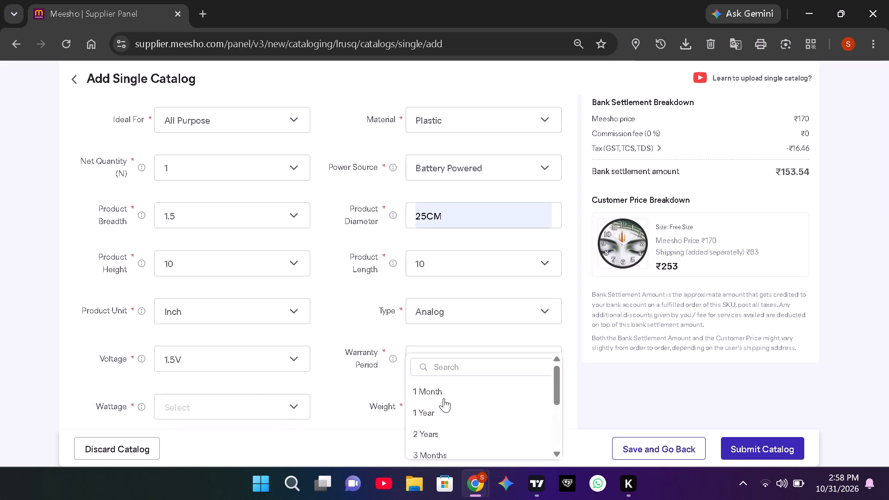
pyautogui.click(444, 410)
# Set the wattage to 3.7W and the weight to 0.2 with kg as the weight unit.
pyautogui.scroll(-2, 351, 378)
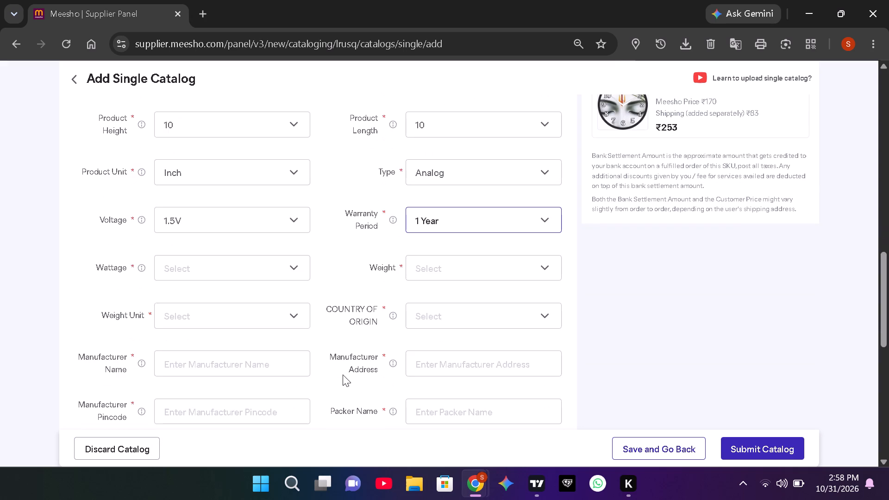
pyautogui.click(250, 269)
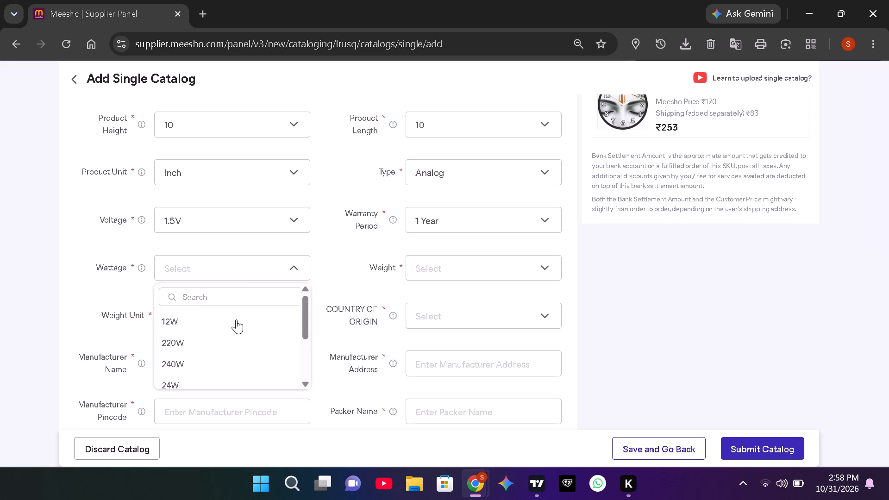
pyautogui.scroll(-1, 231, 344)
pyautogui.click(224, 343)
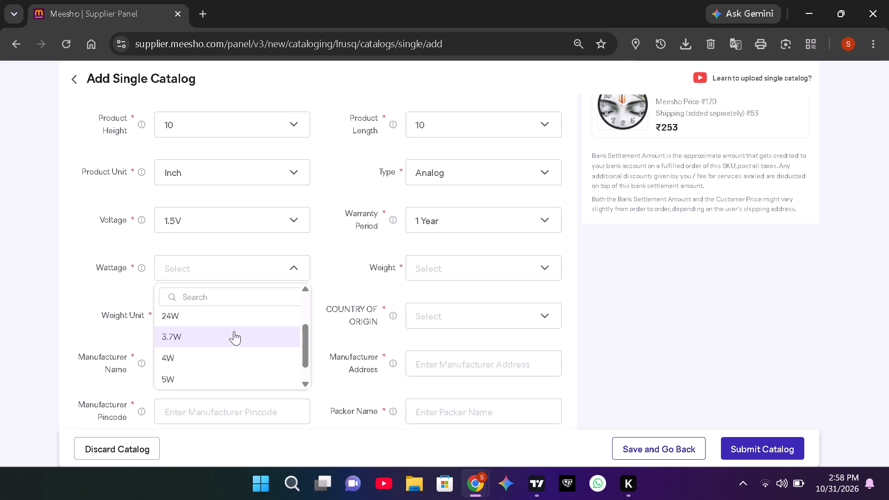
pyautogui.click(462, 268)
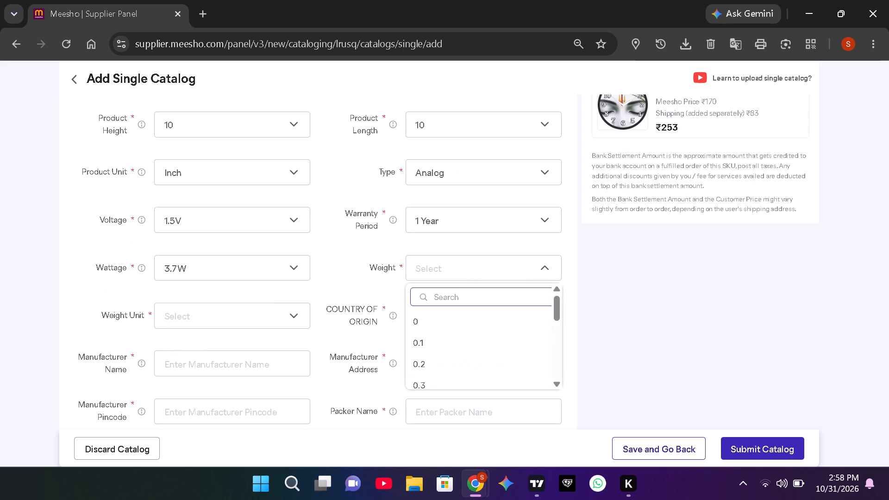
pyautogui.click(443, 360)
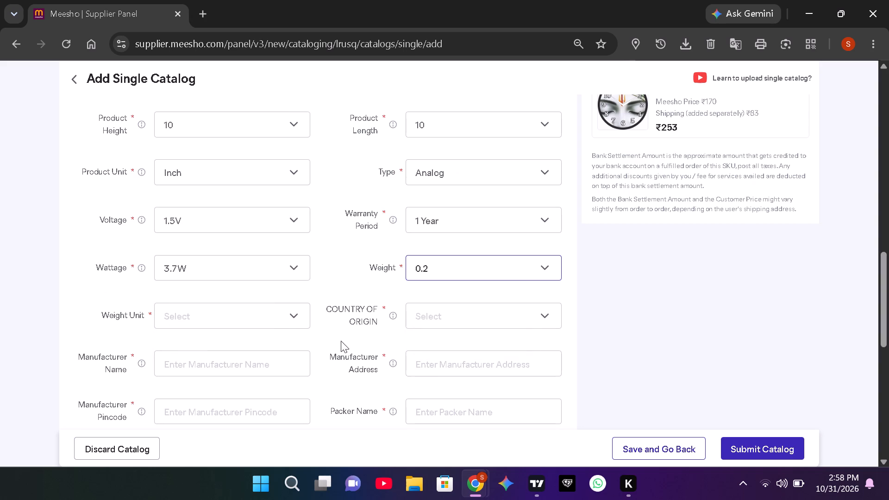
pyautogui.click(235, 317)
pyautogui.click(226, 382)
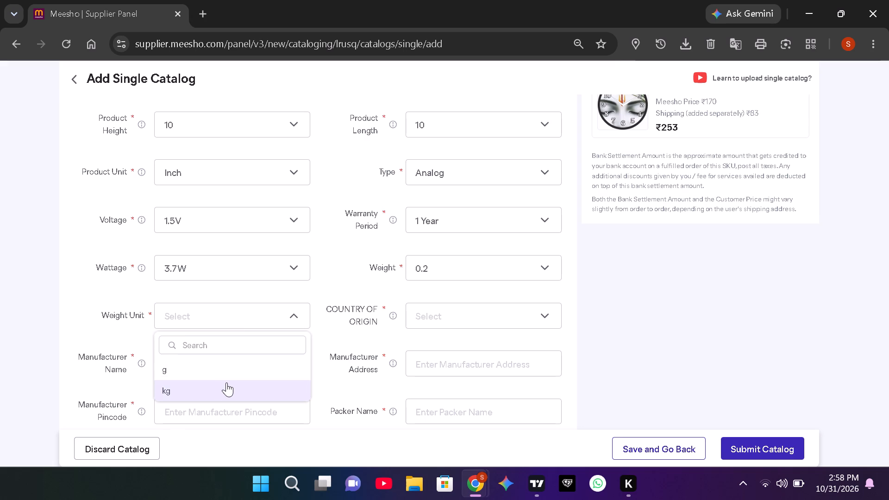
# Set the country of origin to India.
pyautogui.click(478, 312)
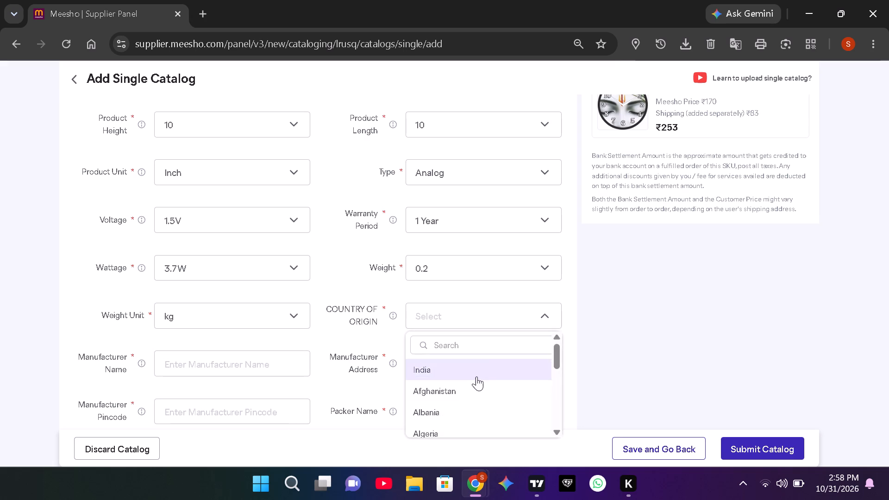
pyautogui.click(476, 371)
# Fill in the manufacturer name as Narayan tex Tiles along with the saved manufacturer address and pincode.
pyautogui.scroll(-1, 304, 360)
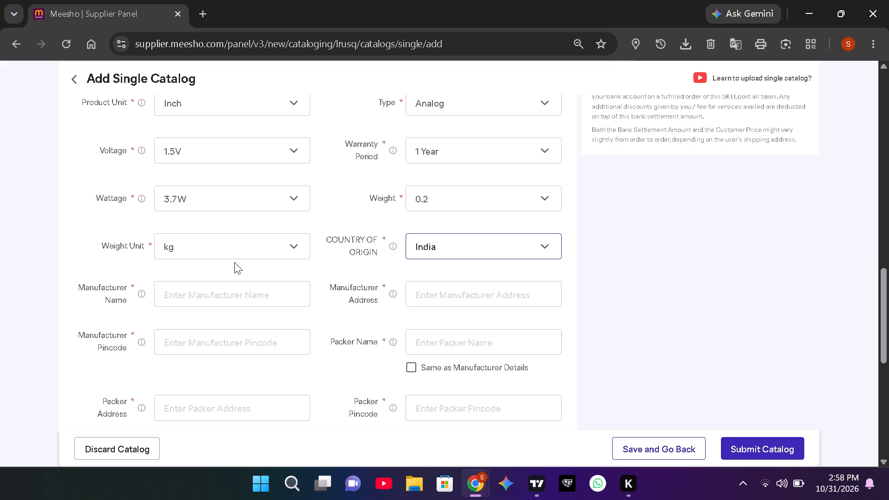
pyautogui.click(238, 292)
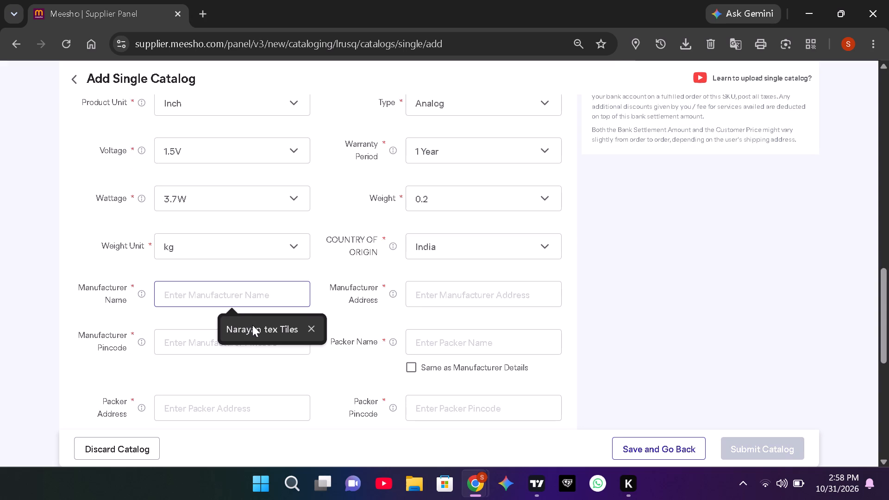
pyautogui.click(254, 327)
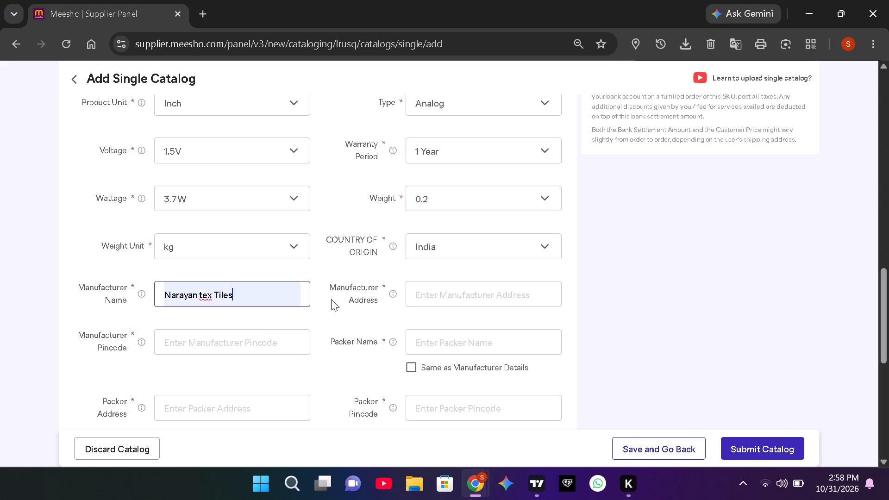
pyautogui.click(455, 290)
pyautogui.click(495, 331)
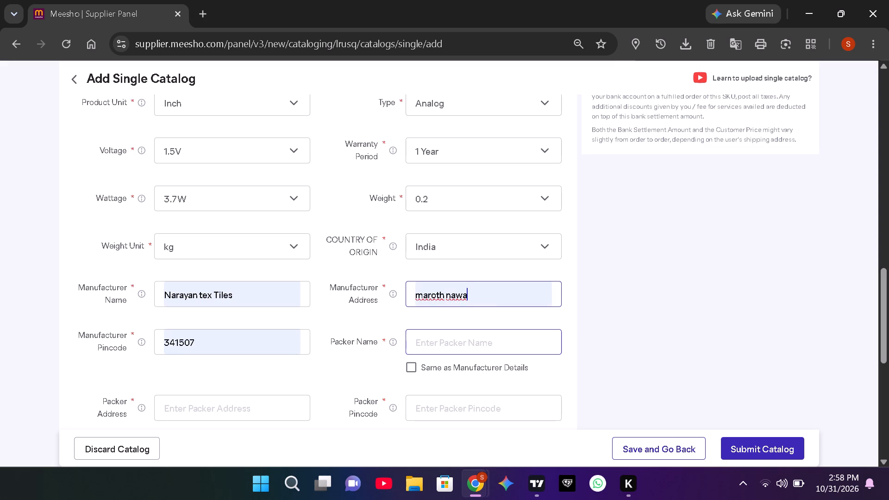
# Fill in the packer name as Narayan tex Tiles and mark the packer details as same as the manufacturer's.
pyautogui.click(446, 347)
pyautogui.click(507, 367)
pyautogui.click(411, 367)
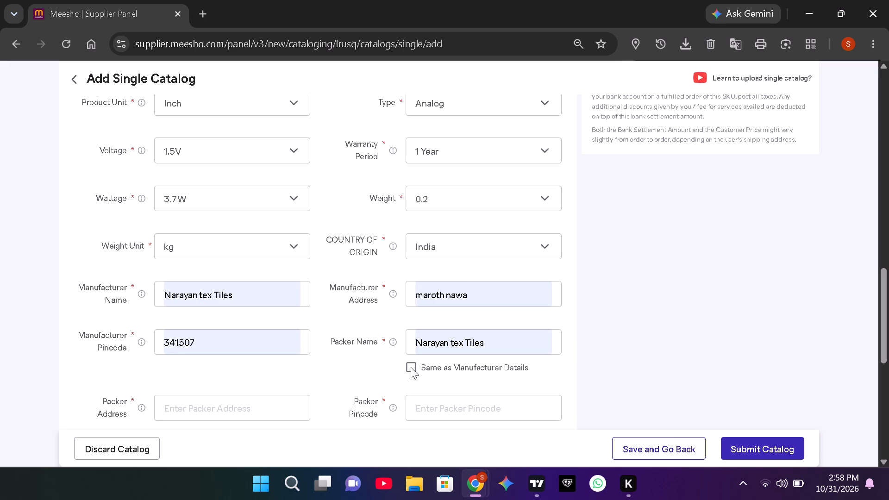
pyautogui.scroll(-6, 475, 356)
# Add B004-C from the New folder in Pictures as the clock's second catalog image.
pyautogui.scroll(3, 496, 338)
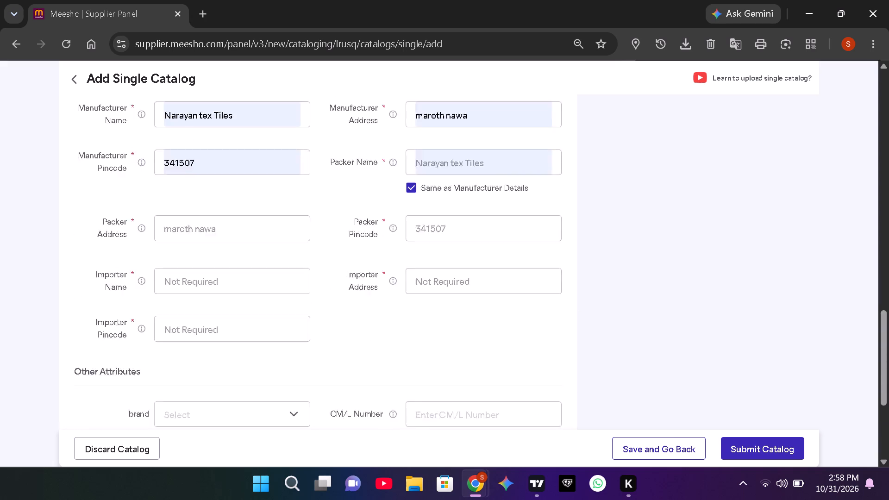
pyautogui.scroll(9, 495, 337)
pyautogui.scroll(1, 692, 253)
pyautogui.click(692, 253)
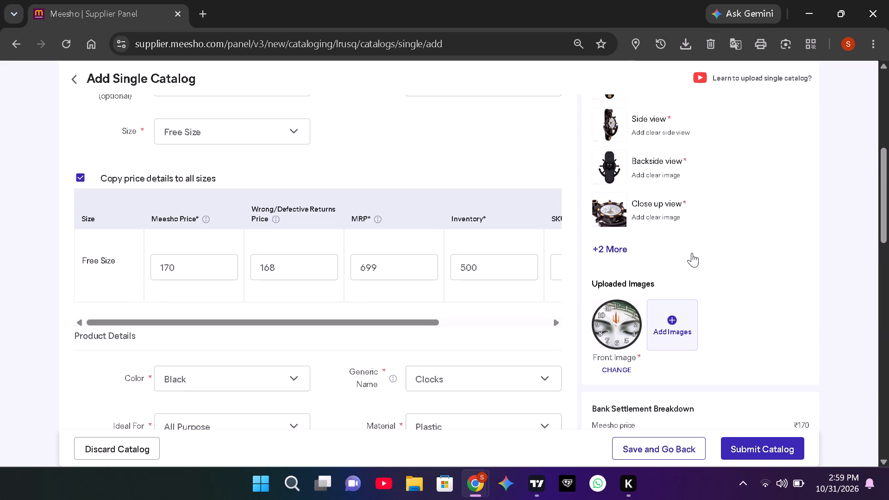
pyautogui.click(672, 332)
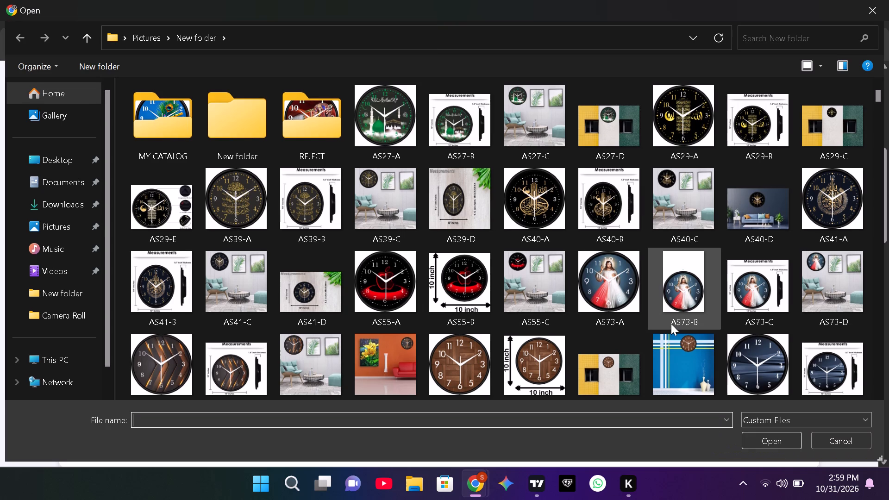
pyautogui.rightClick(467, 299)
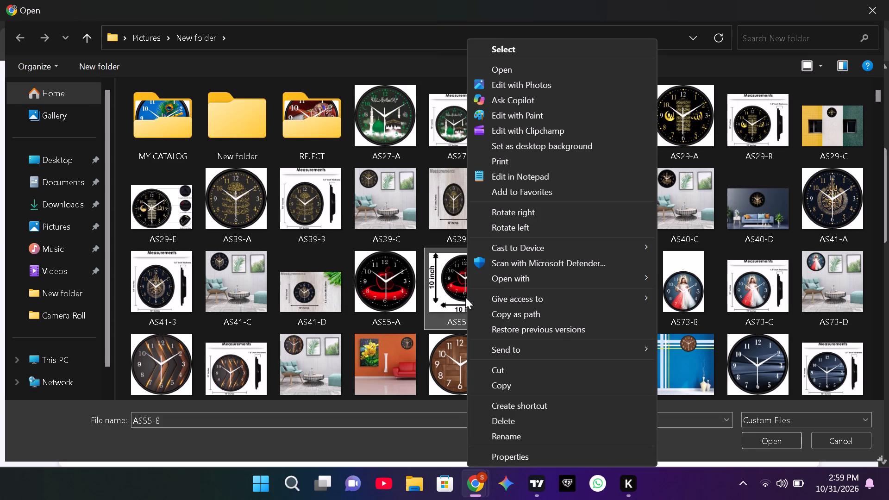
pyautogui.scroll(-1, 419, 270)
pyautogui.click(733, 75)
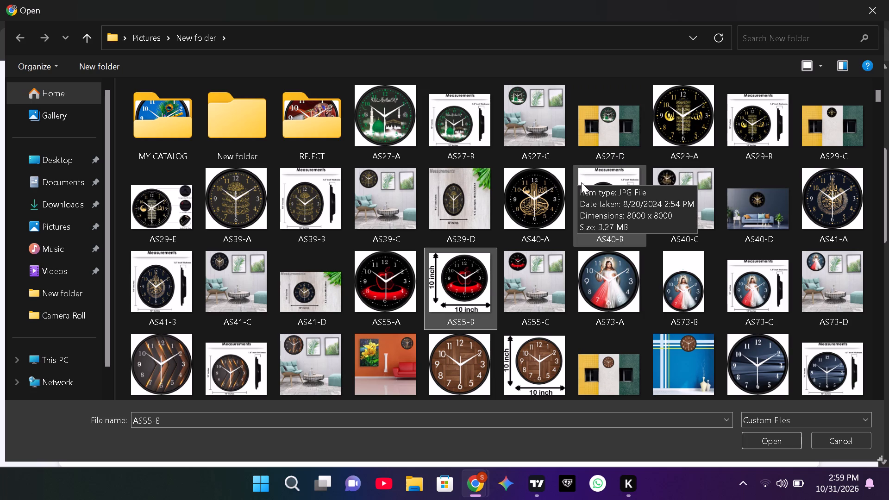
pyautogui.scroll(-1, 566, 206)
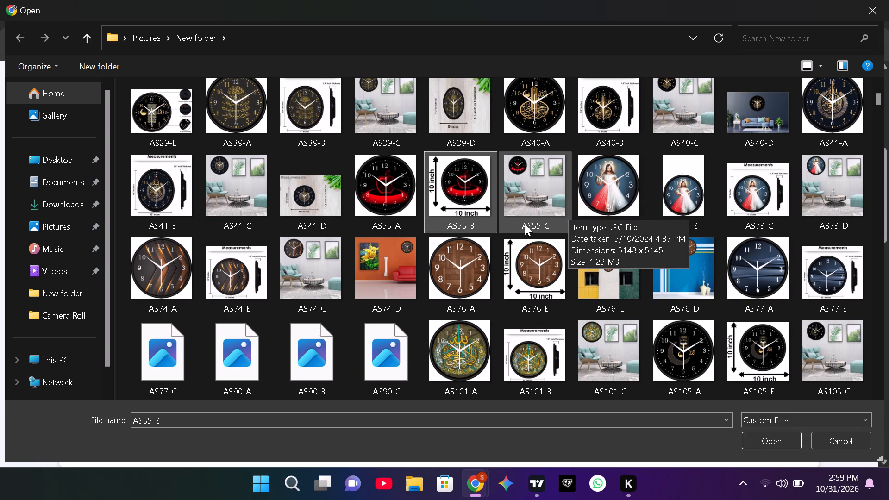
pyautogui.scroll(-1, 531, 230)
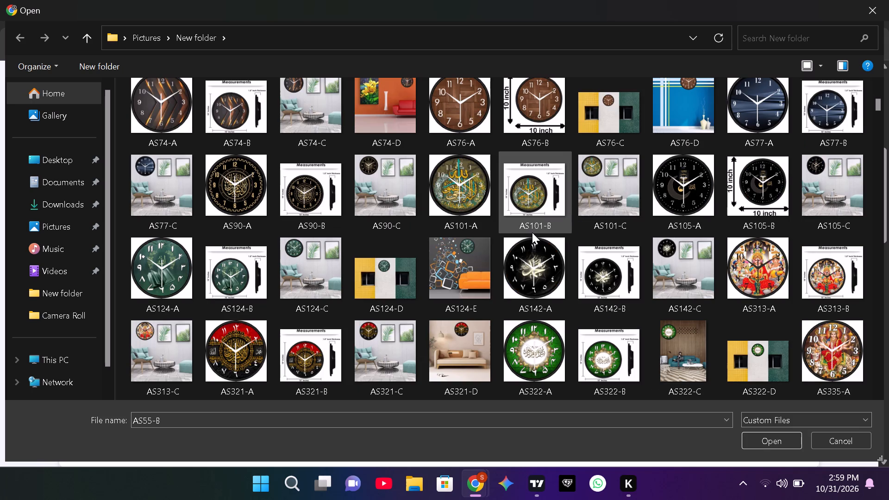
pyautogui.scroll(-1, 535, 242)
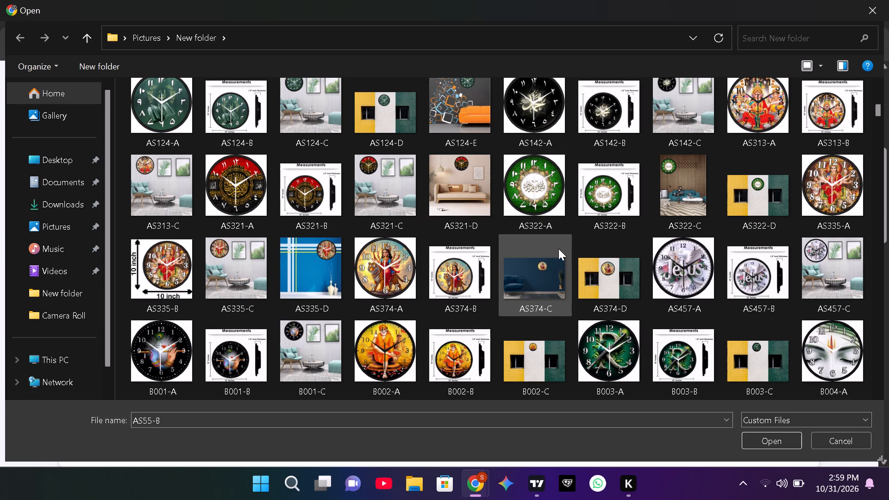
pyautogui.scroll(-1, 559, 250)
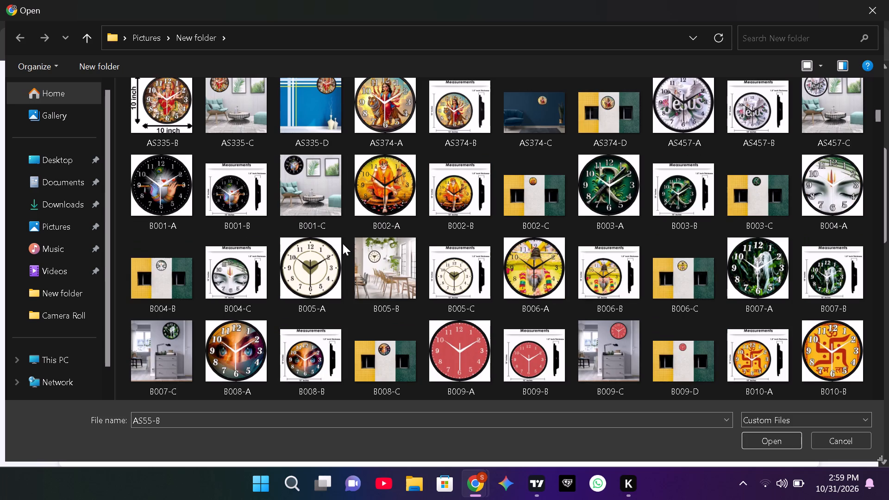
pyautogui.click(215, 263)
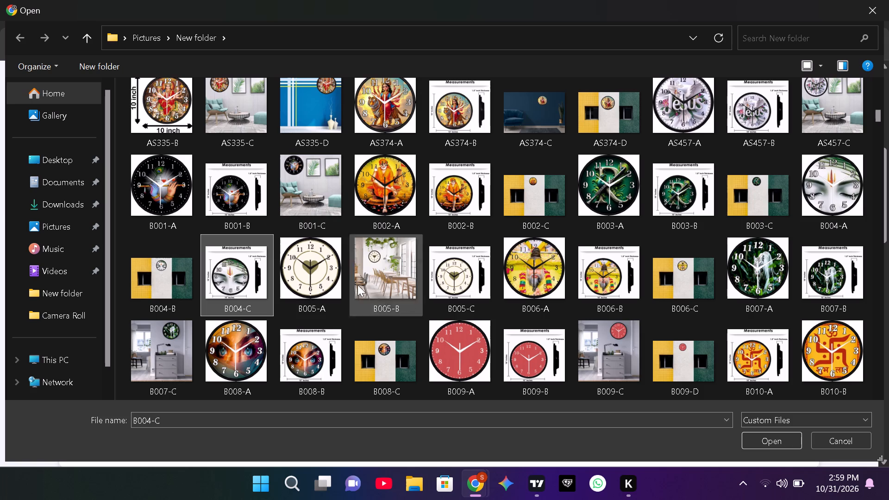
pyautogui.click(779, 435)
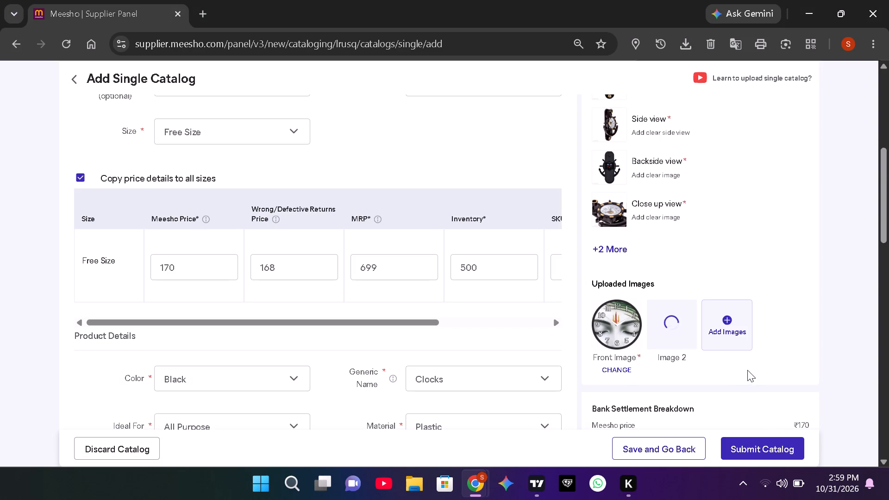
# Add B004-B from the same folder as the clock's third catalog image.
pyautogui.click(721, 321)
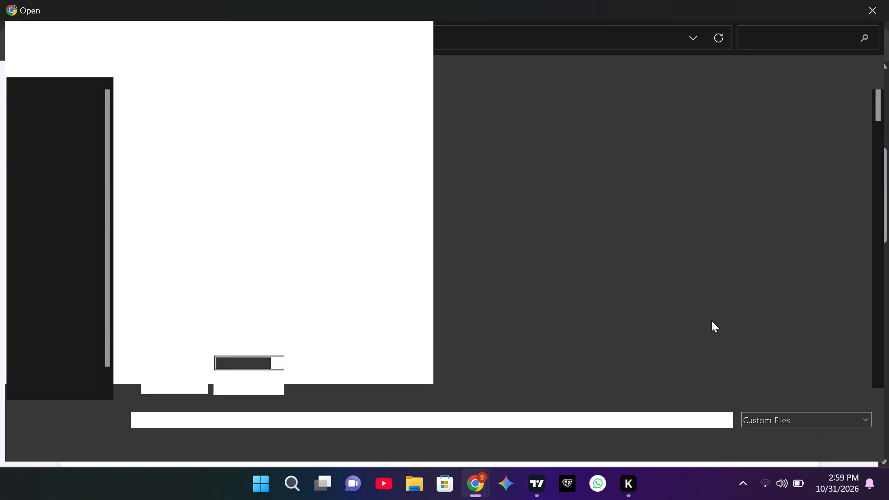
pyautogui.scroll(-5, 277, 312)
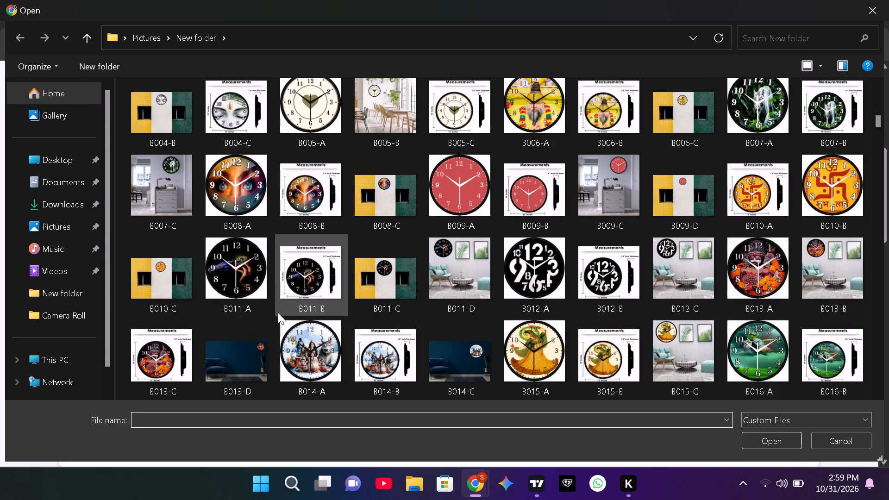
pyautogui.scroll(1, 288, 186)
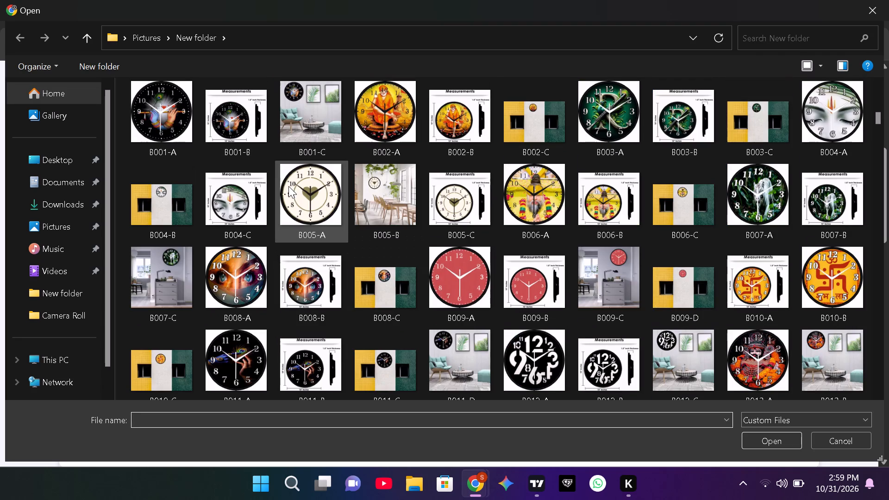
pyautogui.click(158, 195)
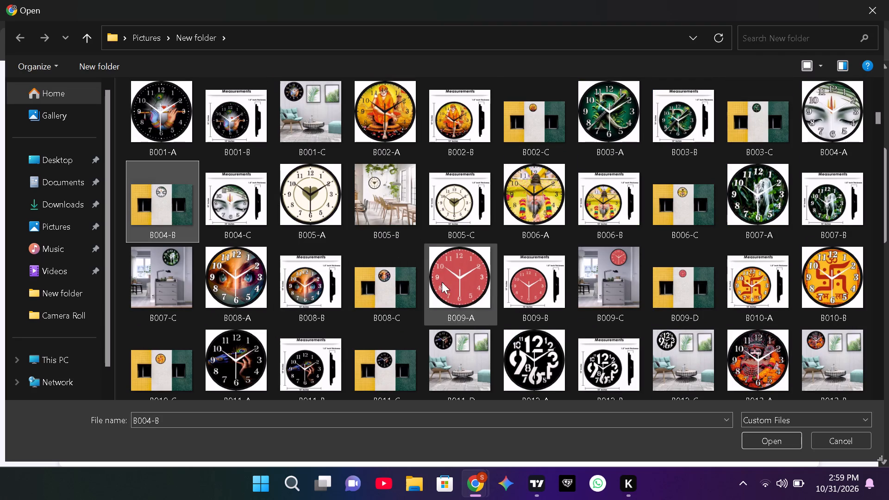
pyautogui.moveTo(752, 440); pyautogui.dragTo(766, 438)
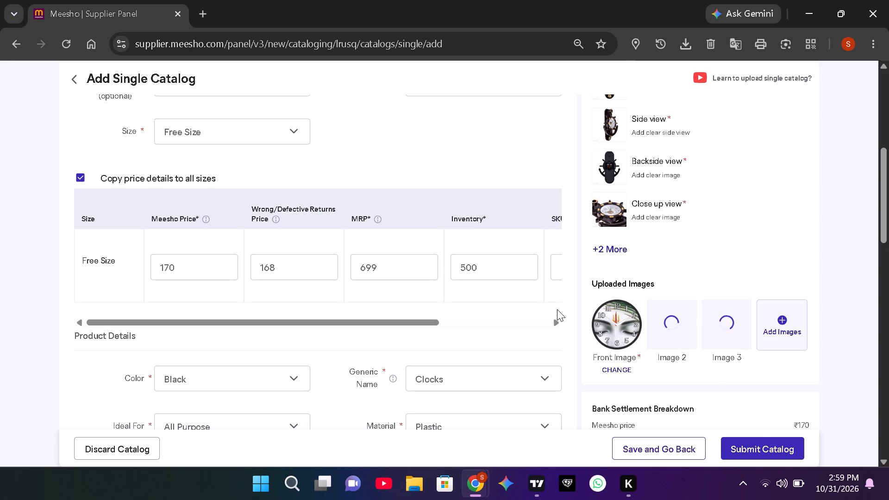
pyautogui.scroll(-11, 557, 311)
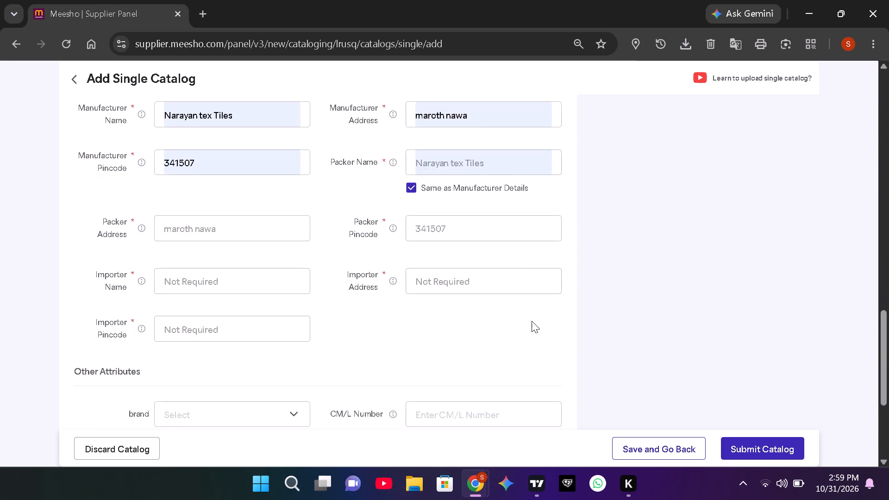
pyautogui.scroll(13, 528, 319)
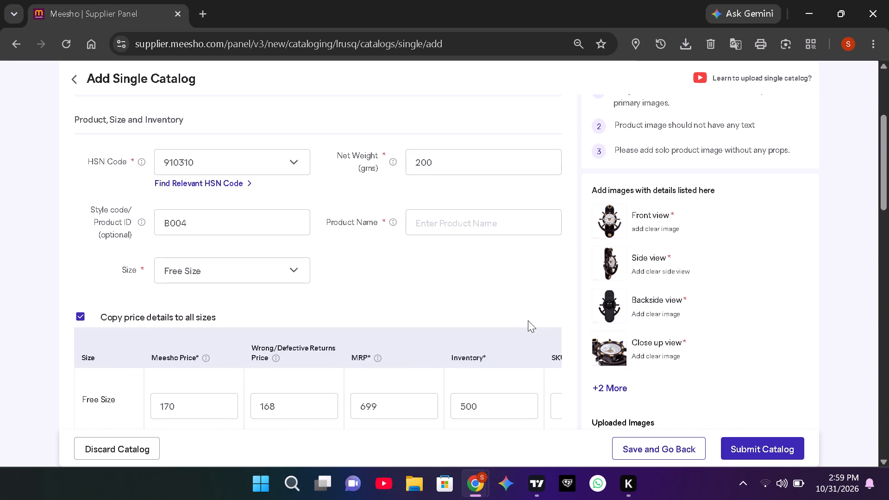
pyautogui.scroll(3, 528, 320)
pyautogui.scroll(-3, 529, 325)
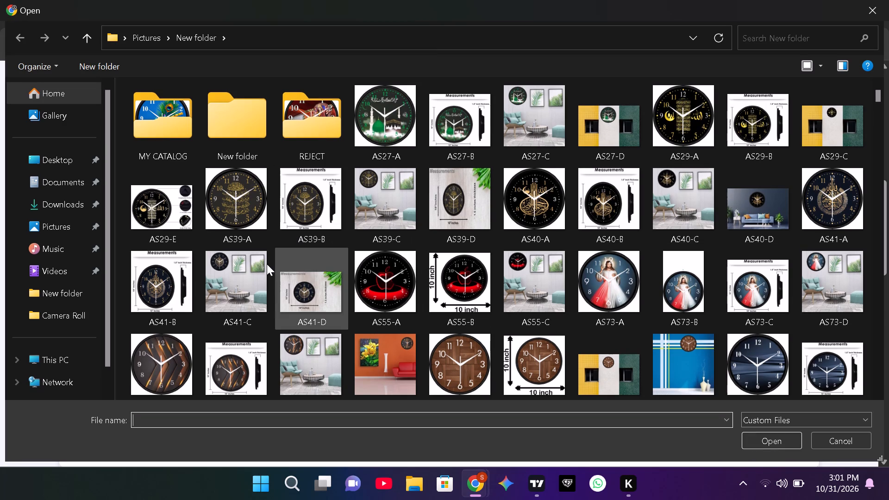
pyautogui.scroll(-3, 265, 356)
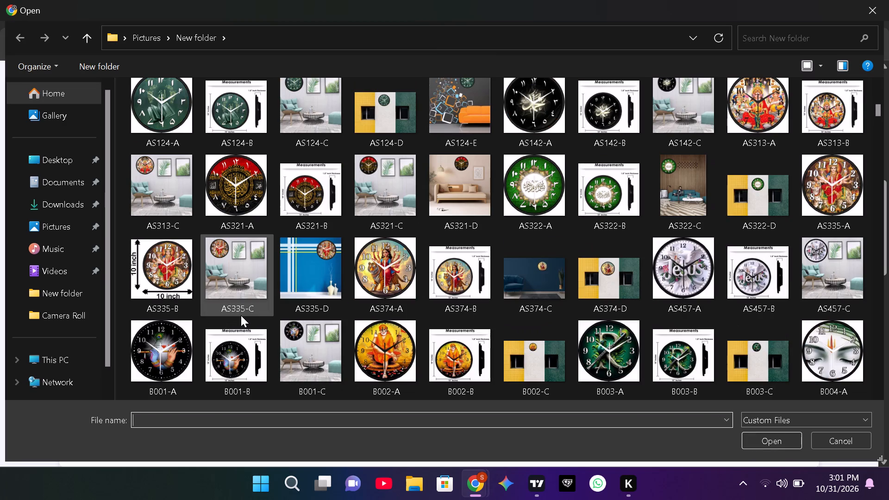
pyautogui.scroll(-2, 241, 315)
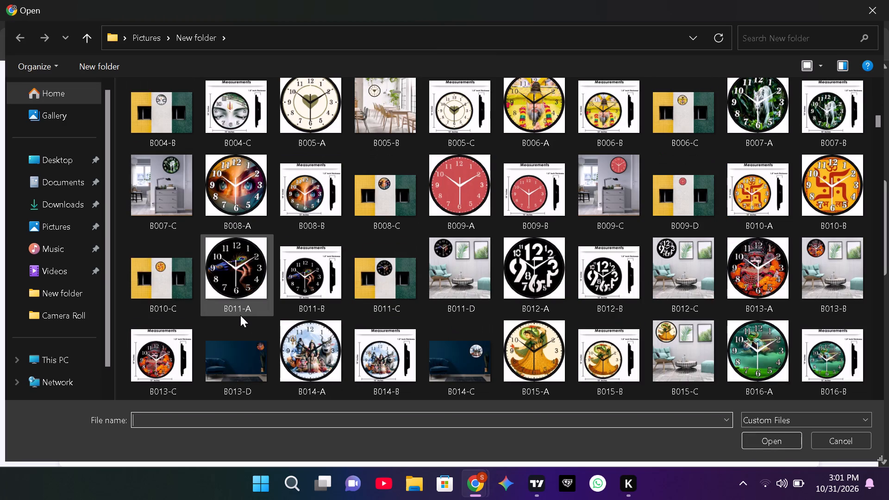
pyautogui.click(157, 105)
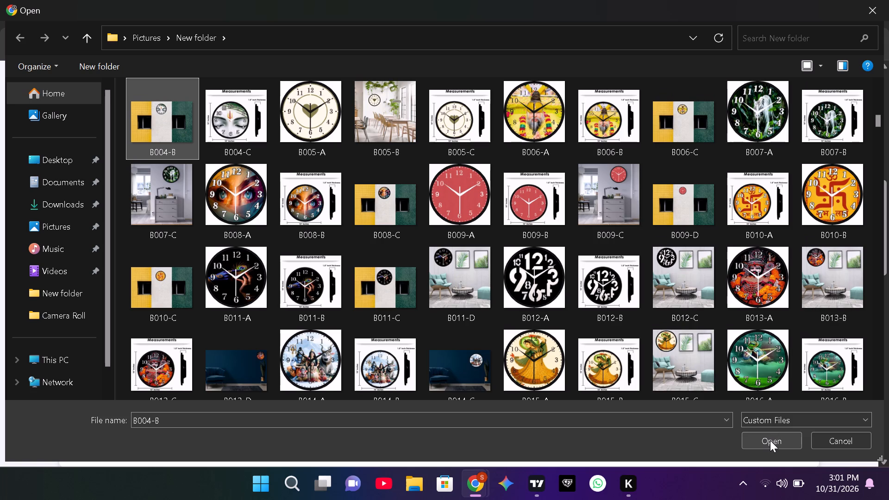
pyautogui.click(770, 440)
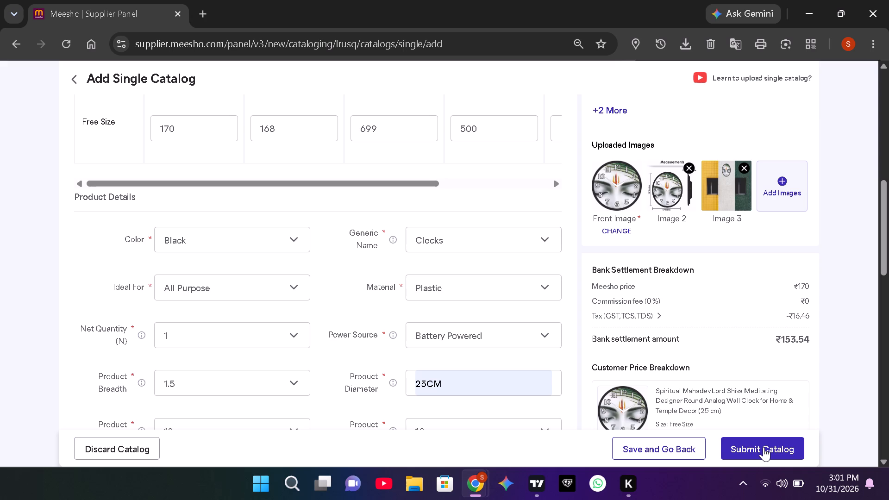
# Submit the B004 catalog for quality check, accepting the declaration that all products are not branded or illegal to sell.
pyautogui.click(764, 447)
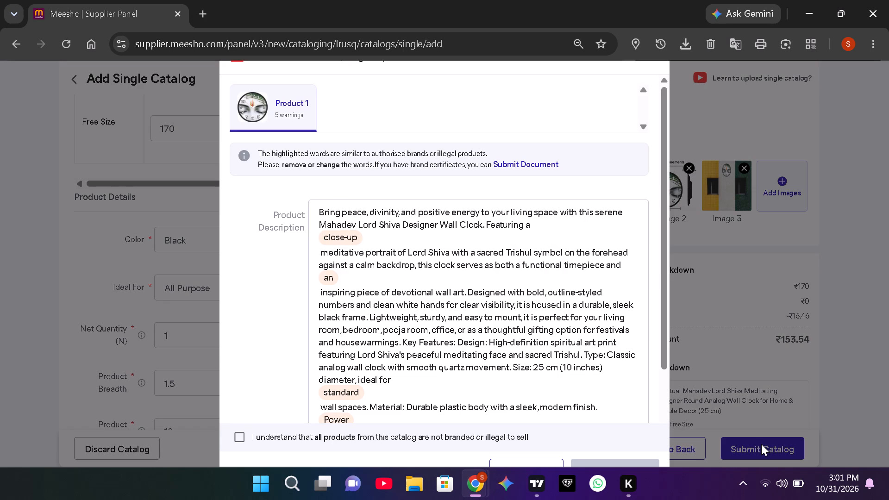
pyautogui.click(239, 436)
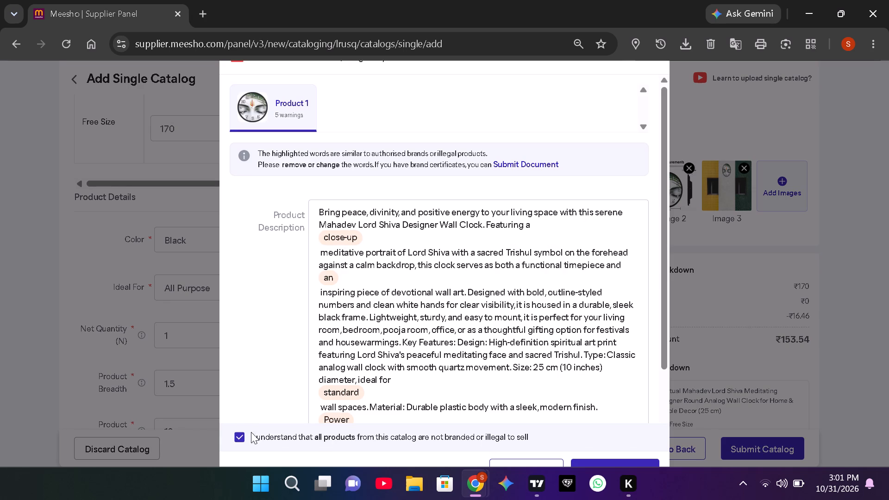
pyautogui.click(610, 459)
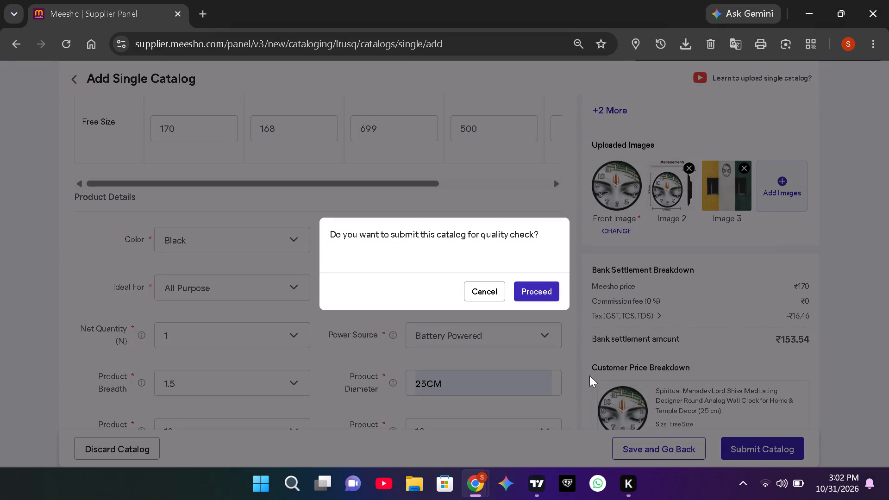
pyautogui.click(532, 289)
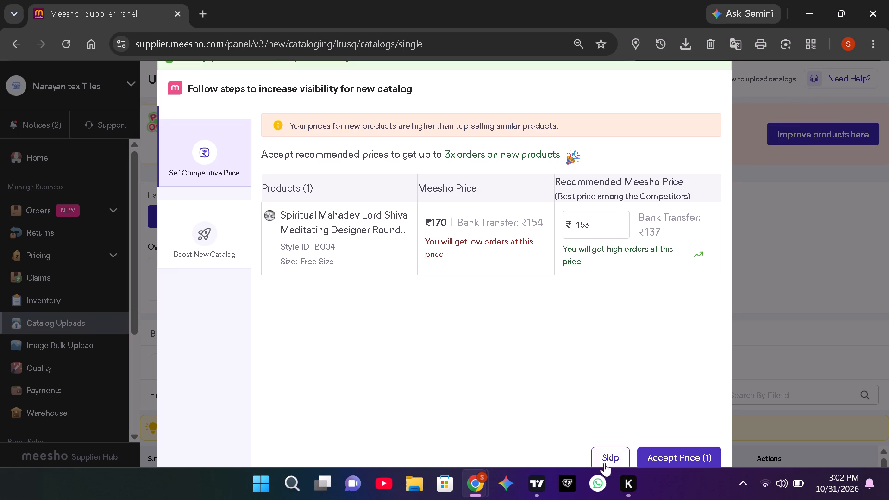
# Skip the recommended competitive price for the submitted B004 catalog.
pyautogui.click(607, 450)
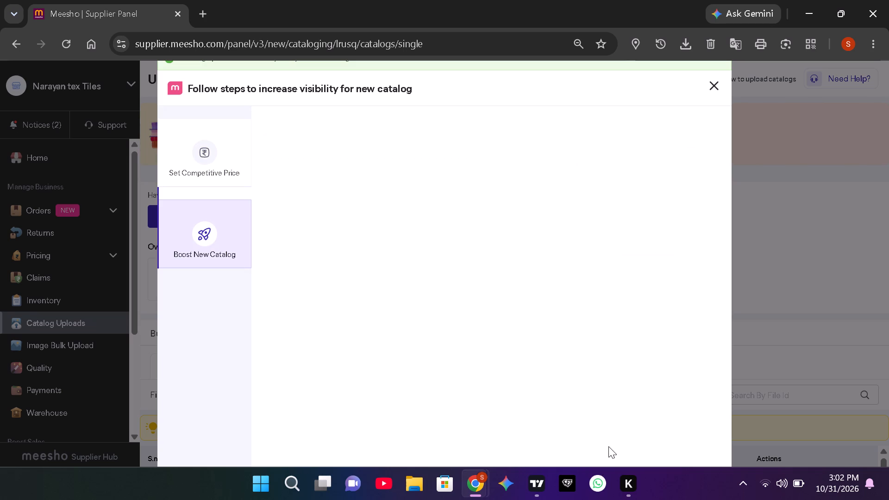
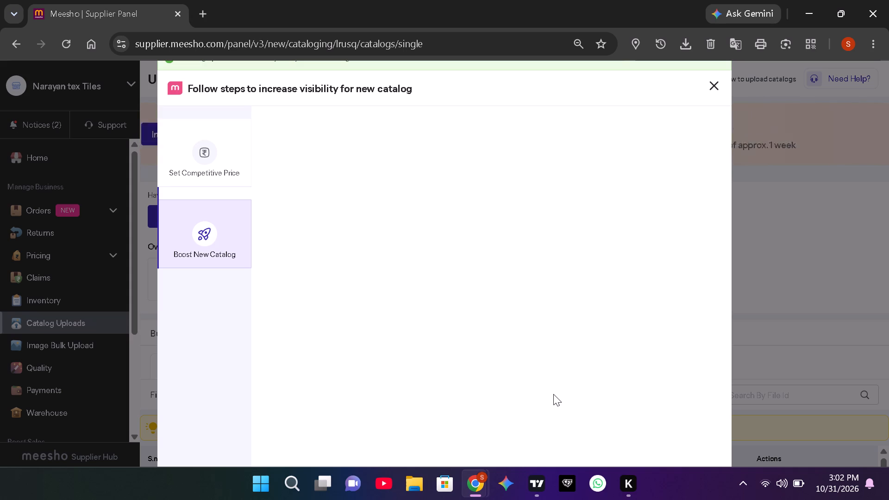
# Close the steps for increasing the new catalog's visibility without boosting the catalog.
pyautogui.click(713, 89)
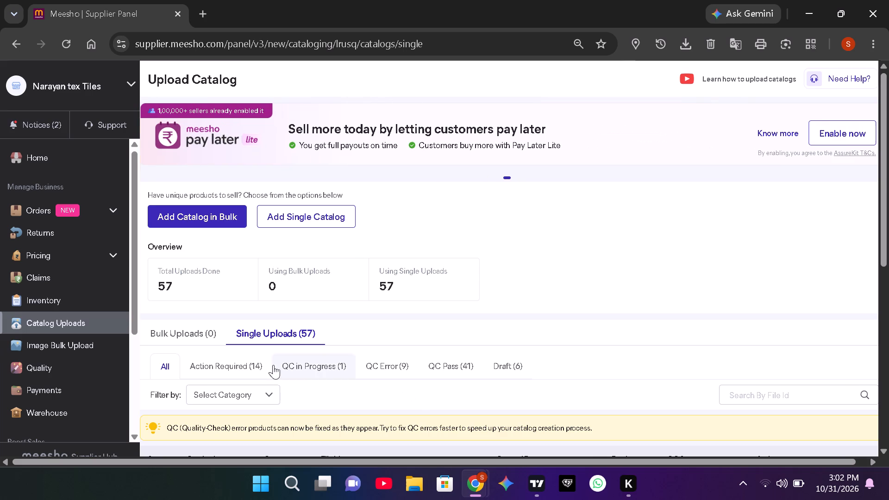
# Start a new single catalog and choose the category Clocks in Home & Kitchen, searching for CLOC.
pyautogui.click(319, 212)
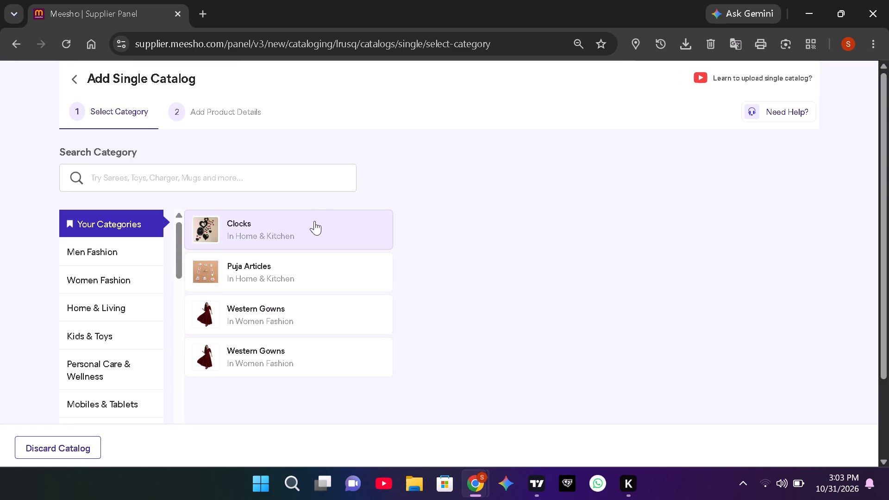
pyautogui.click(151, 172)
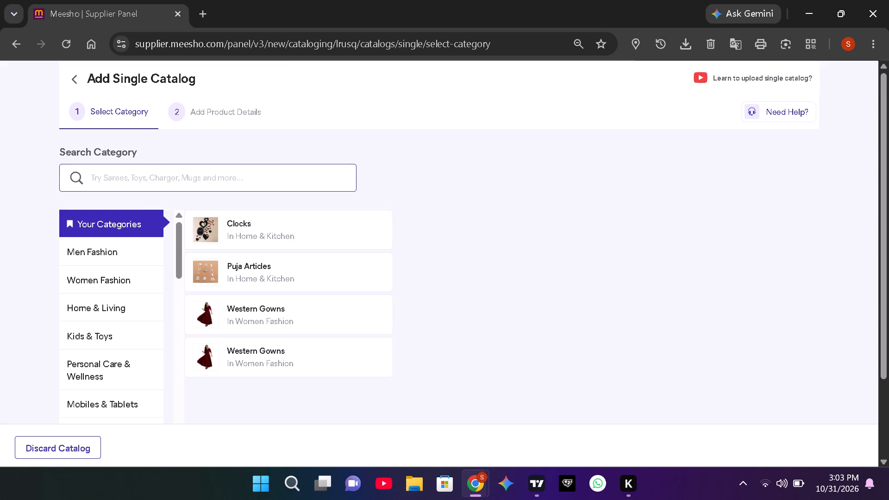
pyautogui.press('c')
pyautogui.write('LOC')
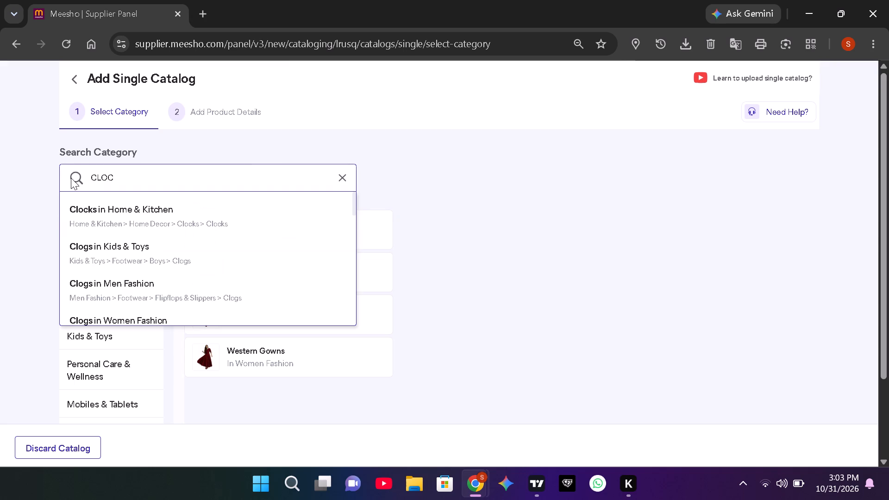
pyautogui.click(159, 210)
pyautogui.click(476, 225)
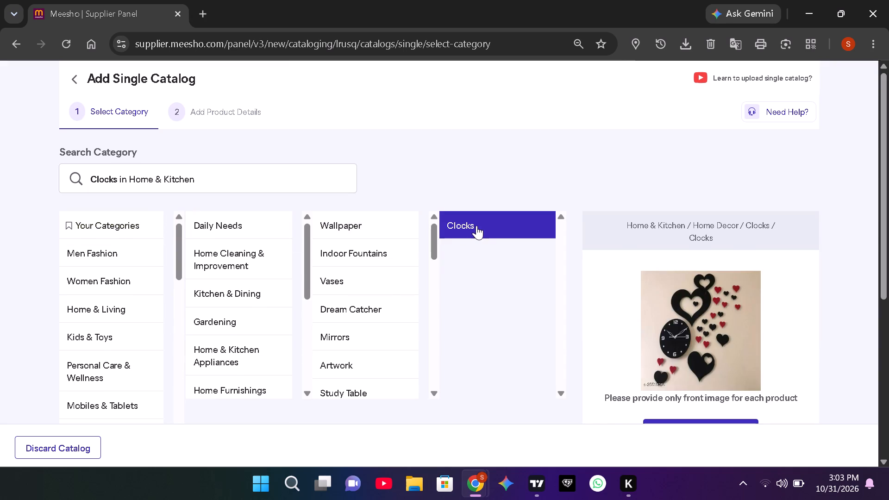
# Begin adding product images and find the next clock's front image in the New folder in Pictures.
pyautogui.scroll(-1, 718, 352)
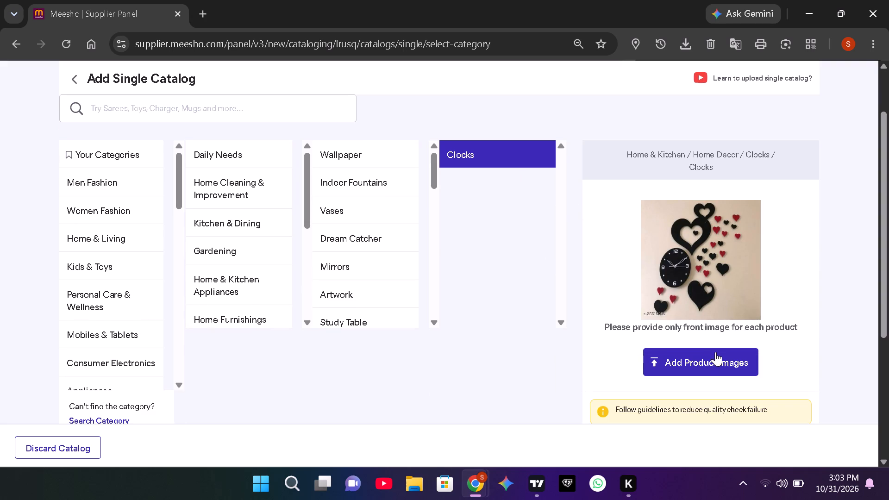
pyautogui.click(714, 356)
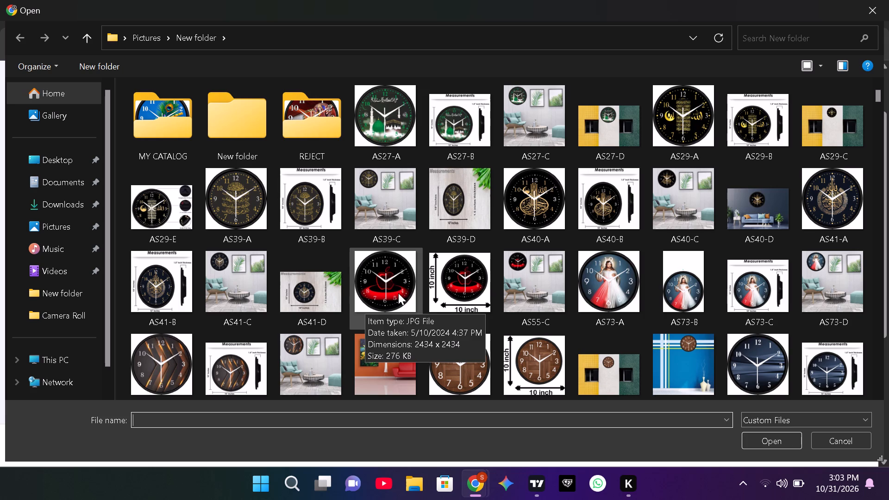
pyautogui.scroll(-1, 437, 281)
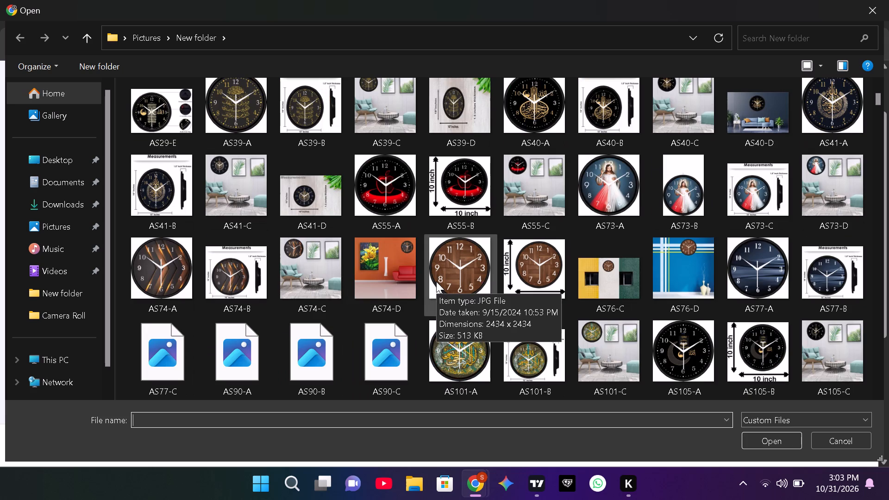
pyautogui.scroll(-1, 415, 288)
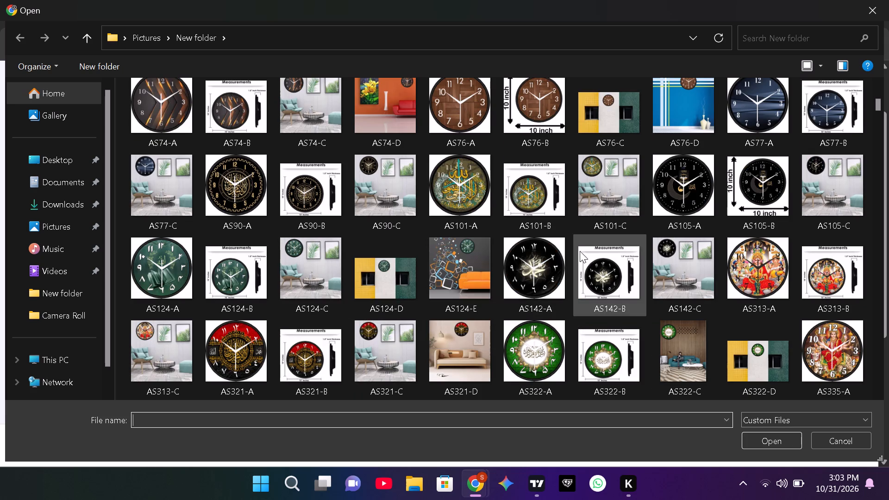
pyautogui.scroll(-1, 555, 258)
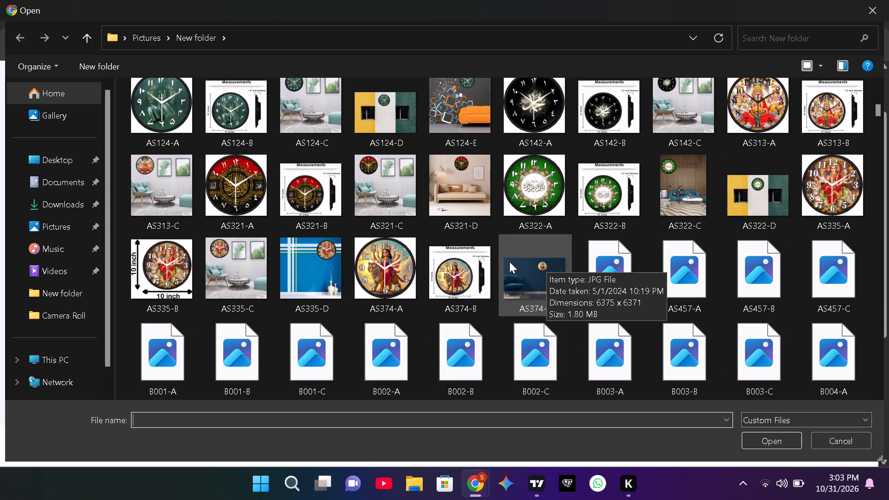
pyautogui.scroll(-1, 507, 270)
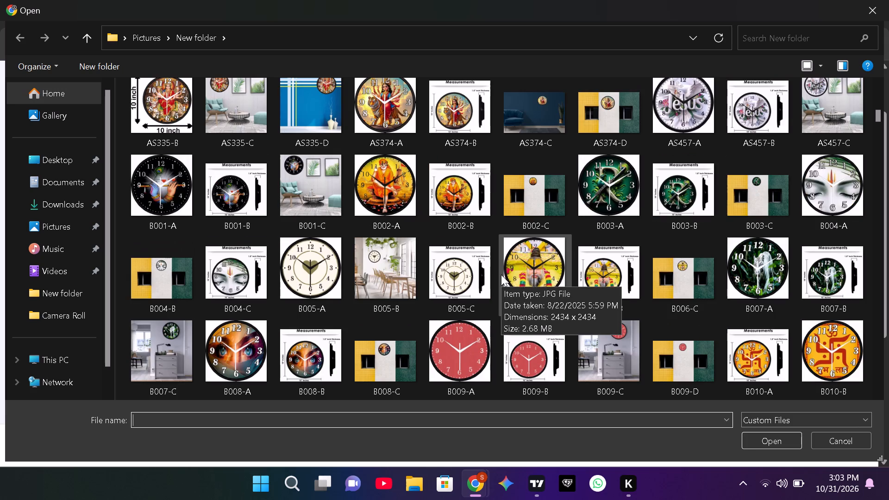
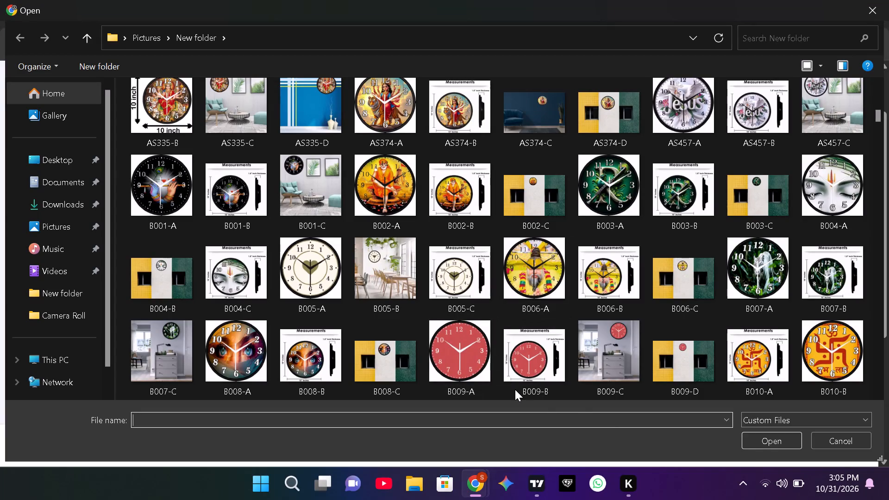
# Add the butterfly clock image B024-A as the product's front image and continue to the product details.
pyautogui.scroll(-1, 506, 192)
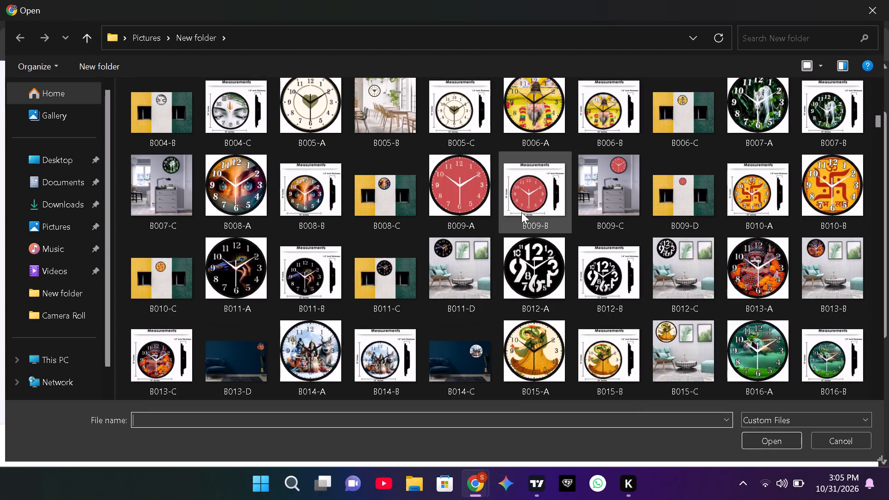
pyautogui.scroll(-1, 524, 217)
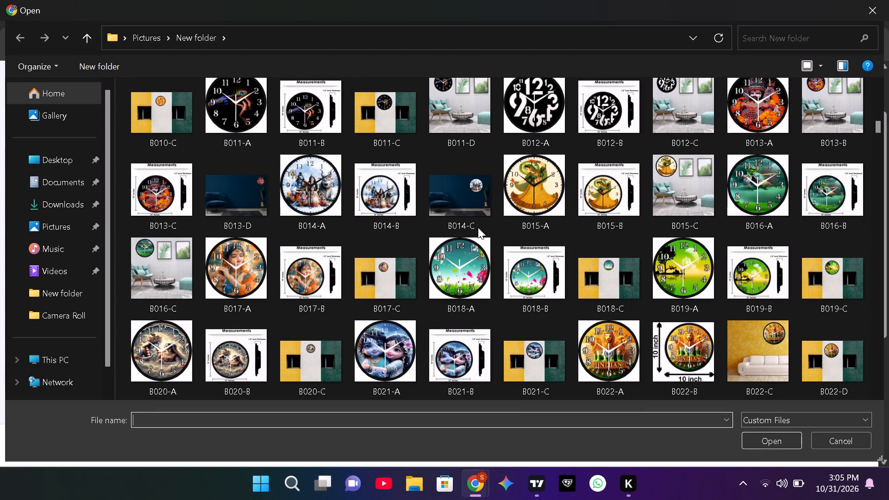
pyautogui.scroll(-1, 447, 262)
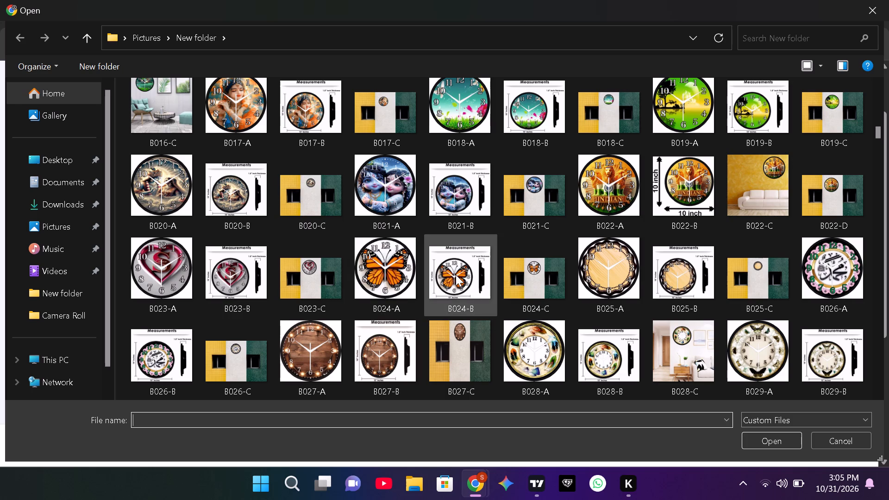
pyautogui.click(380, 265)
pyautogui.click(769, 440)
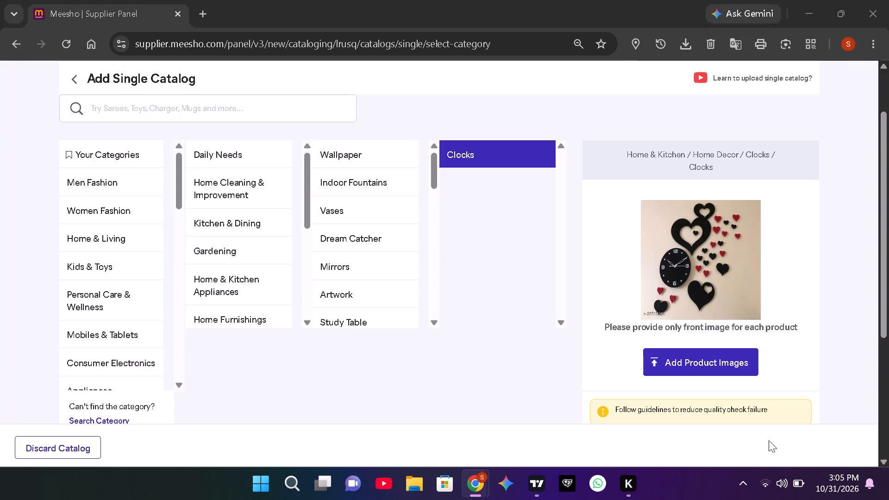
pyautogui.click(640, 421)
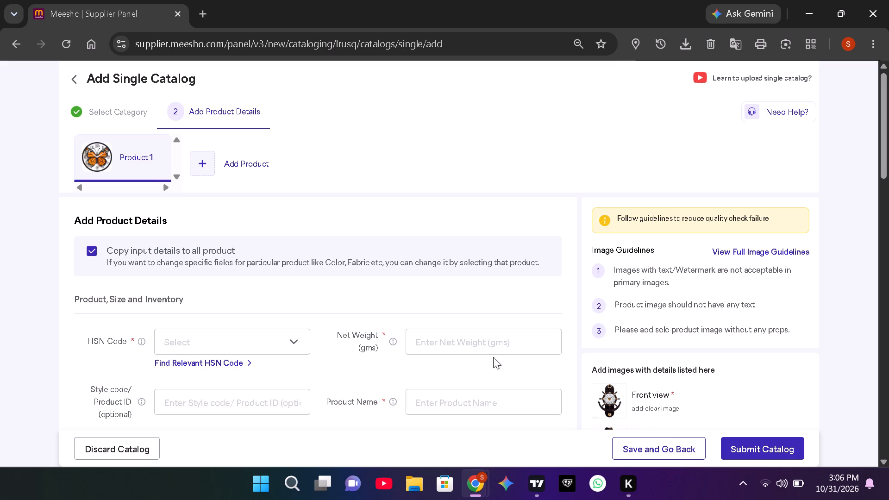
# Set the HSN code to 910310 and the net weight to 200 grams.
pyautogui.click(202, 329)
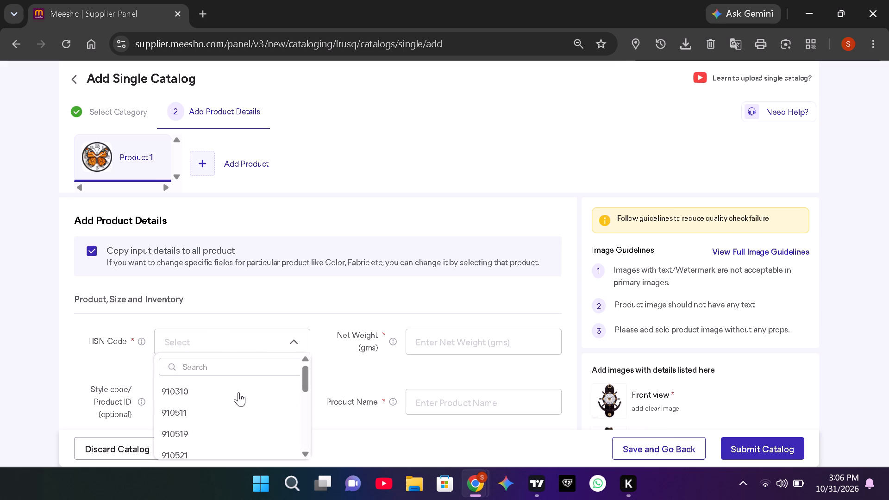
pyautogui.click(235, 394)
pyautogui.click(497, 346)
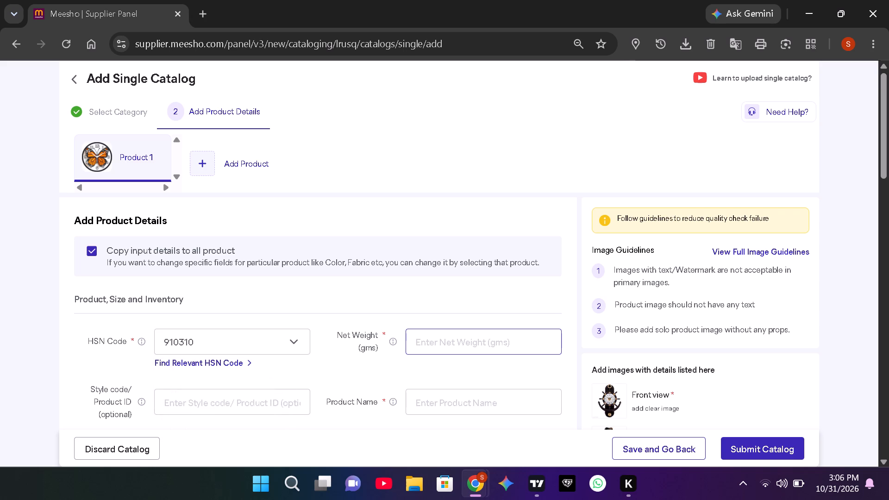
pyautogui.press('2')
pyautogui.write('00')
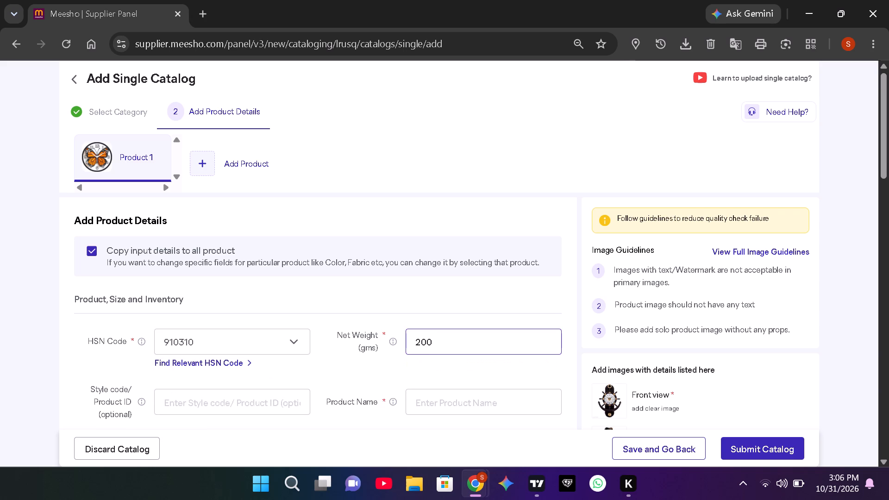
# Enter B024 as the style code/product ID and apply Free Size as the size.
pyautogui.scroll(-1, 279, 365)
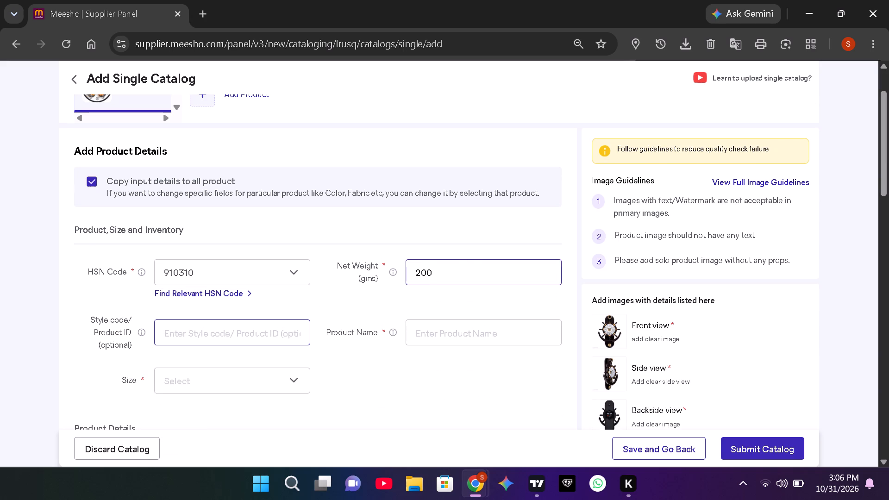
pyautogui.click(228, 326)
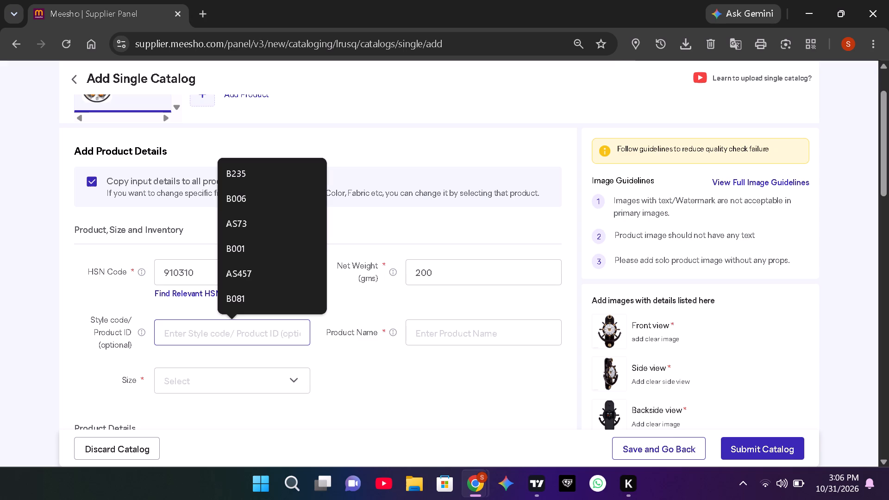
pyautogui.press('b')
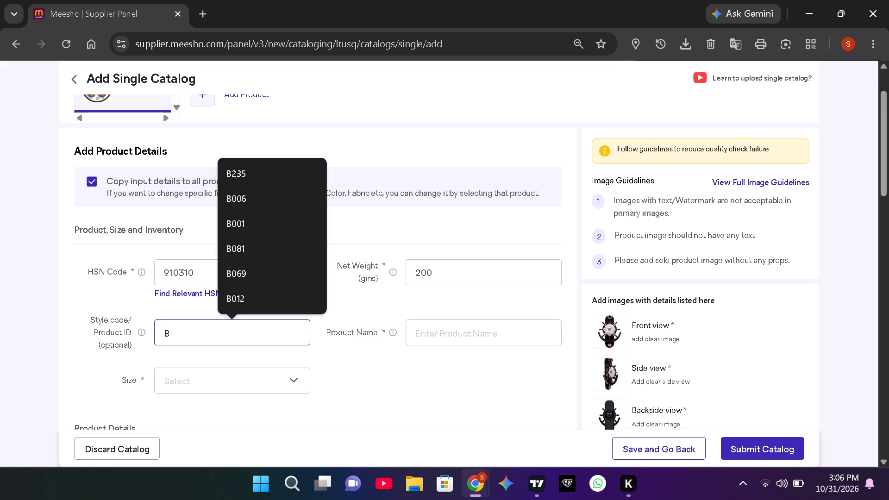
pyautogui.press('0')
pyautogui.write('24')
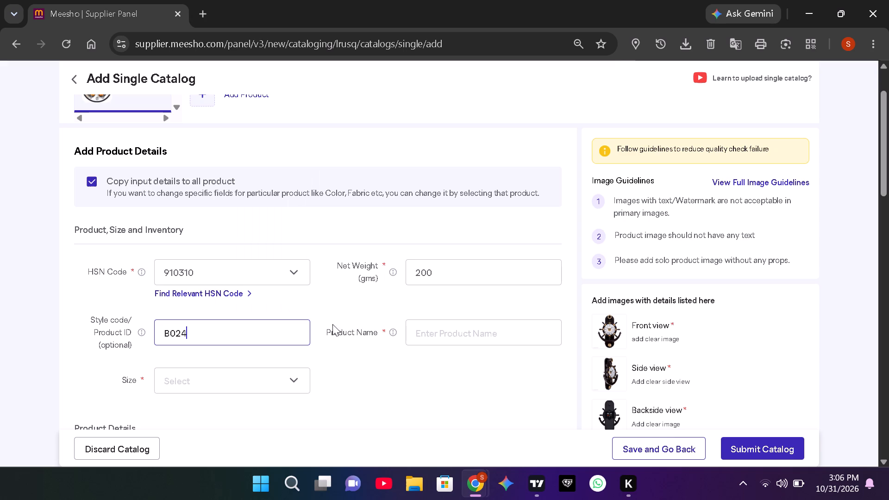
pyautogui.click(236, 384)
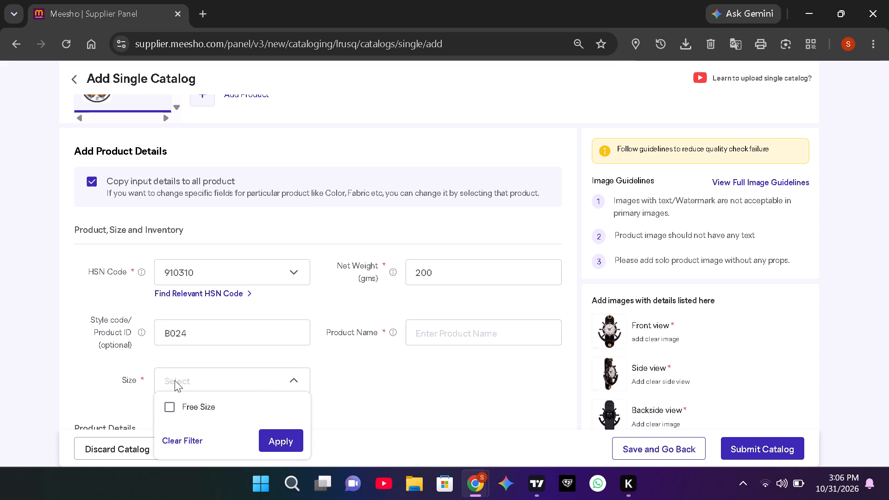
pyautogui.click(170, 404)
pyautogui.click(279, 443)
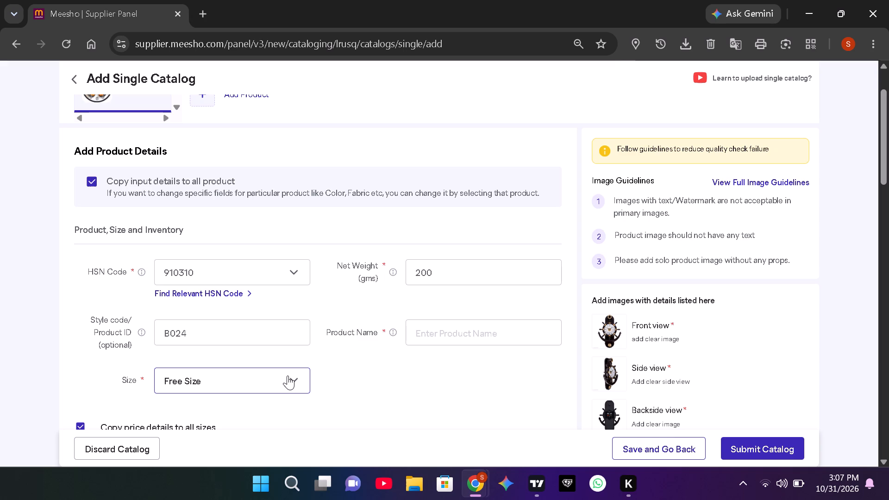
pyautogui.click(445, 328)
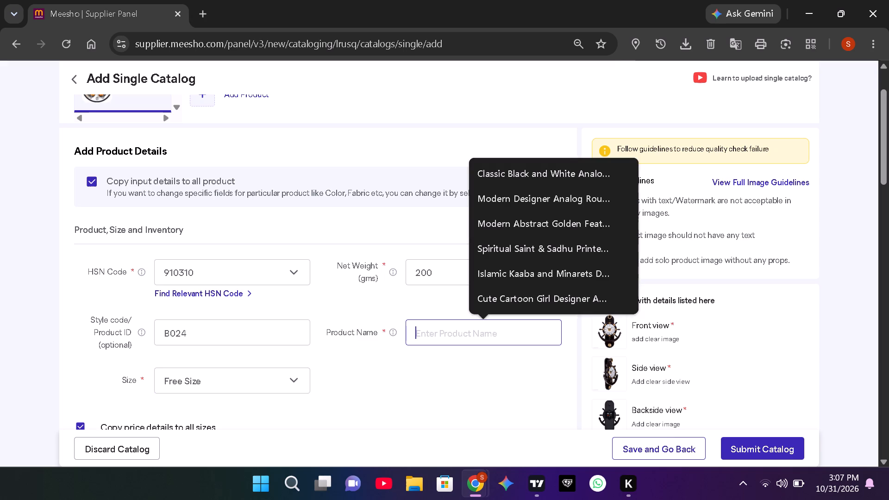
# Set the Free Size Meesho price to 170 and the wrong/defective returns price to 168.
pyautogui.scroll(-2, 369, 356)
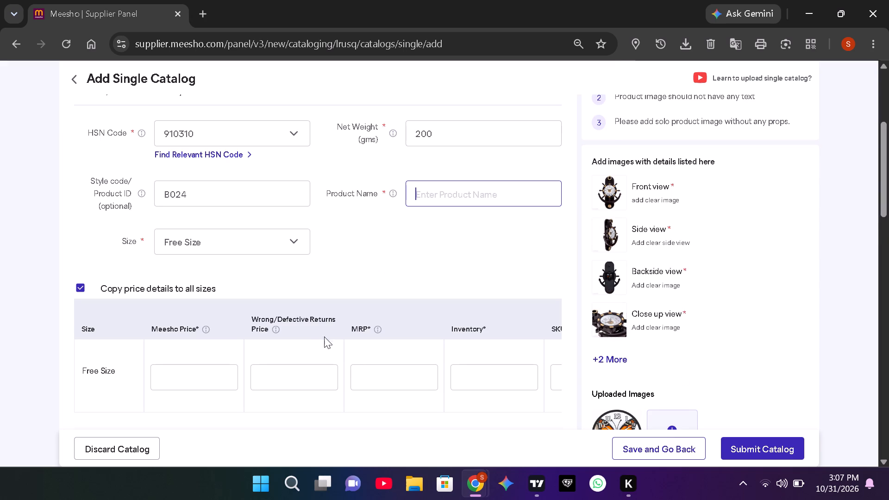
pyautogui.scroll(-1, 292, 342)
pyautogui.click(189, 307)
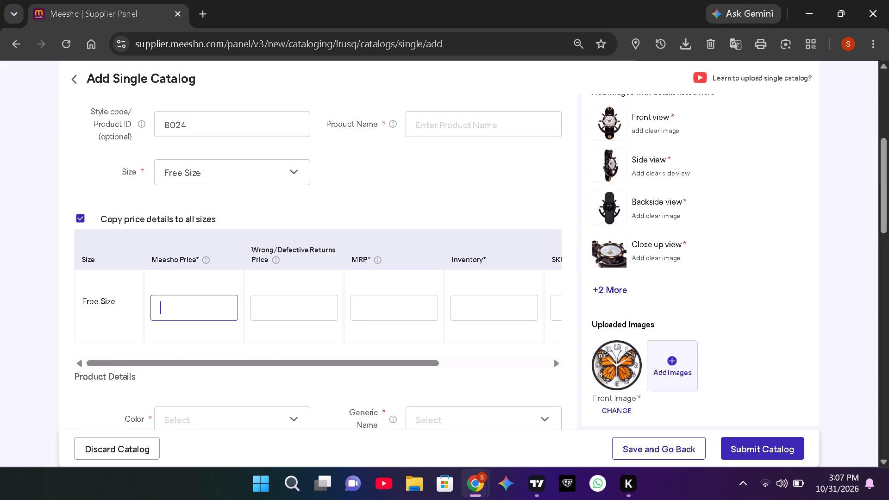
pyautogui.press('1')
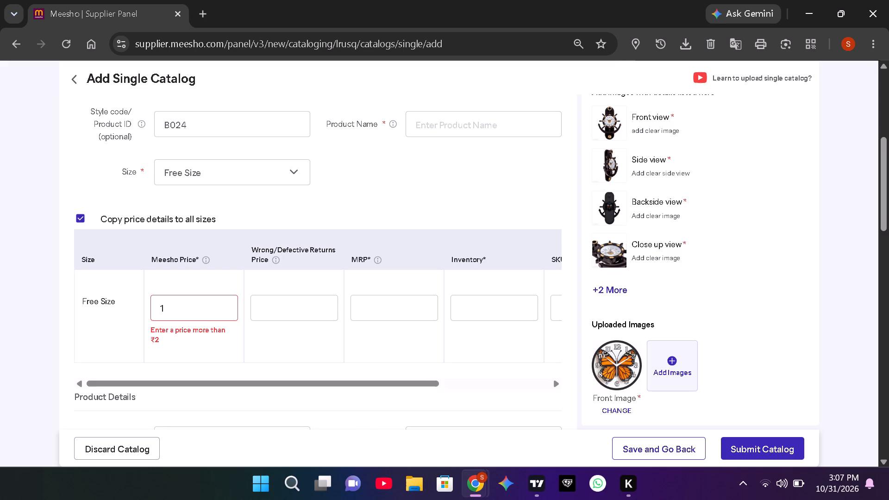
pyautogui.write('70')
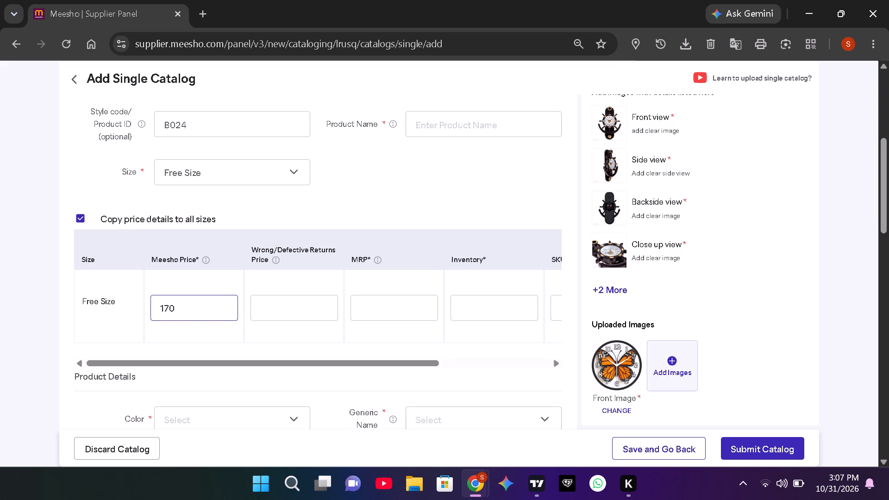
pyautogui.click(285, 300)
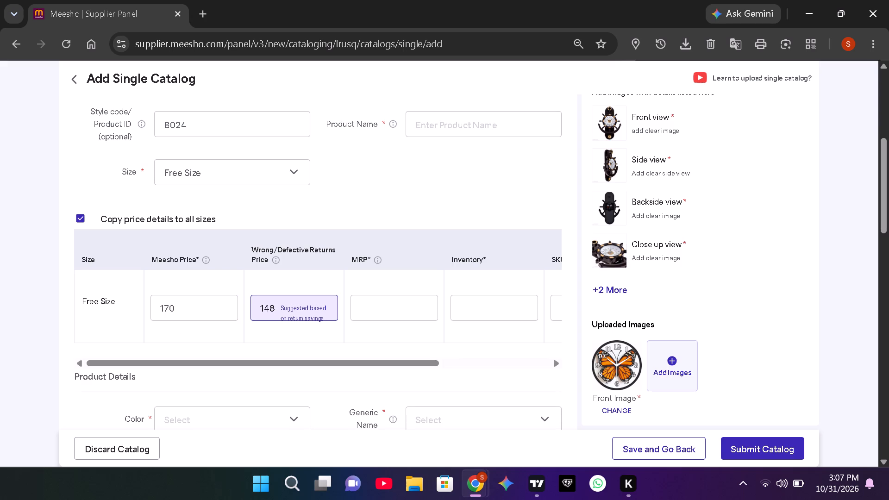
pyautogui.press('BackSpace')
pyautogui.press('BackSpace')
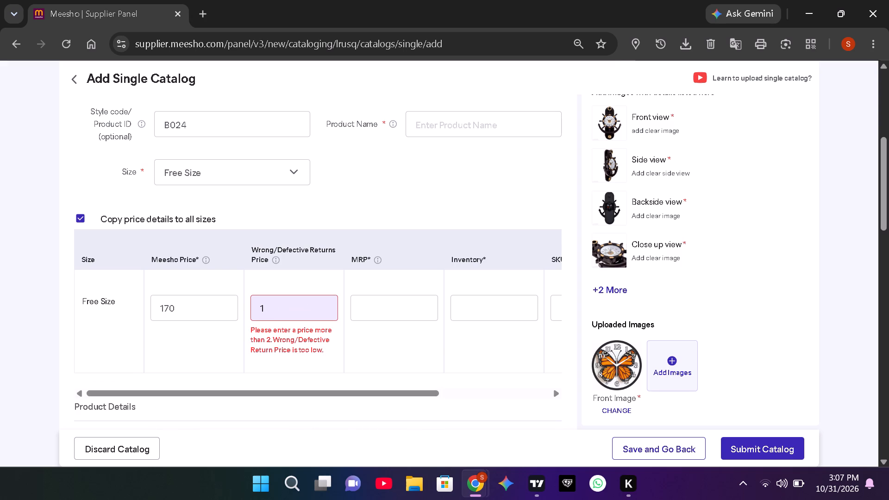
pyautogui.write('68')
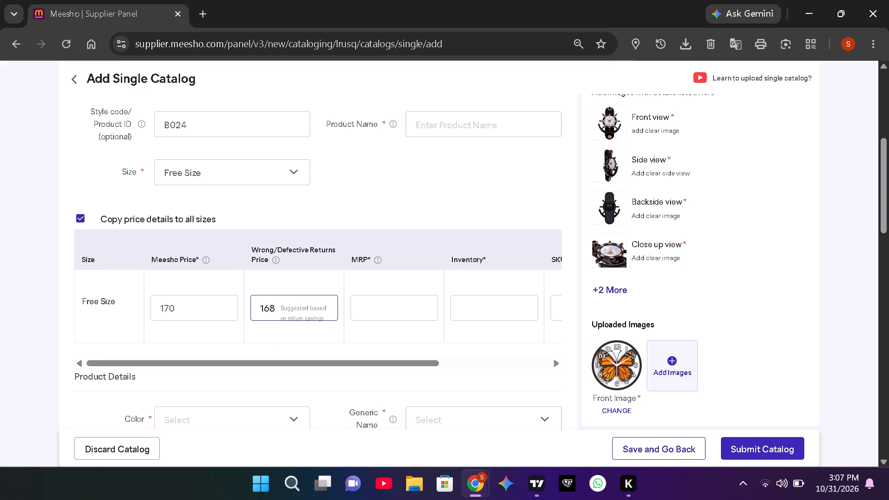
# Set the Free Size MRP to 699 and the inventory to 500.
pyautogui.click(415, 307)
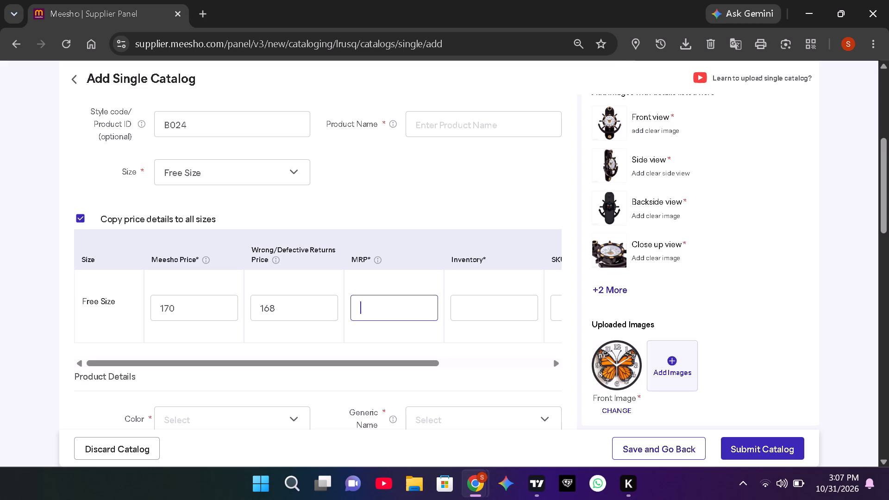
pyautogui.write('699')
pyautogui.click(485, 303)
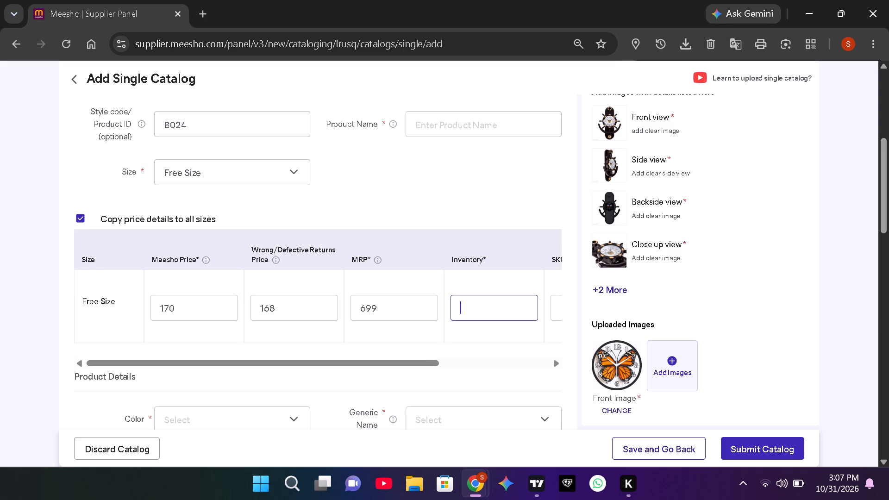
pyautogui.press('5')
pyautogui.write('00')
# Set the product's color to Black and its generic name to Clocks.
pyautogui.scroll(-2, 290, 350)
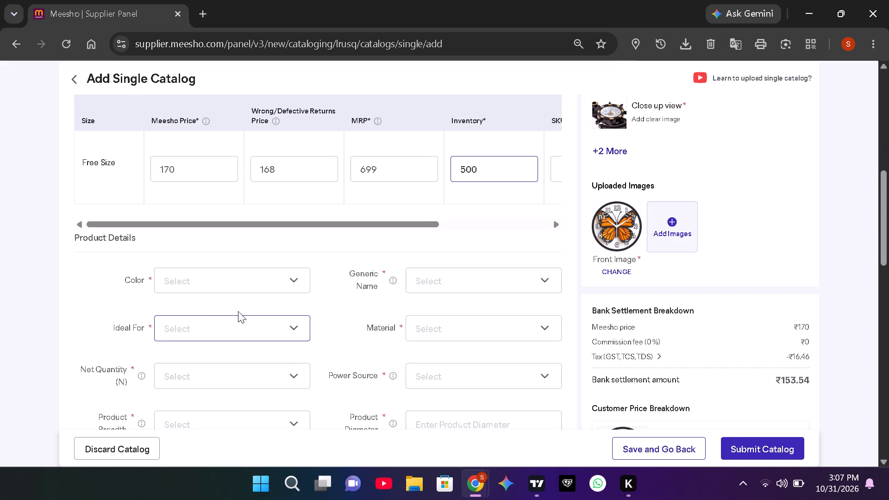
pyautogui.click(197, 284)
pyautogui.moveTo(244, 329); pyautogui.dragTo(250, 328)
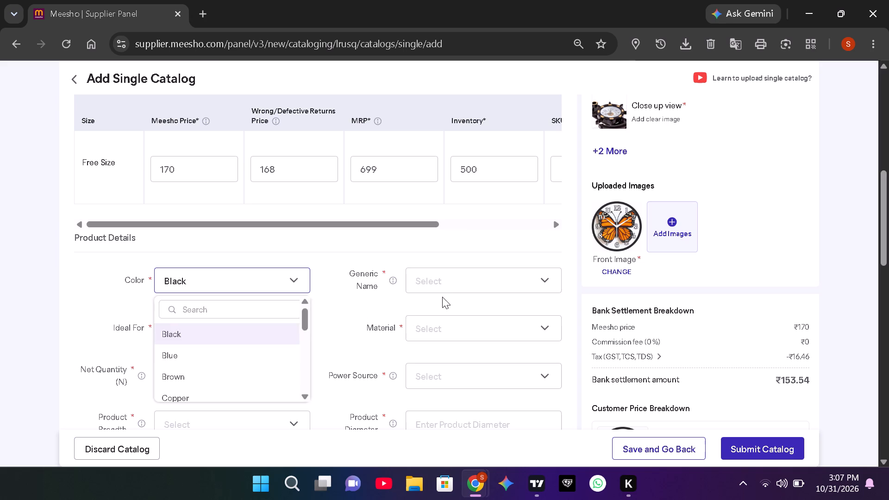
pyautogui.click(480, 275)
pyautogui.scroll(-1, 467, 383)
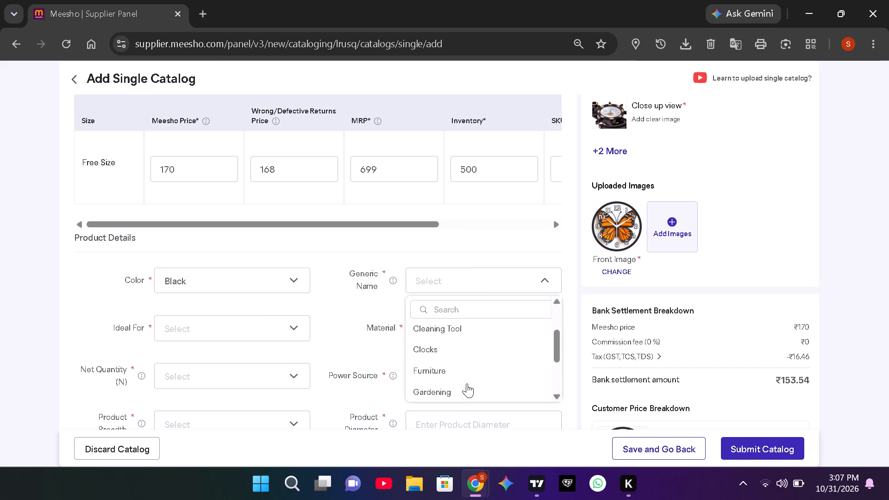
pyautogui.click(449, 358)
# Set Ideal For to All Purpose and the material to Plastic.
pyautogui.click(257, 323)
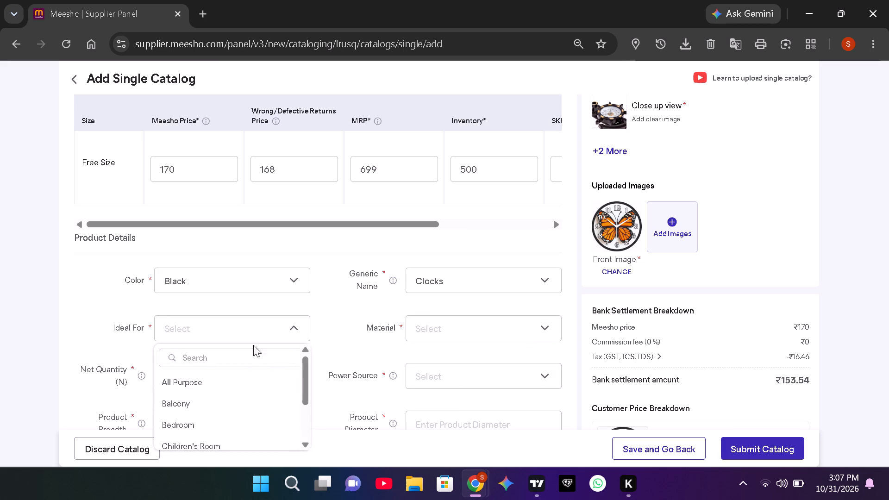
pyautogui.moveTo(237, 377); pyautogui.dragTo(254, 375)
pyautogui.click(452, 326)
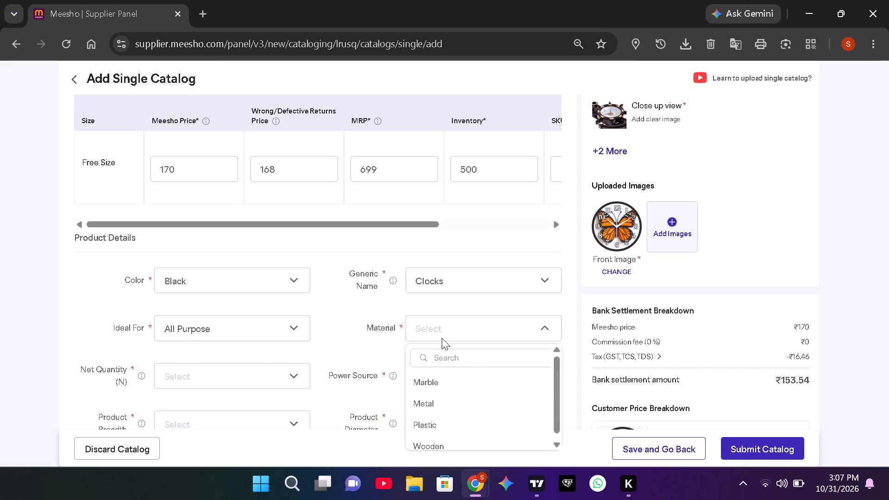
pyautogui.click(435, 419)
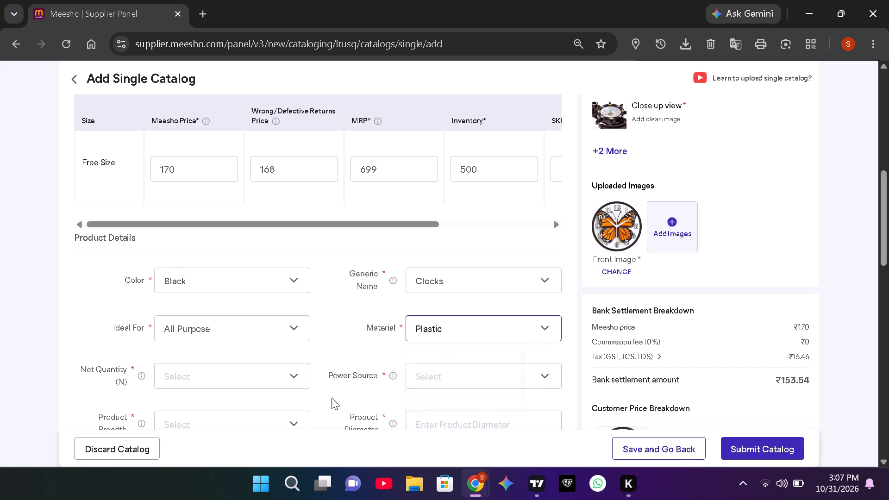
# Set the net quantity to 1 and the power source to Battery Powered.
pyautogui.scroll(-1, 291, 394)
pyautogui.click(203, 304)
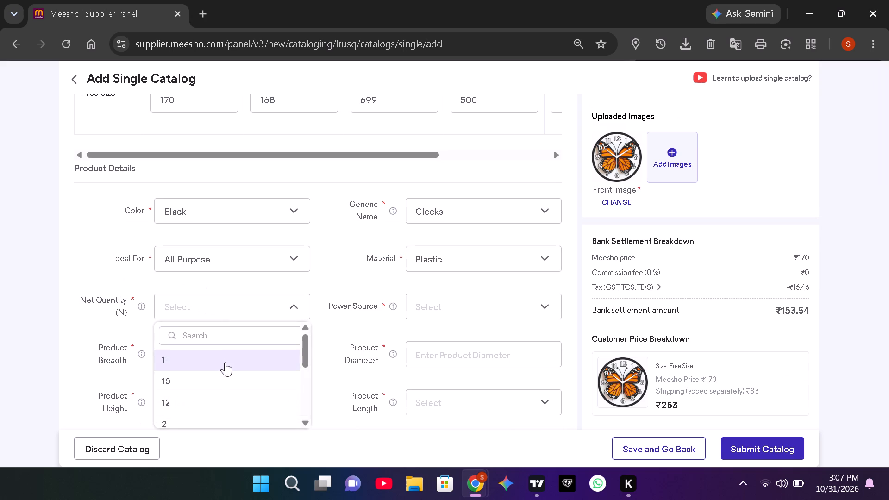
pyautogui.click(225, 362)
pyautogui.click(435, 304)
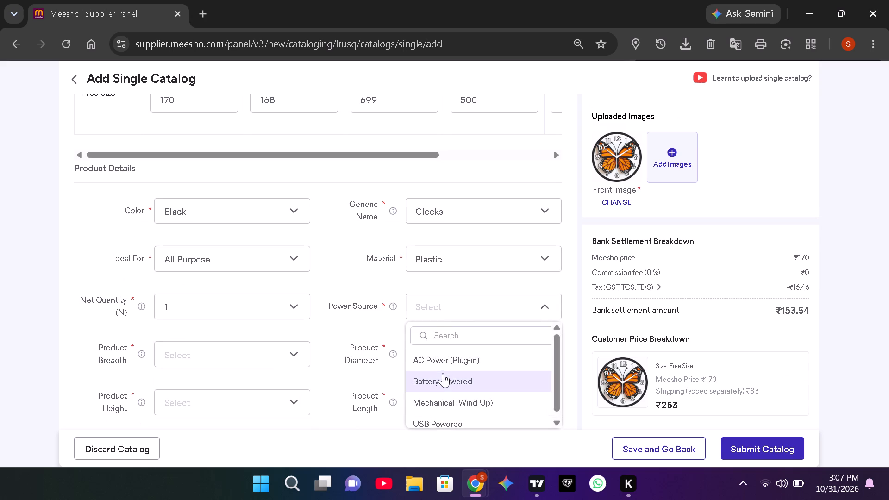
pyautogui.click(443, 383)
# Set the product dimensions to breadth 1.5, diameter 25CM, height 10 and length 10, with Inch as the product unit.
pyautogui.click(250, 353)
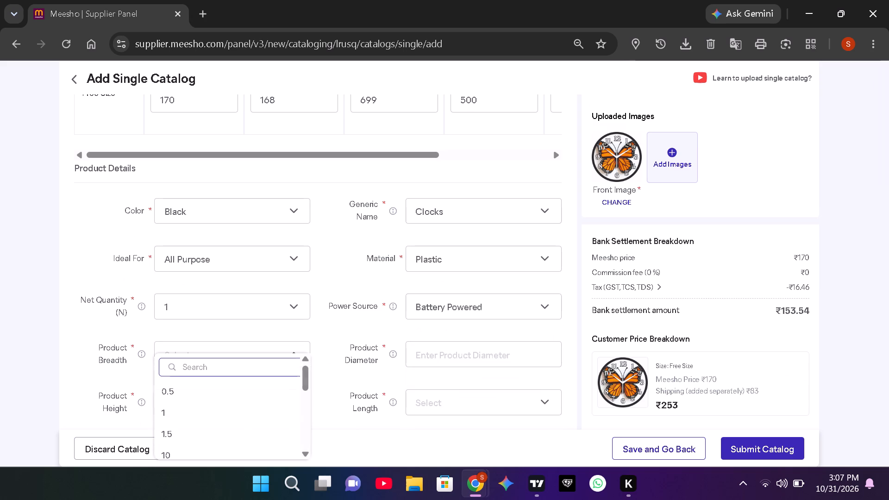
pyautogui.moveTo(225, 432); pyautogui.dragTo(233, 433)
pyautogui.moveTo(421, 364); pyautogui.dragTo(426, 362)
pyautogui.click(501, 390)
pyautogui.scroll(-2, 403, 332)
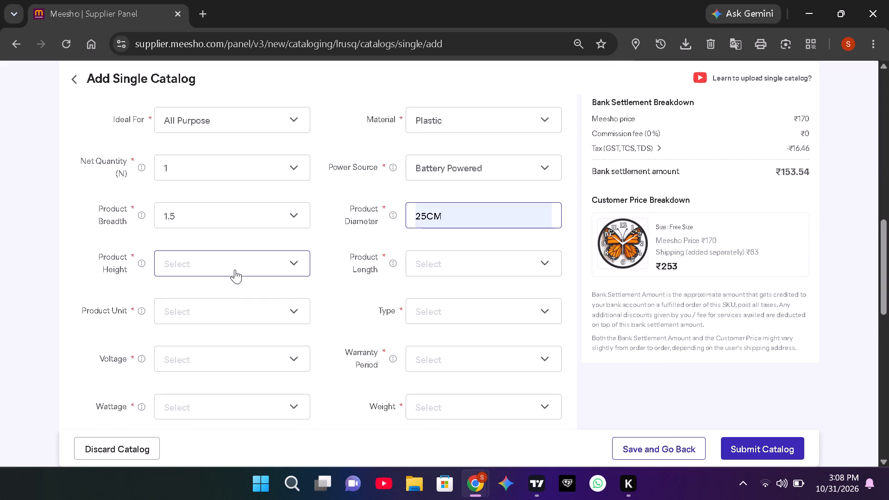
pyautogui.click(237, 264)
pyautogui.moveTo(200, 381); pyautogui.dragTo(226, 377)
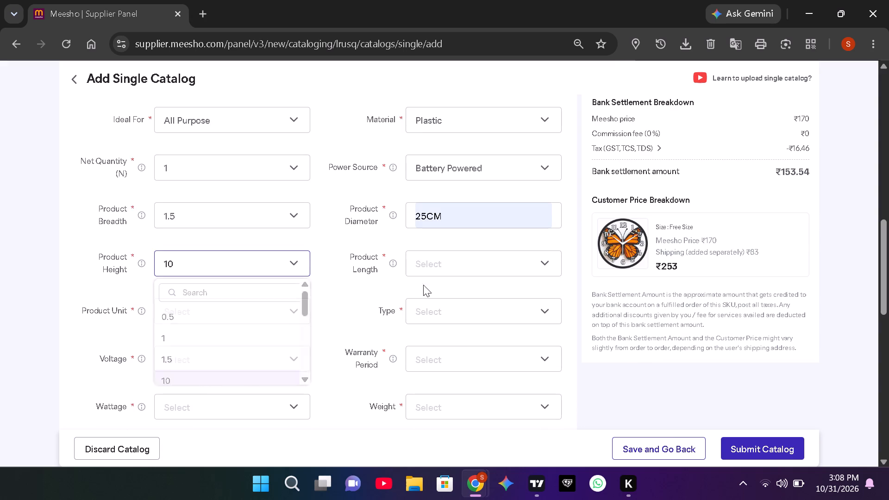
pyautogui.click(456, 269)
pyautogui.click(443, 375)
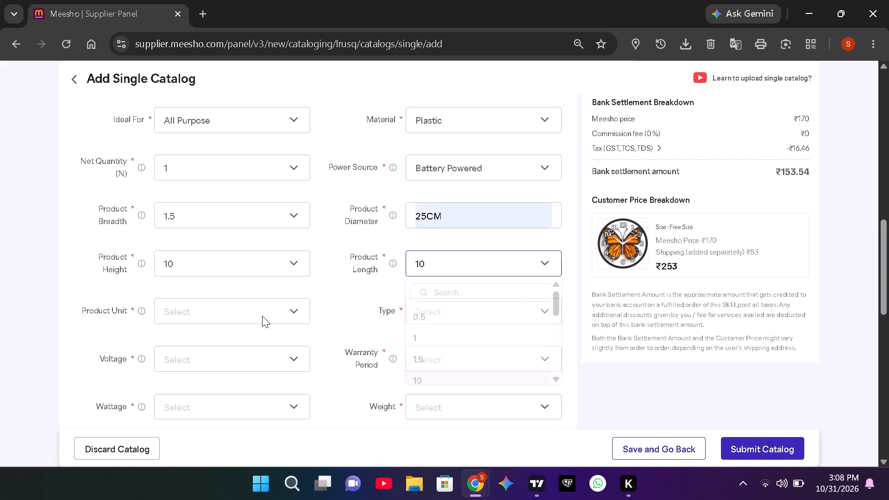
pyautogui.click(241, 312)
pyautogui.click(218, 387)
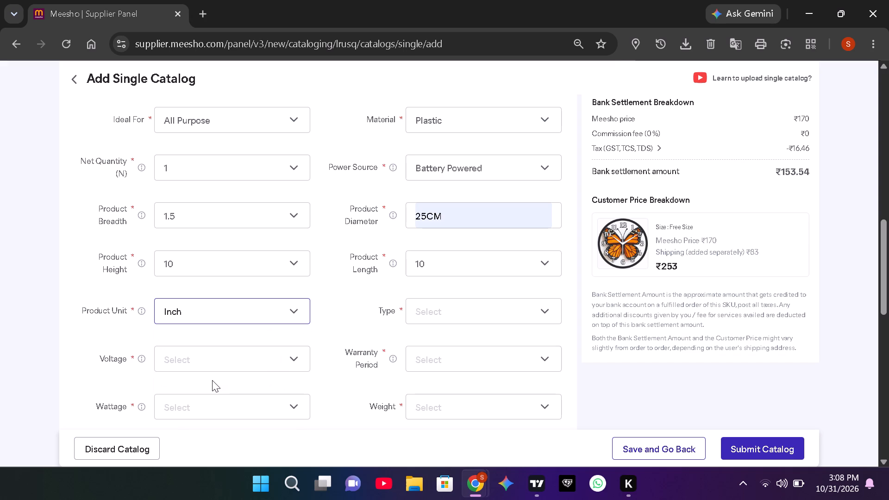
# Set the clock's type to Analog and its voltage to 1.5V.
pyautogui.click(467, 310)
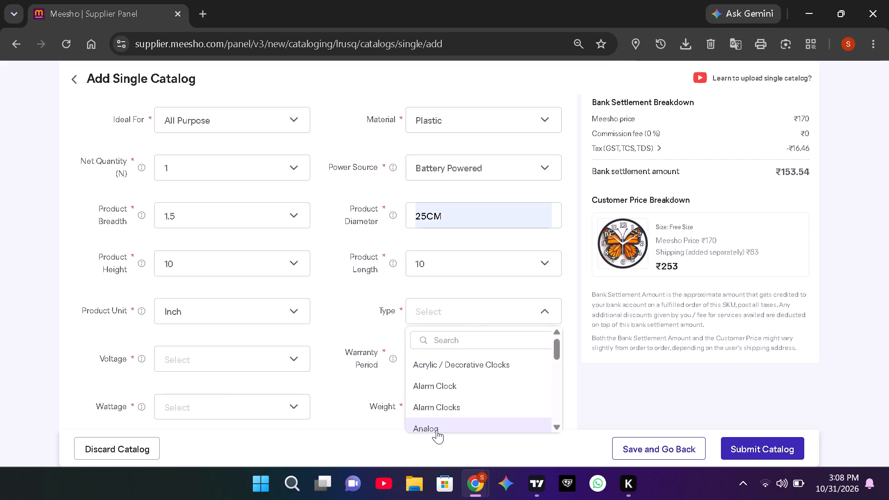
pyautogui.click(437, 430)
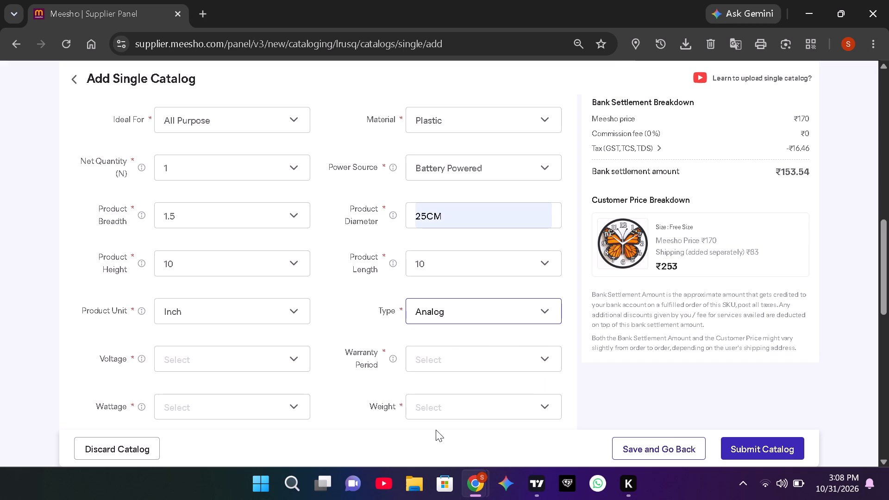
pyautogui.click(210, 360)
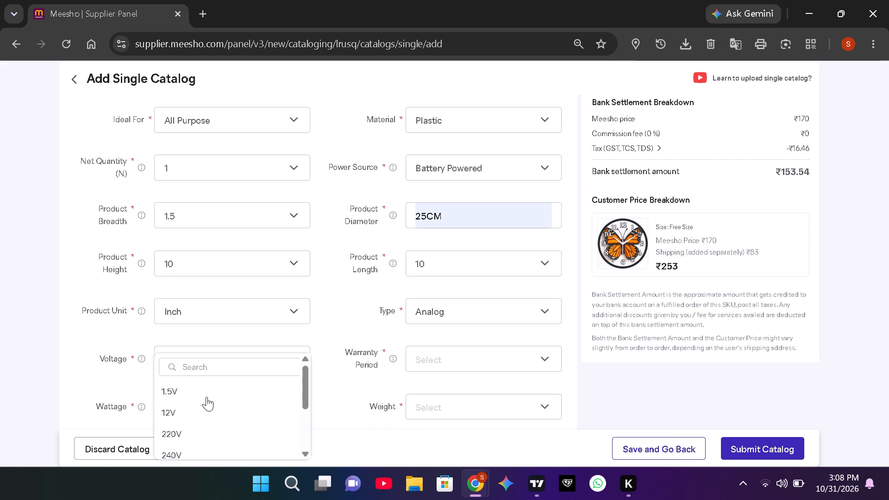
pyautogui.click(212, 392)
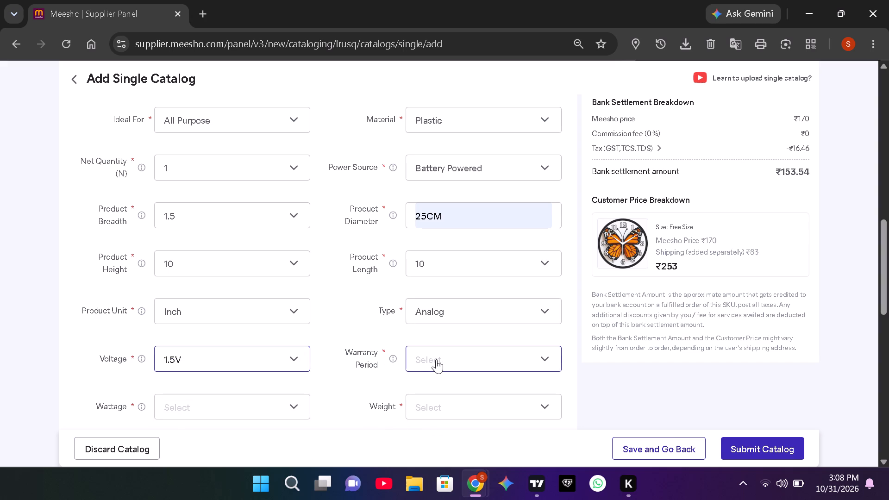
# Set the warranty period to 1 Year and the wattage to 3.7W.
pyautogui.click(437, 359)
pyautogui.click(449, 391)
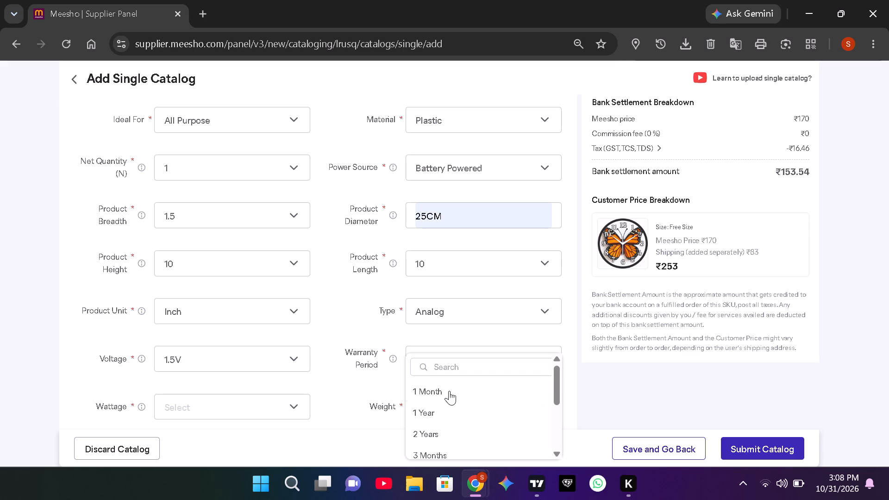
pyautogui.click(469, 360)
pyautogui.click(464, 413)
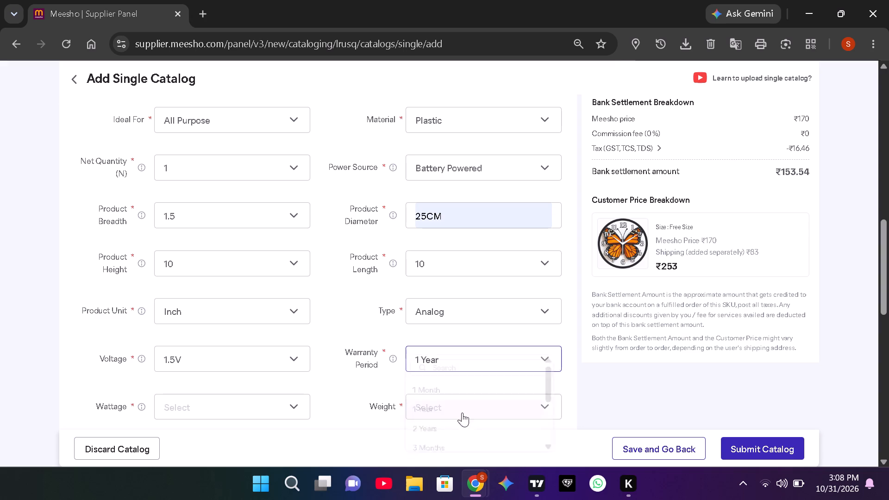
pyautogui.scroll(-2, 236, 335)
pyautogui.click(232, 272)
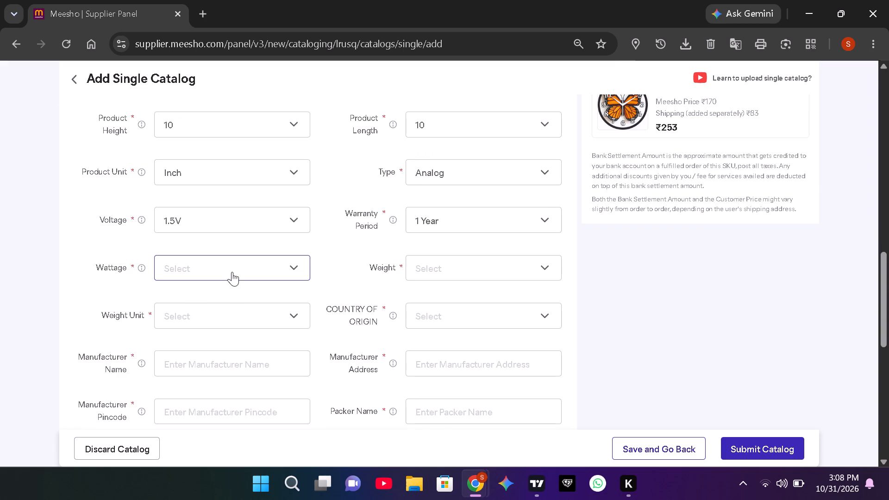
pyautogui.scroll(-1, 229, 347)
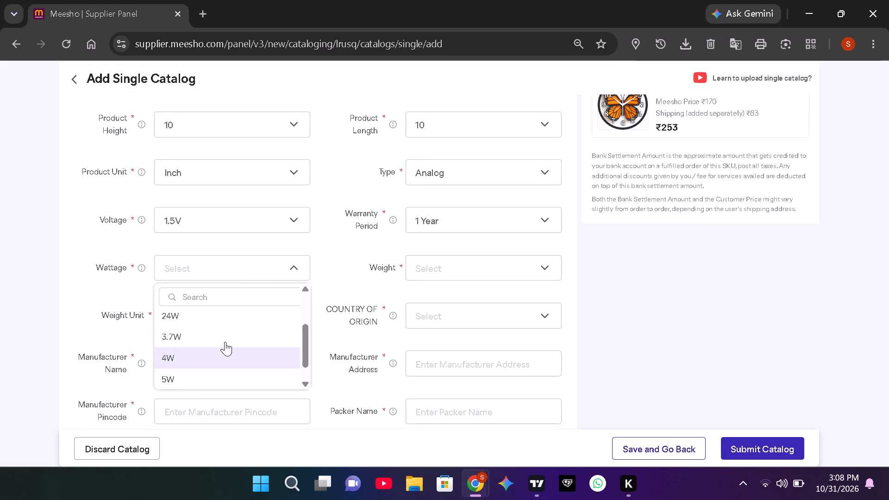
pyautogui.click(225, 342)
# Set the weight to 0.2 with kg as the weight unit, and the country of origin to India.
pyautogui.click(454, 267)
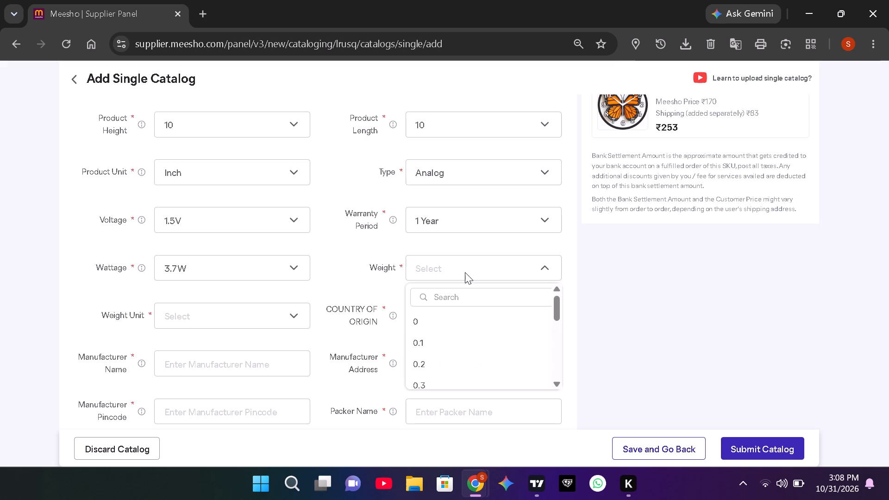
pyautogui.click(460, 364)
pyautogui.click(234, 319)
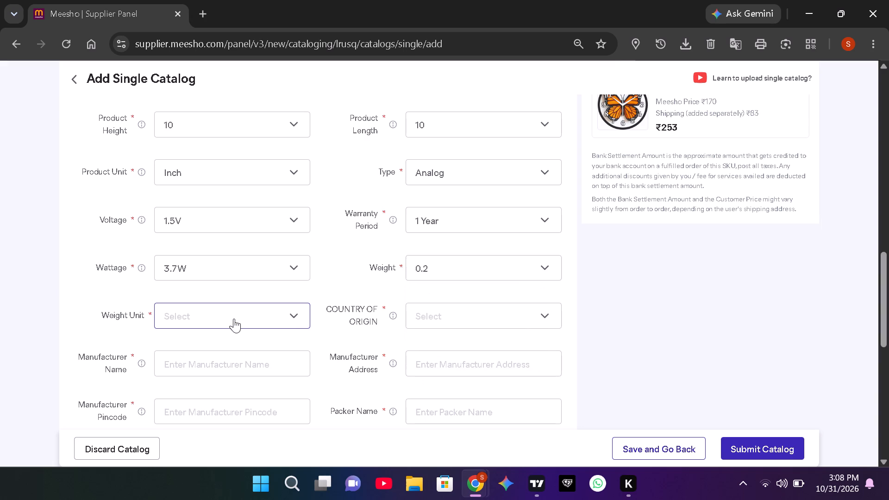
pyautogui.click(202, 388)
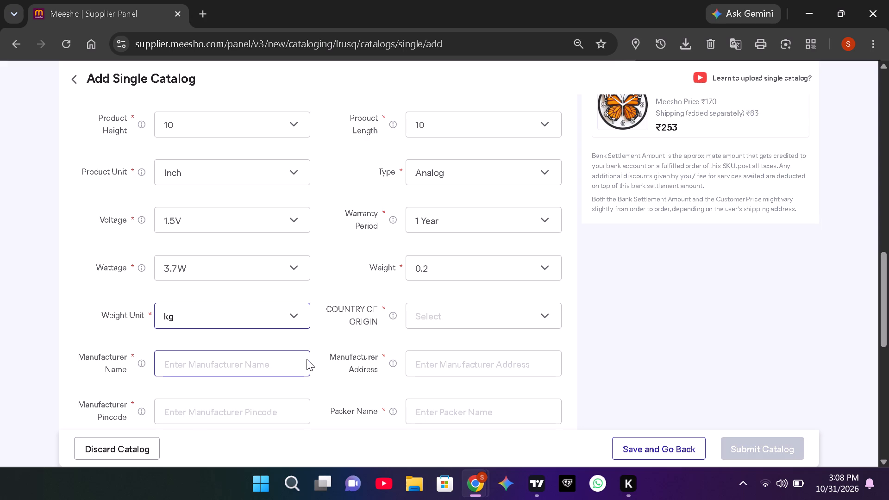
pyautogui.click(444, 314)
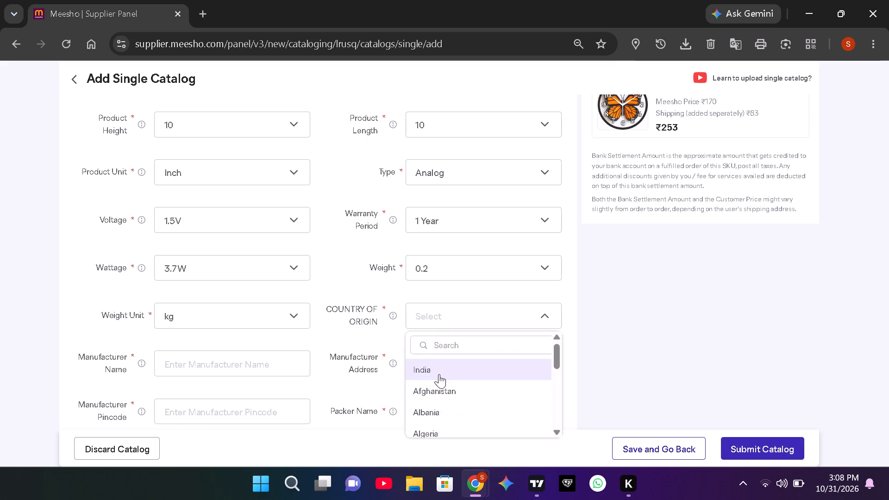
pyautogui.click(439, 374)
# Fill in the manufacturer name Narayan tex Tiles, the manufacturer address and the pincode from the saved entries.
pyautogui.click(220, 369)
pyautogui.click(250, 396)
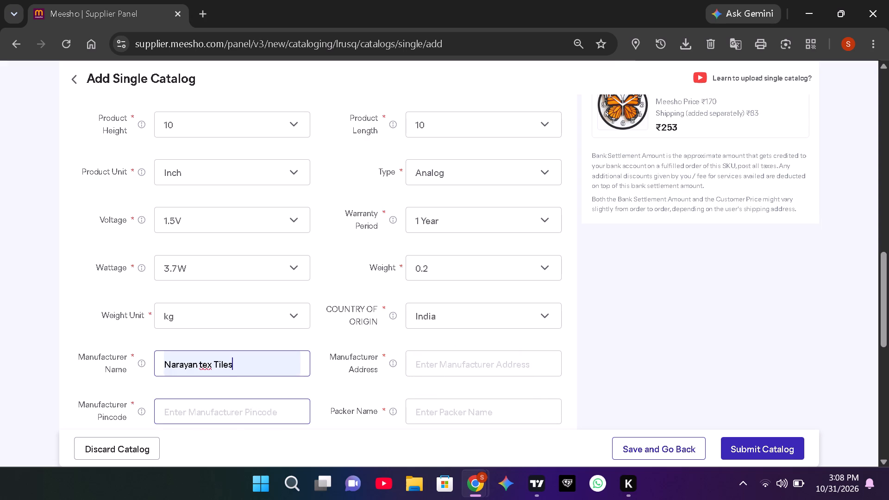
pyautogui.click(461, 365)
pyautogui.click(491, 409)
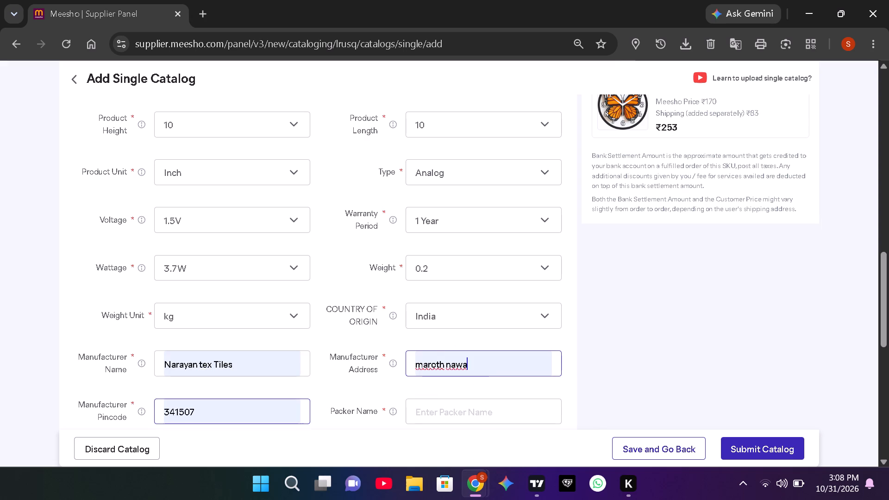
# Fill in the packer name and set the packer details to be the same as the manufacturer details.
pyautogui.click(466, 414)
pyautogui.click(510, 447)
pyautogui.scroll(-2, 479, 412)
pyautogui.click(408, 297)
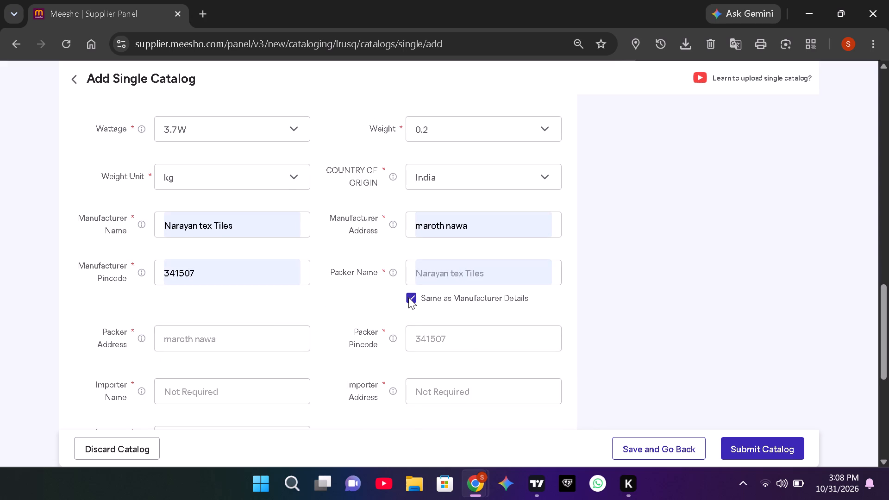
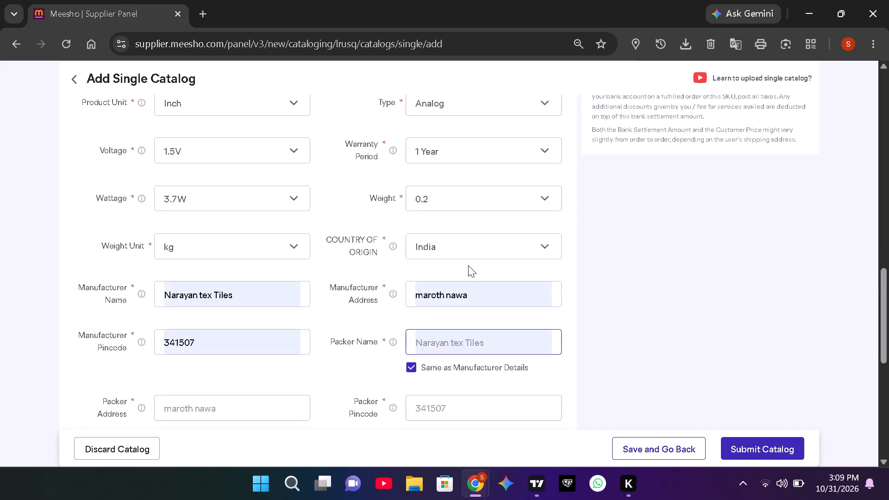
# Add the butterfly clock's measurements picture B024-B from the New folder in Pictures as the second product image.
pyautogui.scroll(3, 460, 265)
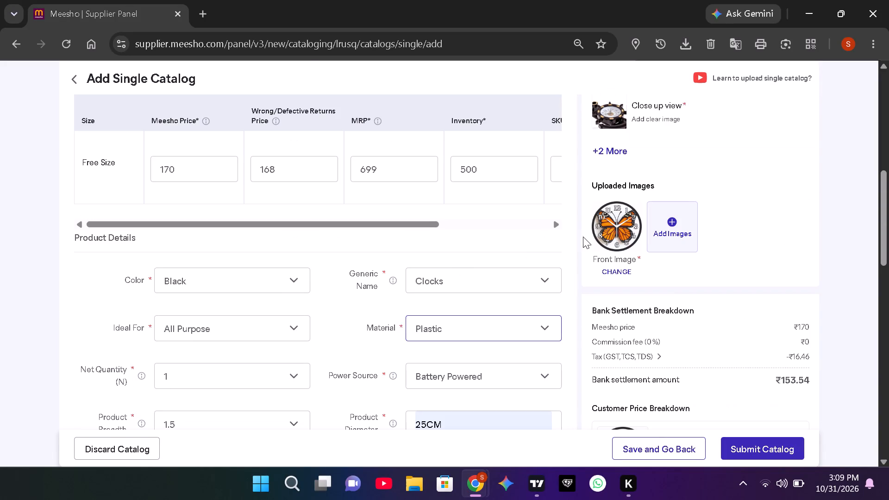
pyautogui.click(659, 217)
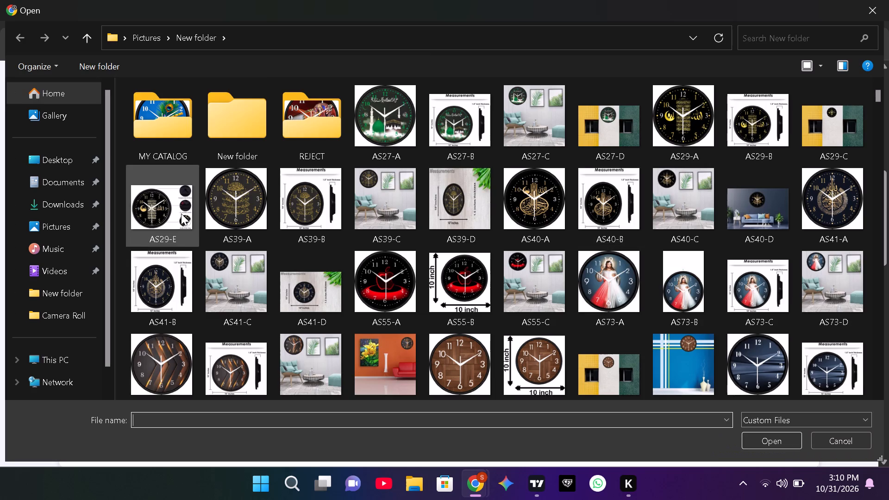
pyautogui.scroll(-3, 164, 218)
pyautogui.scroll(-4, 234, 268)
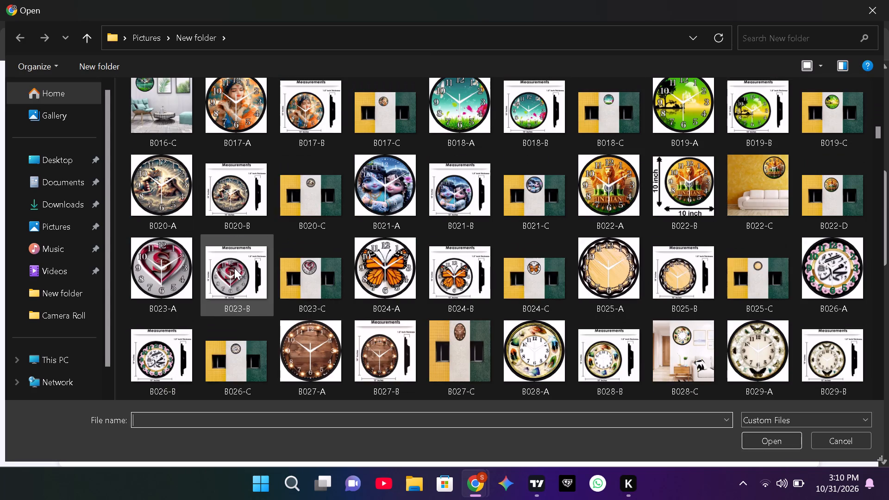
pyautogui.scroll(-6, 237, 269)
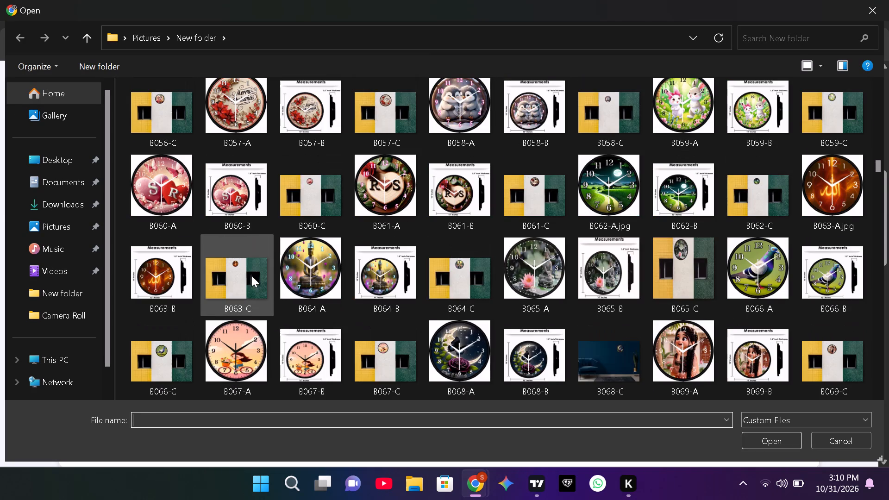
pyautogui.scroll(-2, 244, 276)
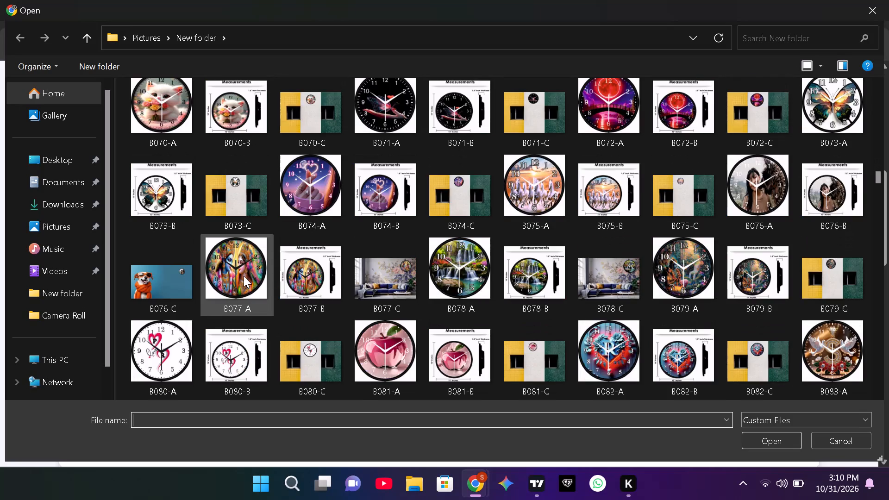
pyautogui.scroll(-3, 244, 276)
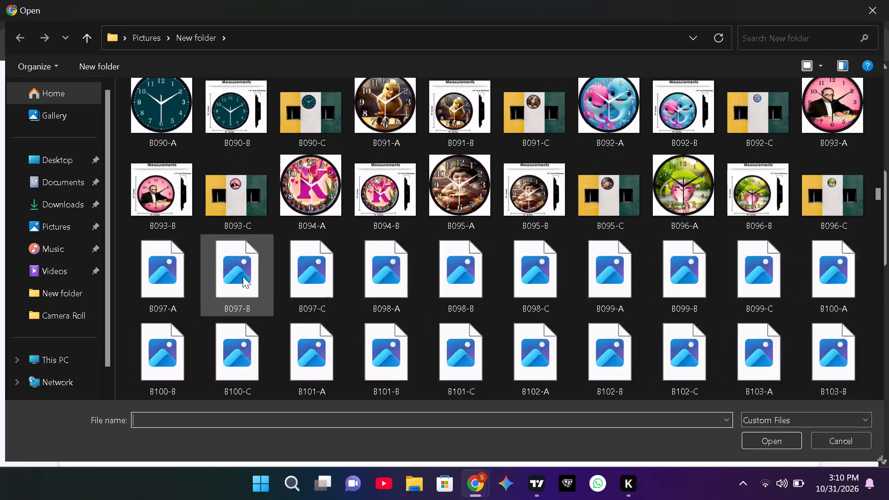
pyautogui.scroll(-2, 243, 276)
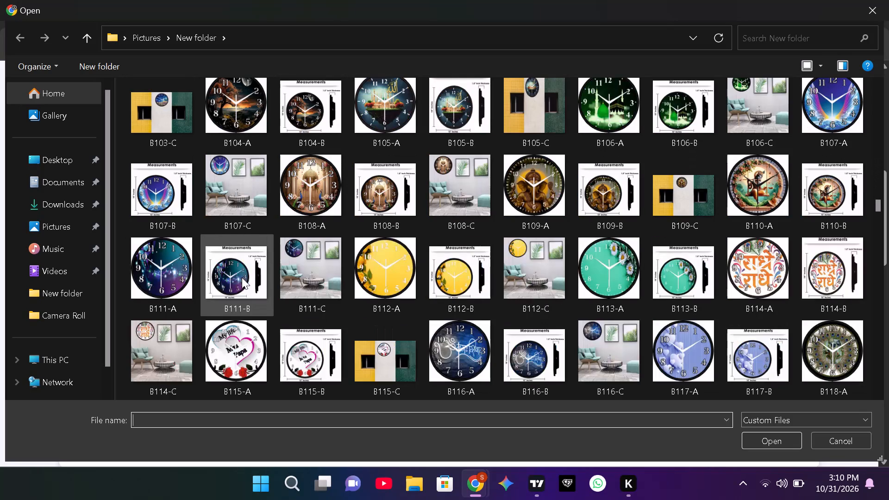
pyautogui.scroll(-1, 242, 277)
pyautogui.scroll(2, 390, 263)
pyautogui.scroll(1, 499, 292)
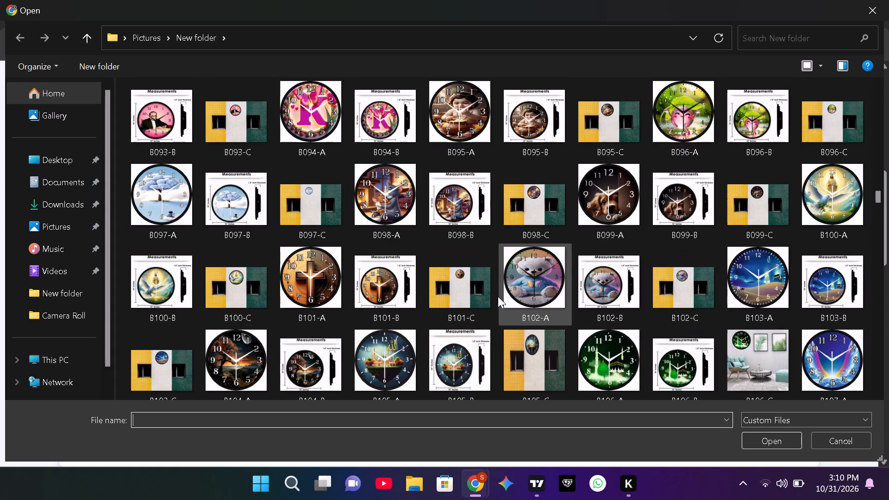
pyautogui.scroll(4, 500, 296)
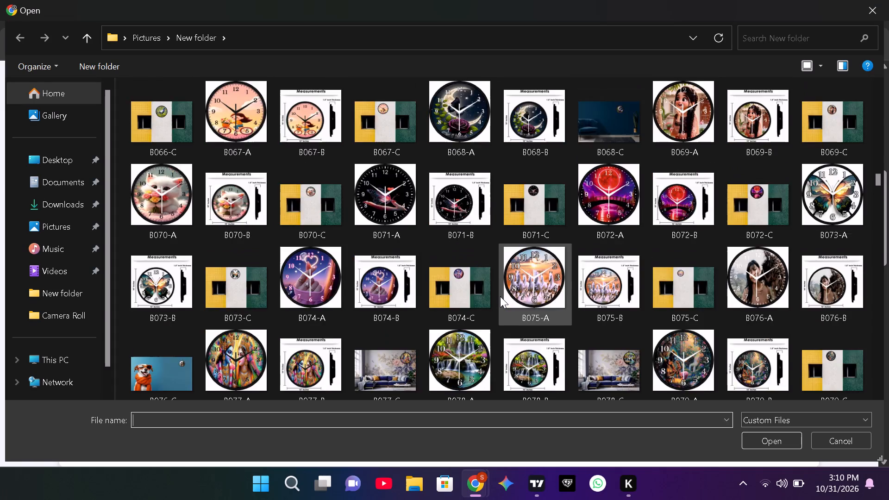
pyautogui.scroll(1, 500, 296)
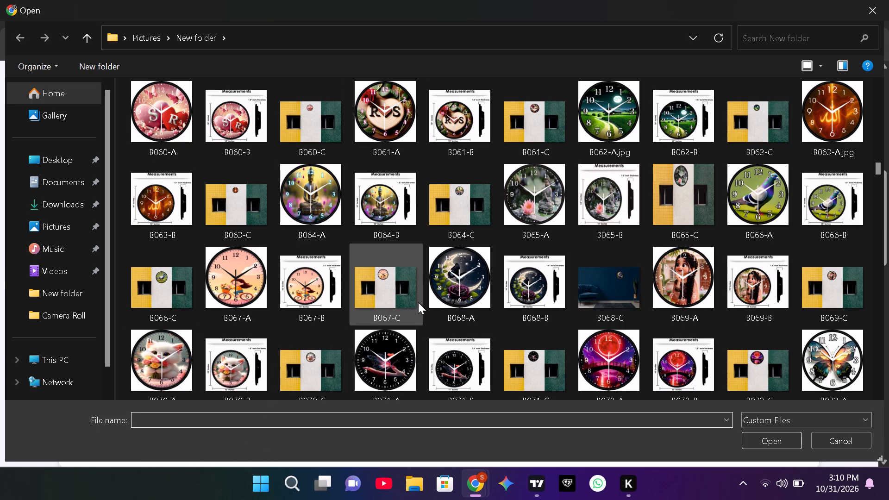
pyautogui.scroll(2, 471, 308)
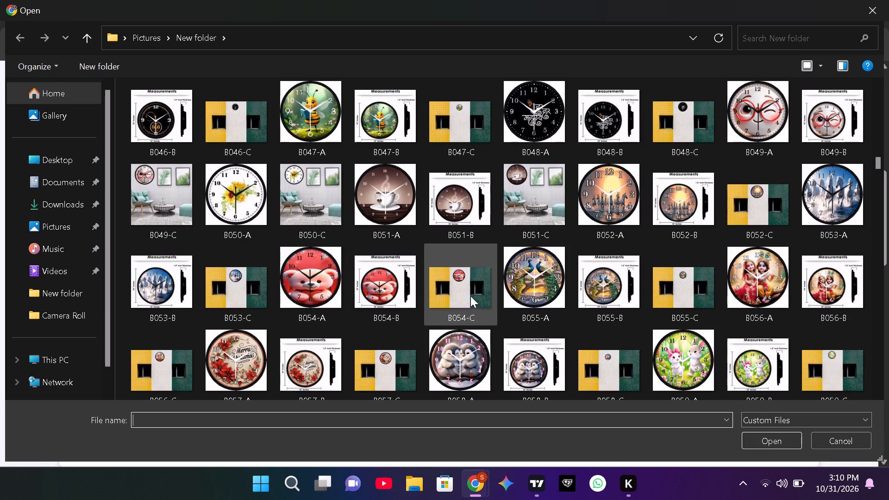
pyautogui.scroll(3, 461, 287)
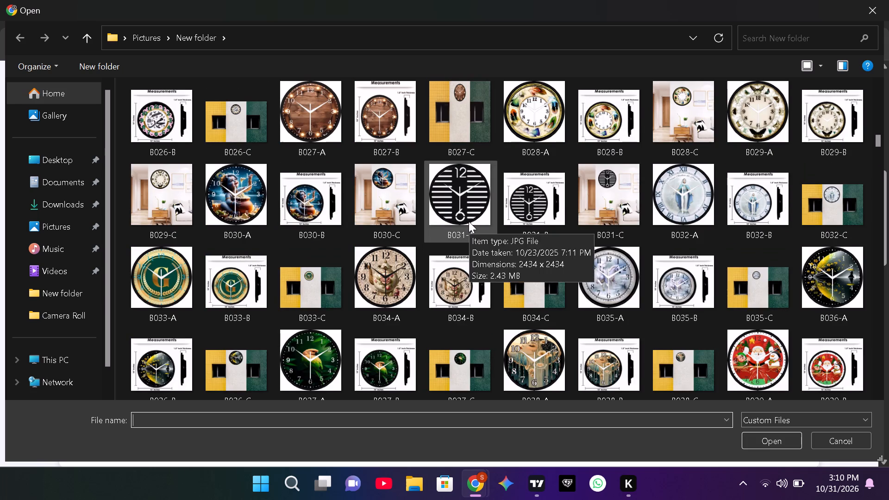
pyautogui.scroll(1, 469, 221)
pyautogui.click(451, 200)
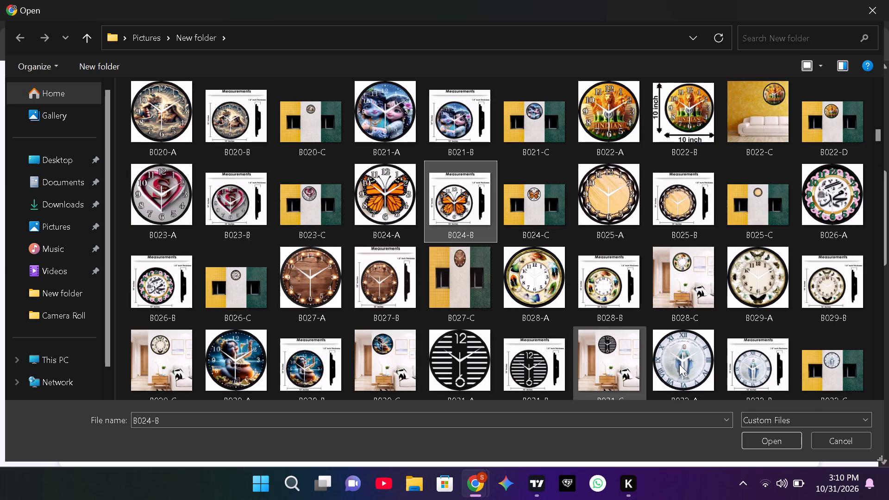
pyautogui.click(777, 446)
# Add the butterfly clock's wall-view picture B024-C from the New folder in Pictures as the third product image.
pyautogui.click(729, 227)
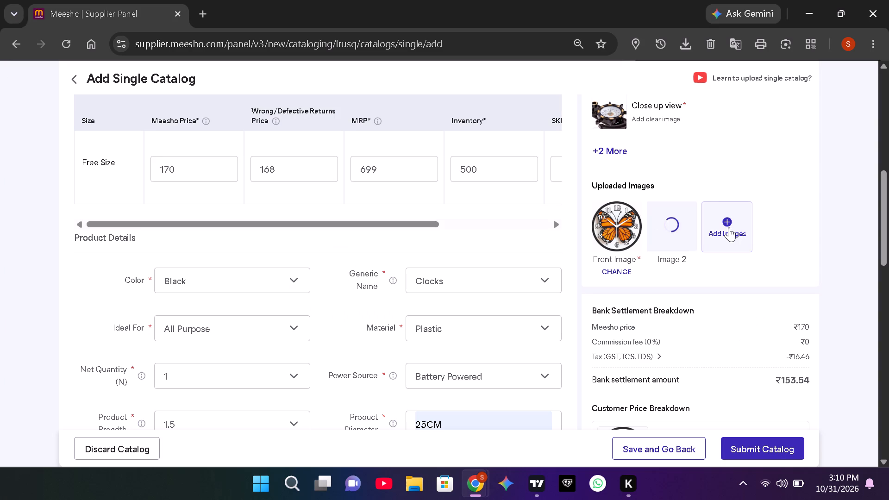
pyautogui.scroll(-3, 534, 262)
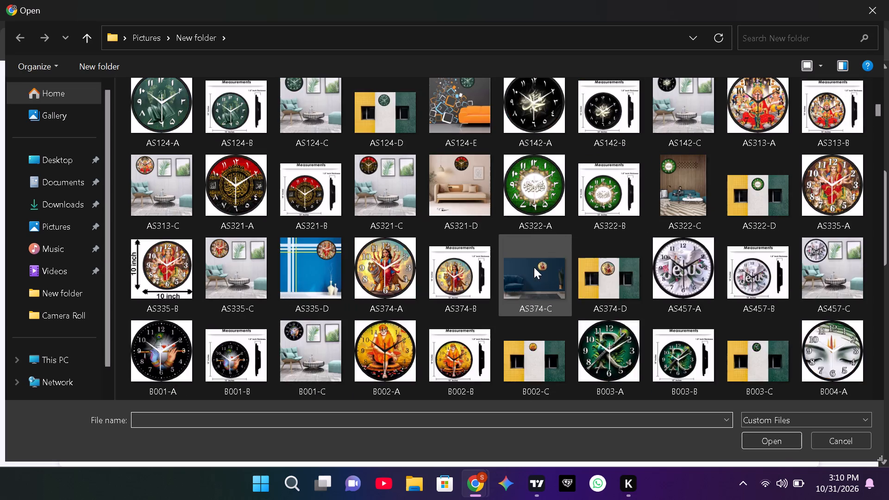
pyautogui.scroll(-3, 534, 267)
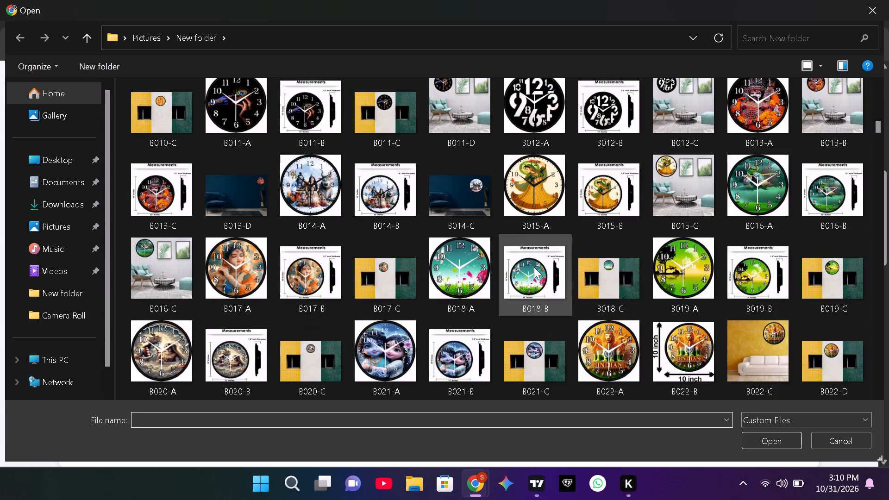
pyautogui.scroll(-1, 534, 267)
pyautogui.click(510, 270)
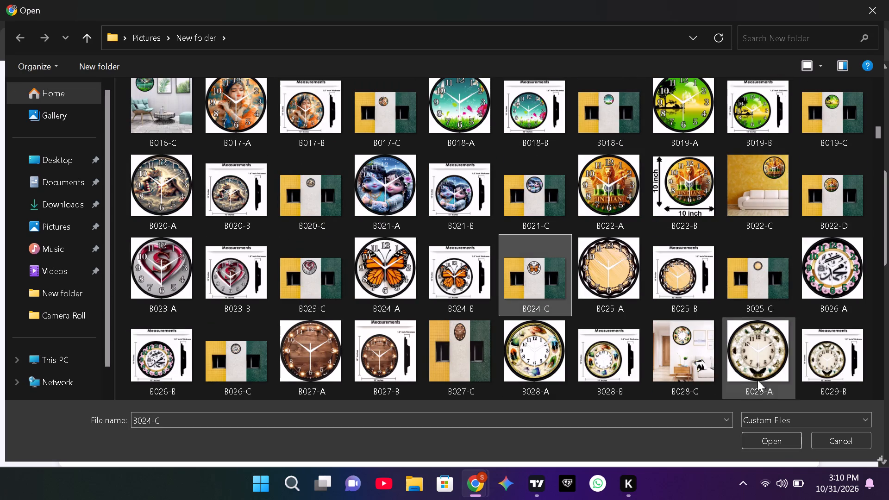
pyautogui.click(768, 435)
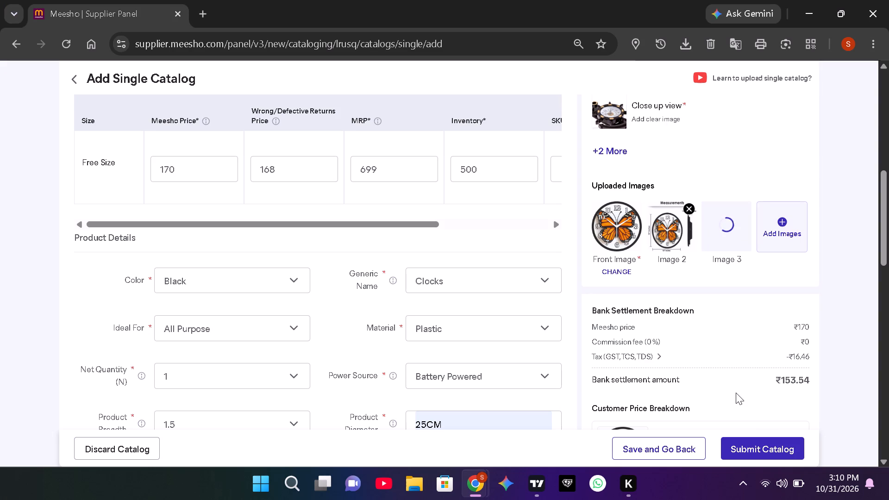
# Fill the product name with Gemini's title "Spiritual Mahadev Lord Shiva Meditating Designer Round Analog Wall Clock for Home & Temple Decor (25 cm)".
pyautogui.scroll(2, 375, 179)
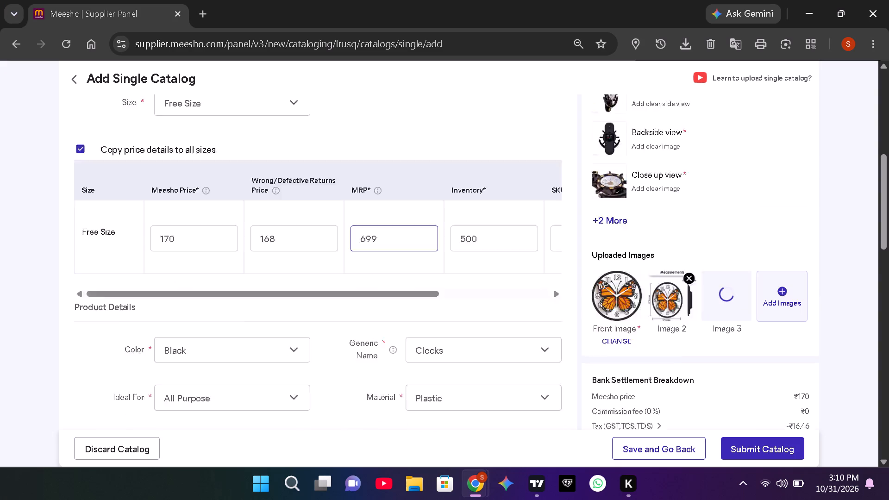
pyautogui.scroll(1, 375, 179)
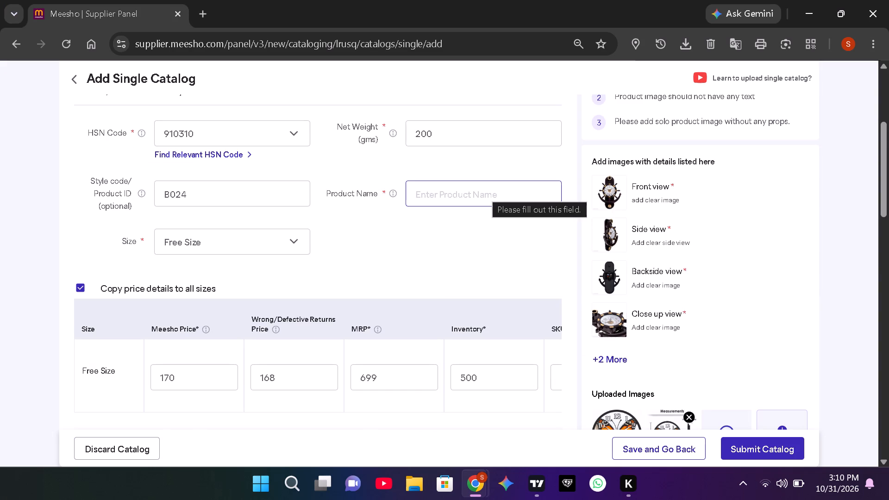
pyautogui.click(751, 5)
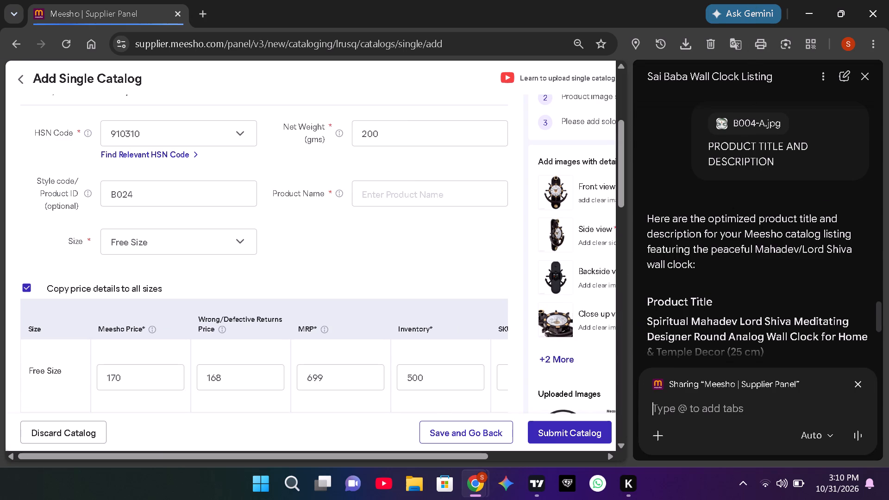
pyautogui.moveTo(645, 319); pyautogui.dragTo(852, 359)
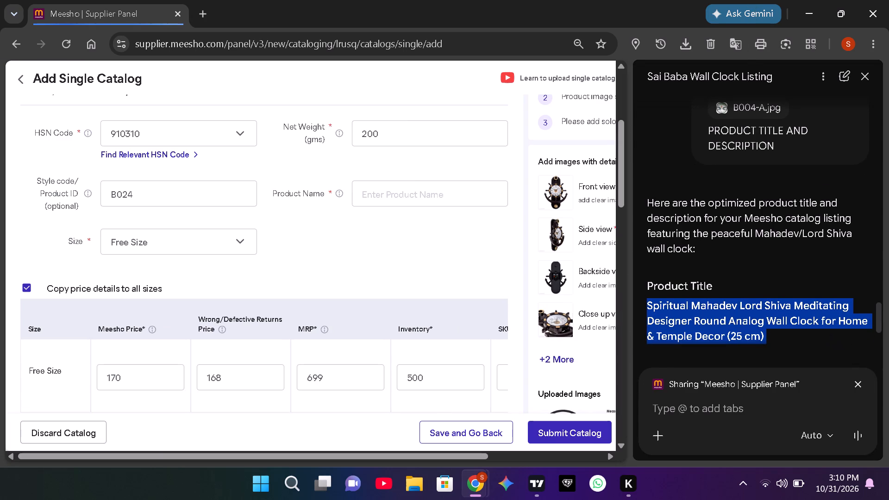
pyautogui.moveTo(824, 319); pyautogui.dragTo(459, 208)
pyautogui.moveTo(713, 311); pyautogui.dragTo(434, 193)
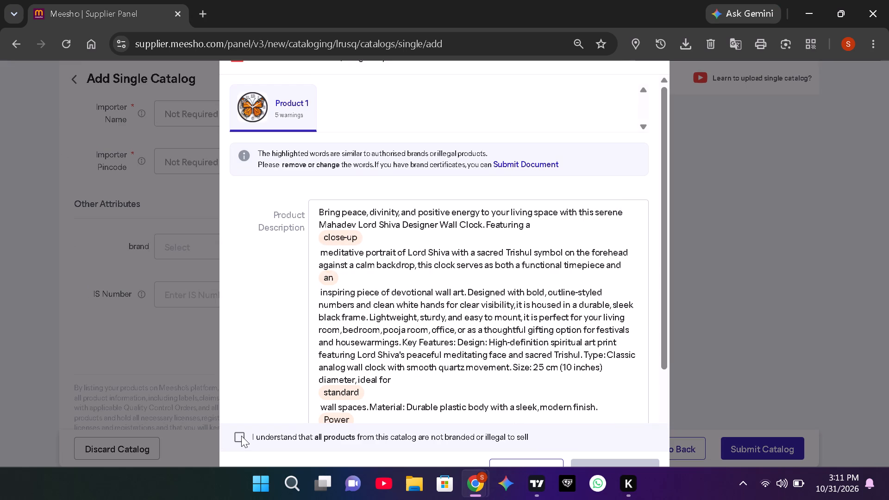
pyautogui.click(239, 437)
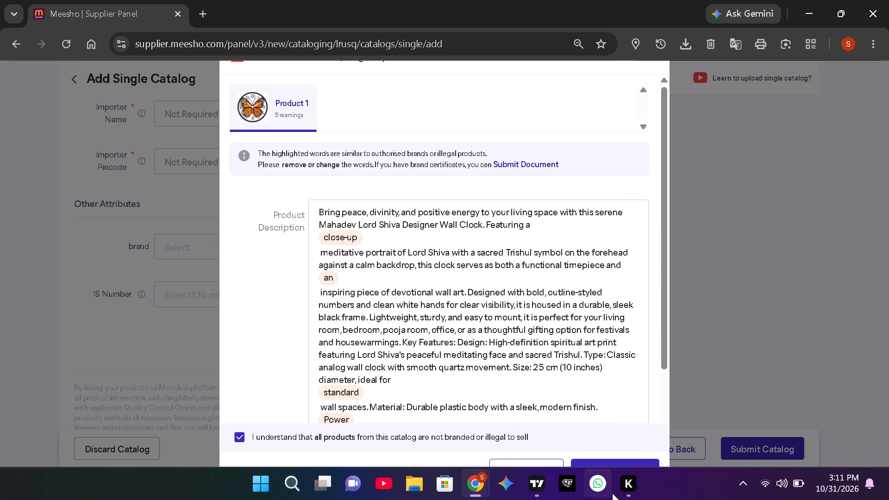
pyautogui.click(634, 464)
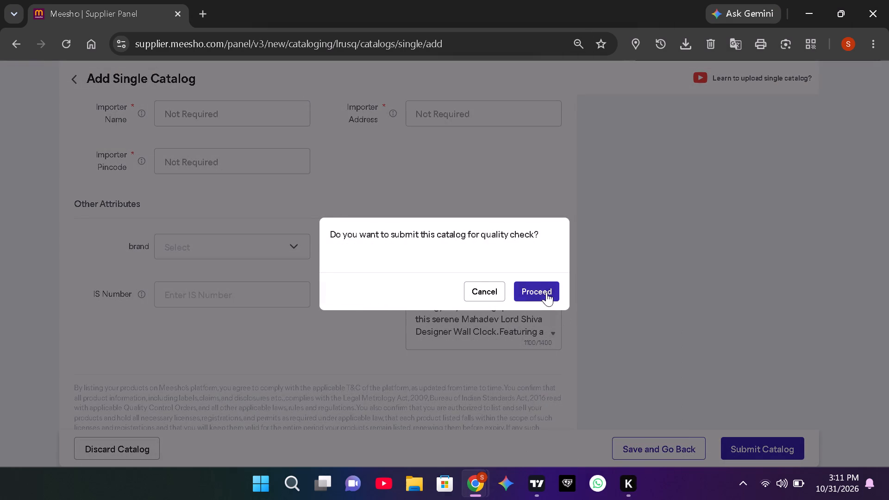
pyautogui.click(534, 287)
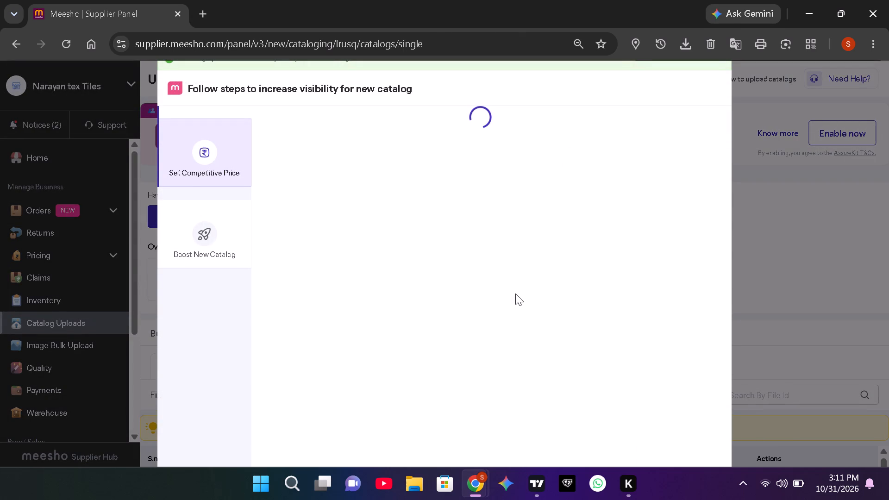
# Skip the competitive price suggestion and close the visibility steps for the new catalog.
pyautogui.click(616, 458)
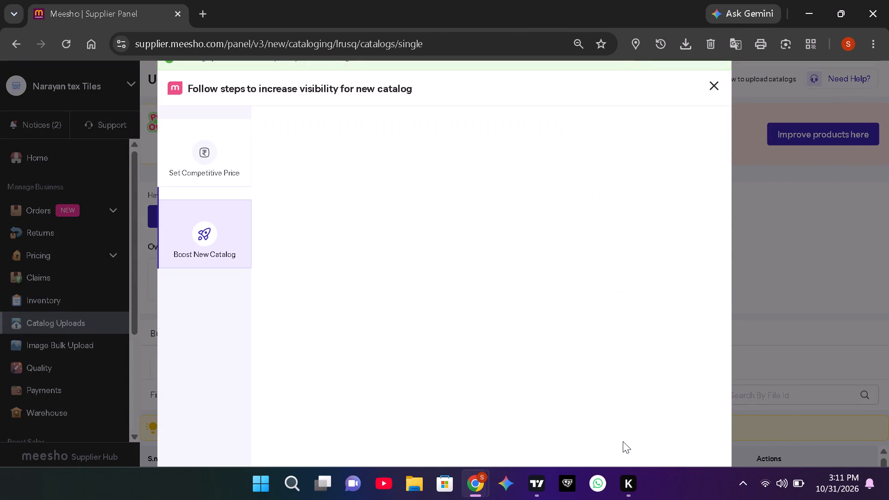
pyautogui.click(715, 87)
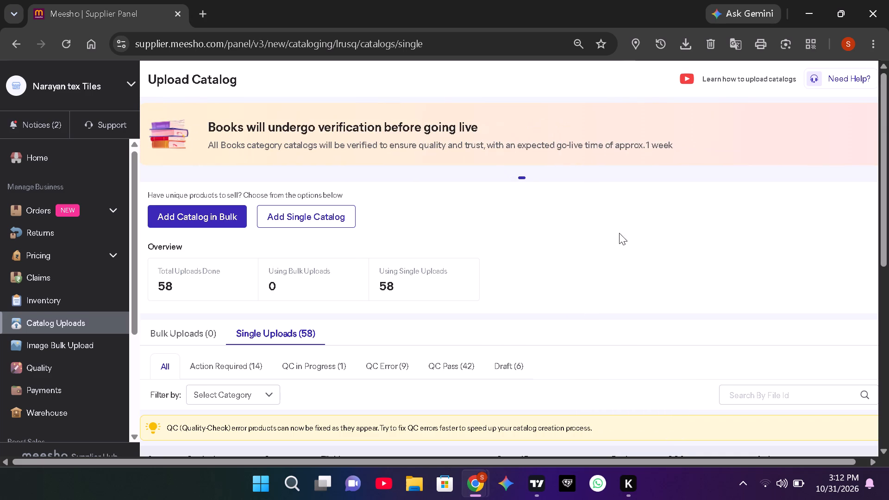
# Switch to TradingView and bring up the GBPUSD 5-minute chart.
pyautogui.click(537, 479)
pyautogui.click(579, 378)
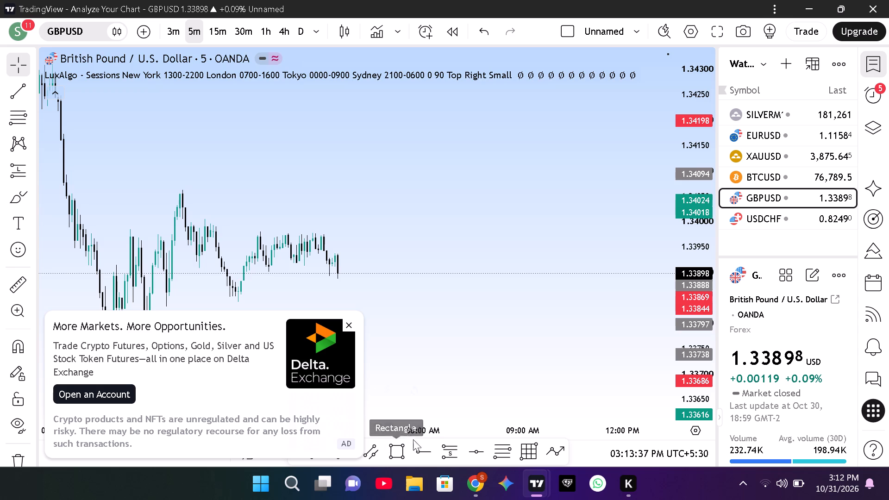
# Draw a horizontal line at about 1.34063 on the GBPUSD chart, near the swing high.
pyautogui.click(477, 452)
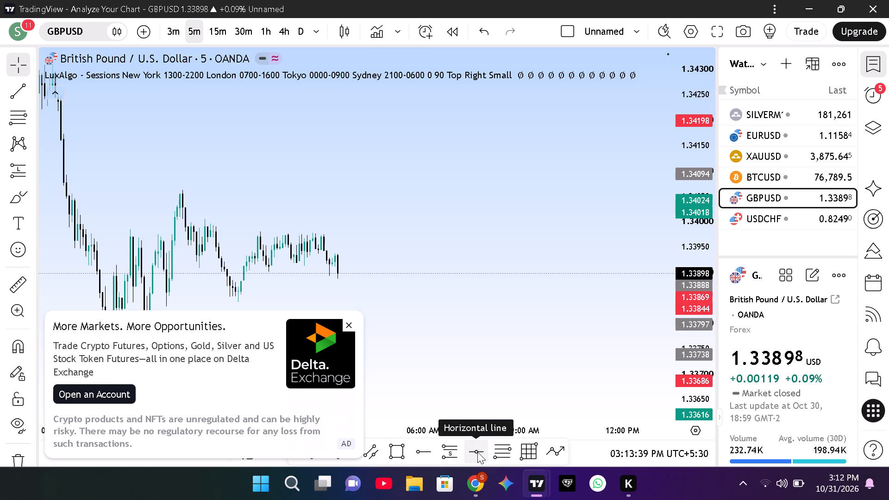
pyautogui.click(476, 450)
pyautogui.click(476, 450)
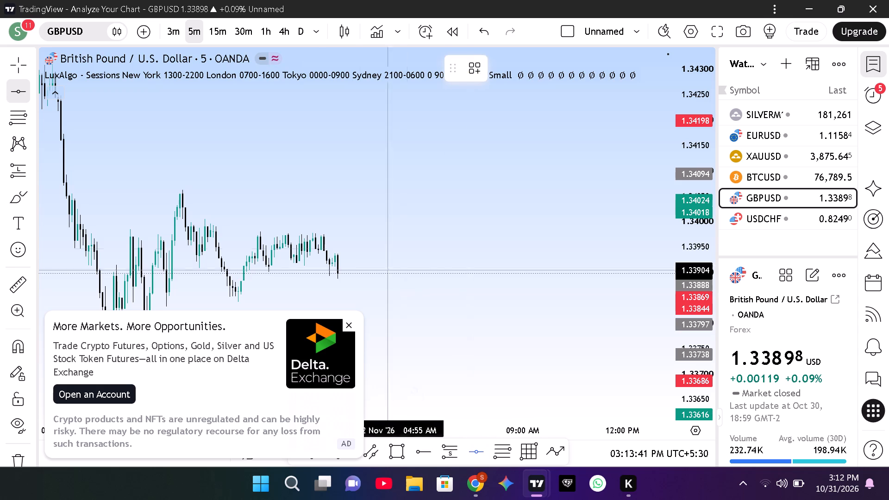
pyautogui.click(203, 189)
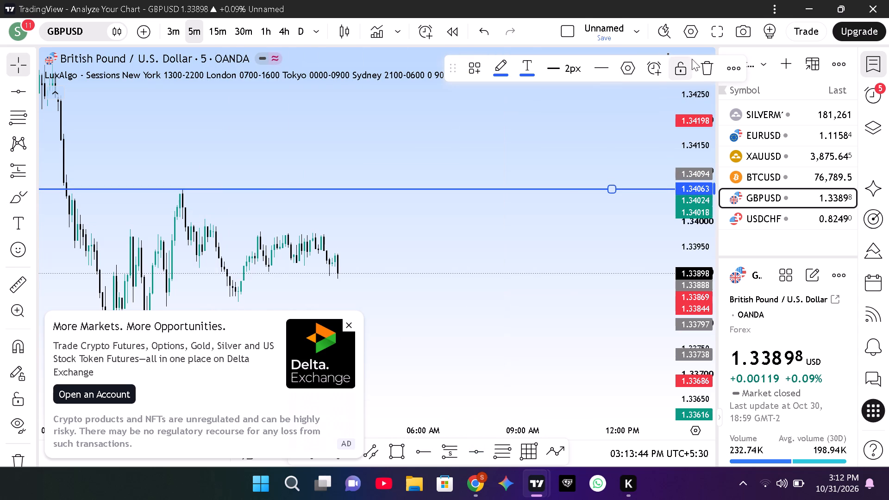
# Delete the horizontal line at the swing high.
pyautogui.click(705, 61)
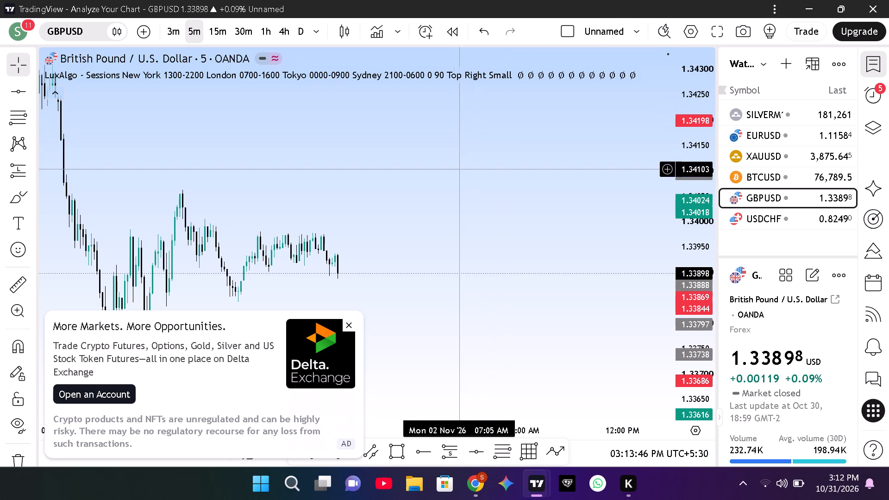
# Close the Delta Exchange advertisement covering the chart.
pyautogui.click(349, 323)
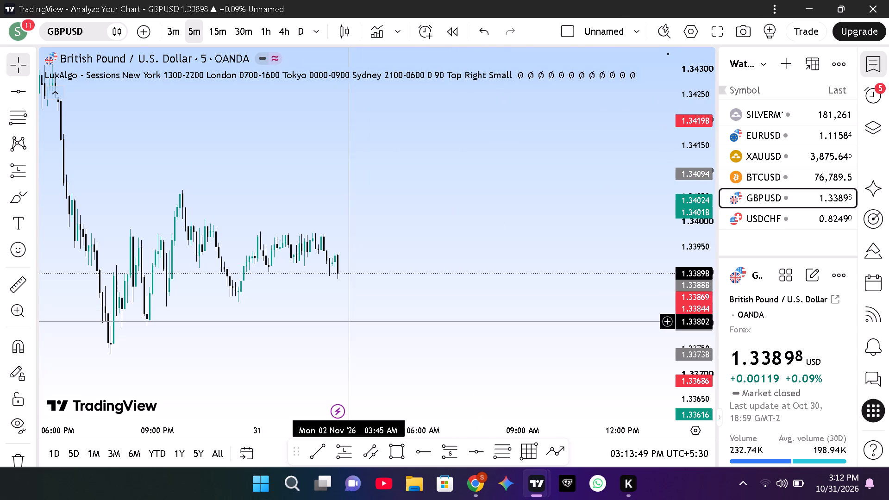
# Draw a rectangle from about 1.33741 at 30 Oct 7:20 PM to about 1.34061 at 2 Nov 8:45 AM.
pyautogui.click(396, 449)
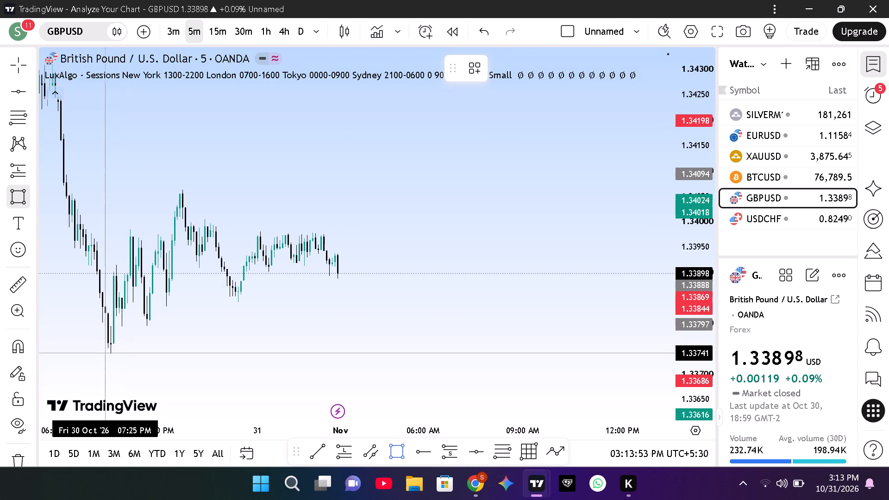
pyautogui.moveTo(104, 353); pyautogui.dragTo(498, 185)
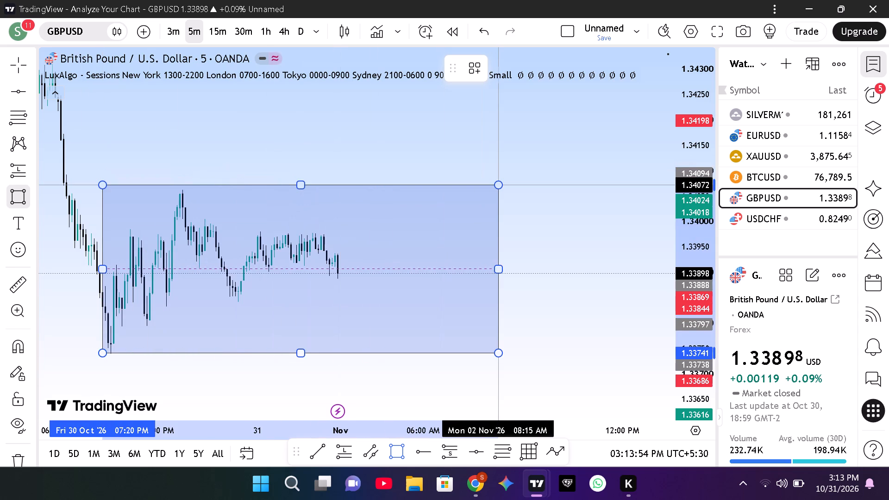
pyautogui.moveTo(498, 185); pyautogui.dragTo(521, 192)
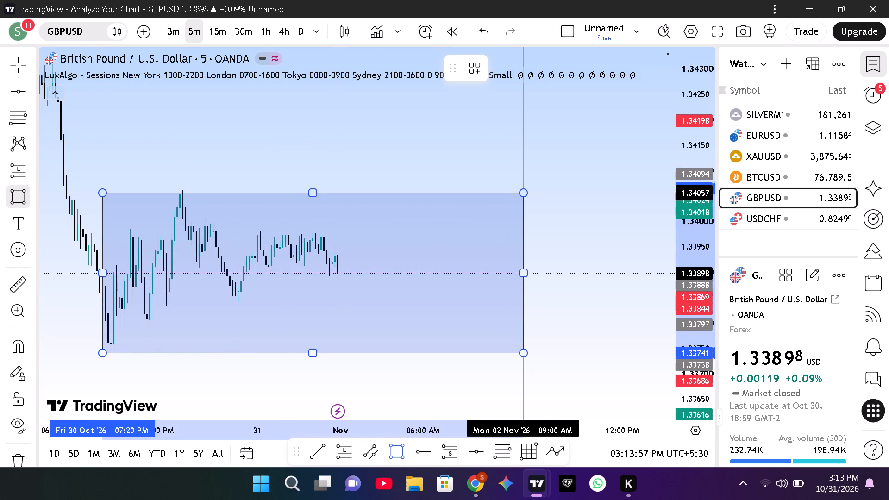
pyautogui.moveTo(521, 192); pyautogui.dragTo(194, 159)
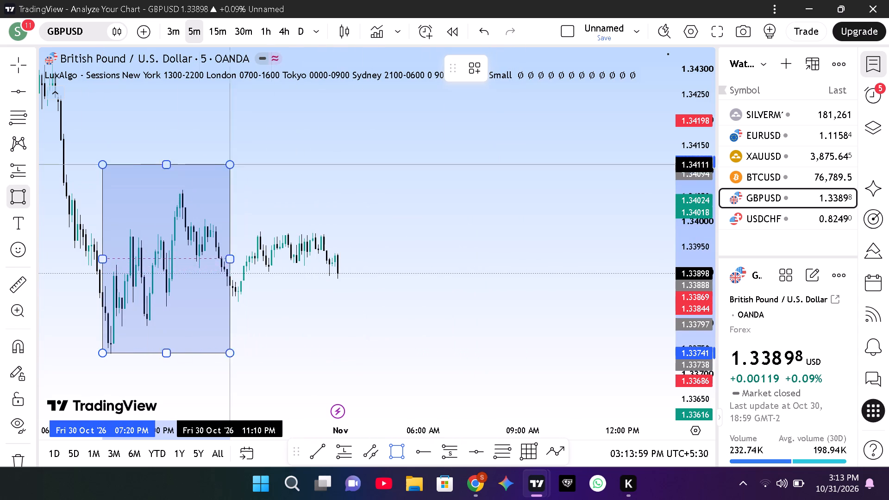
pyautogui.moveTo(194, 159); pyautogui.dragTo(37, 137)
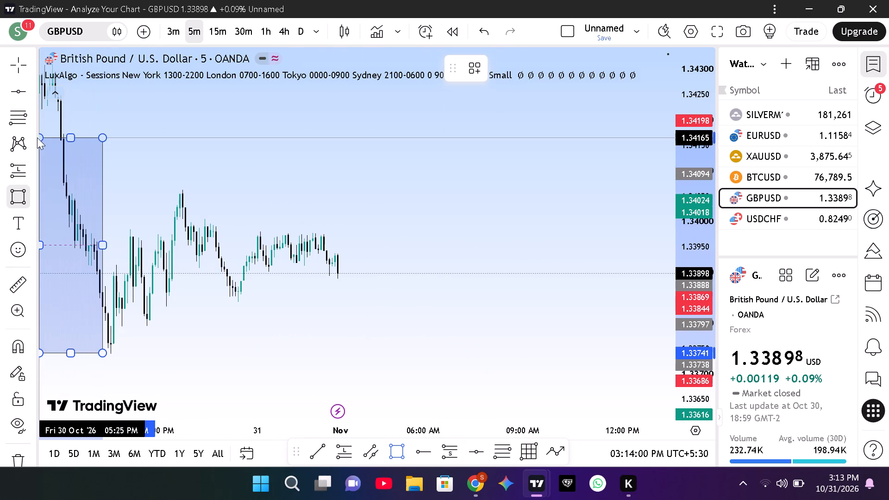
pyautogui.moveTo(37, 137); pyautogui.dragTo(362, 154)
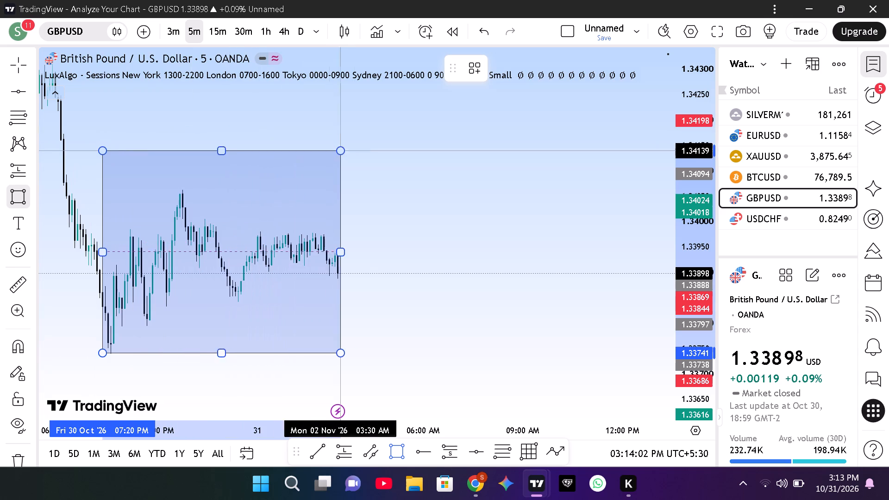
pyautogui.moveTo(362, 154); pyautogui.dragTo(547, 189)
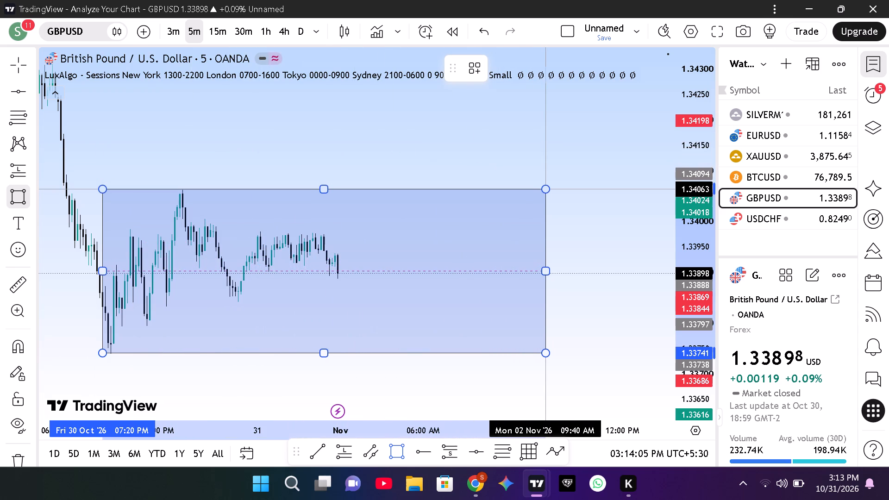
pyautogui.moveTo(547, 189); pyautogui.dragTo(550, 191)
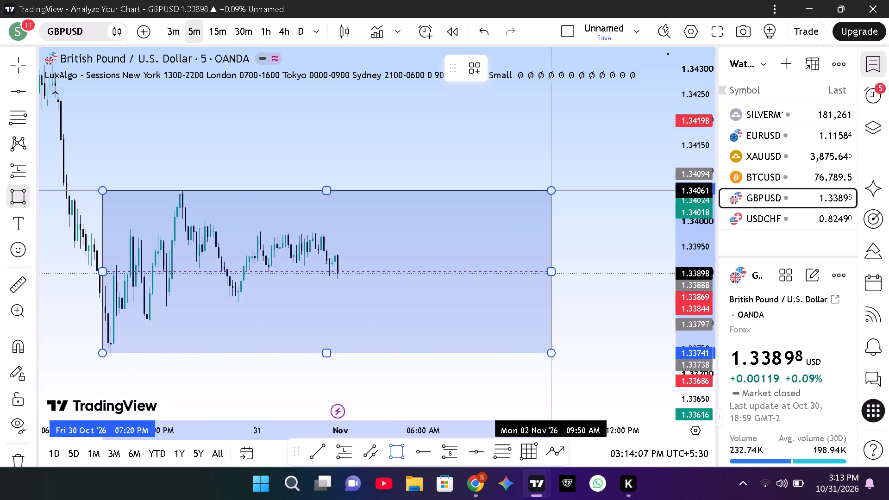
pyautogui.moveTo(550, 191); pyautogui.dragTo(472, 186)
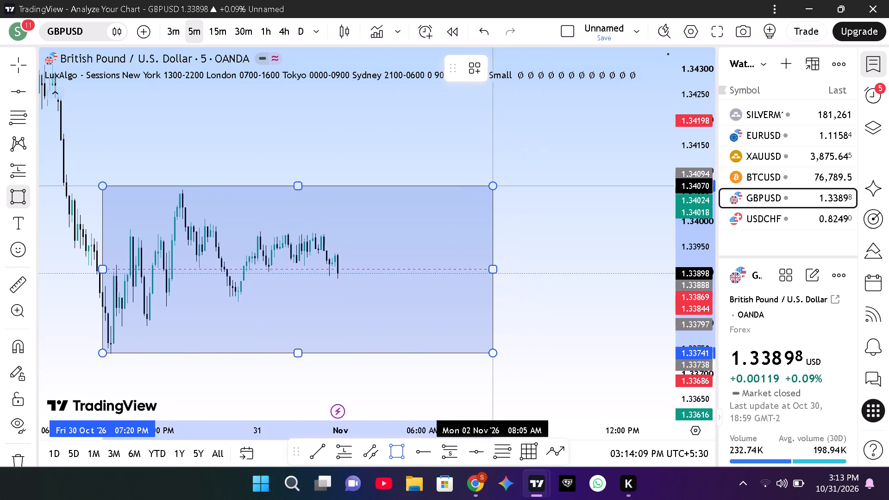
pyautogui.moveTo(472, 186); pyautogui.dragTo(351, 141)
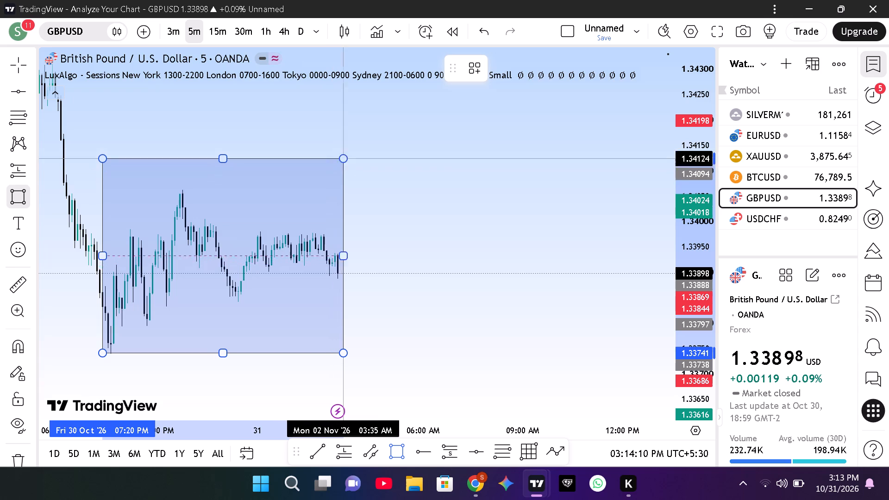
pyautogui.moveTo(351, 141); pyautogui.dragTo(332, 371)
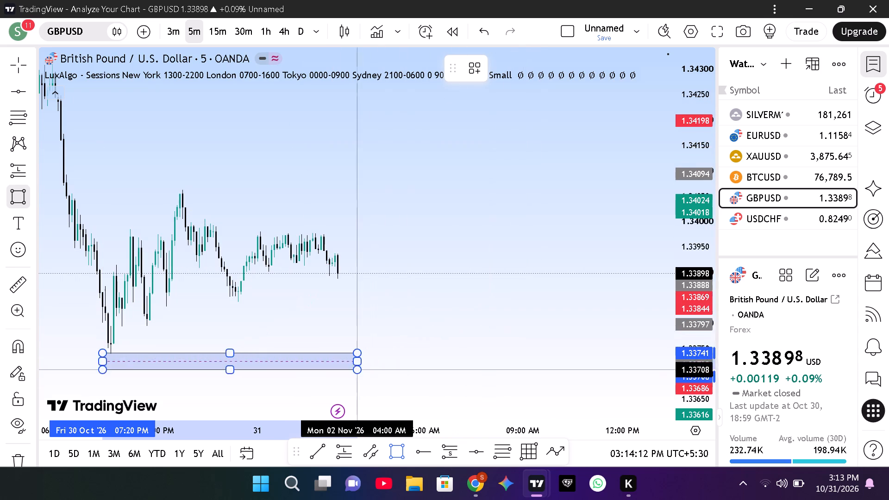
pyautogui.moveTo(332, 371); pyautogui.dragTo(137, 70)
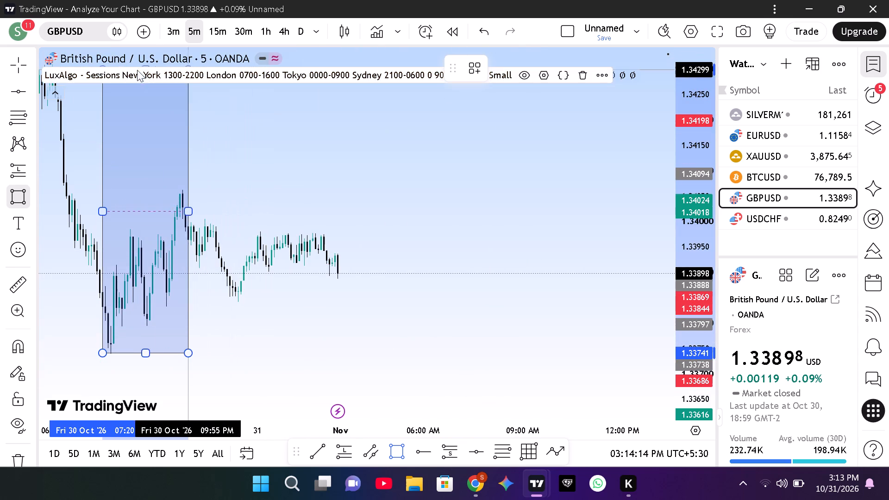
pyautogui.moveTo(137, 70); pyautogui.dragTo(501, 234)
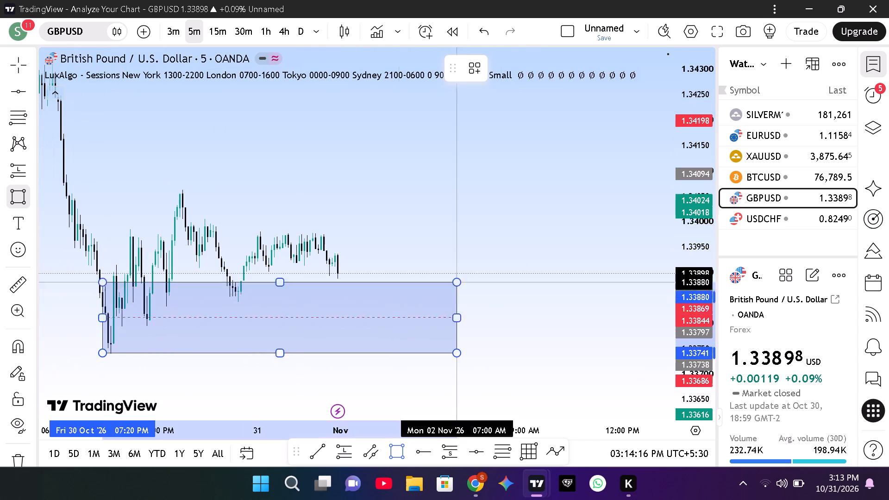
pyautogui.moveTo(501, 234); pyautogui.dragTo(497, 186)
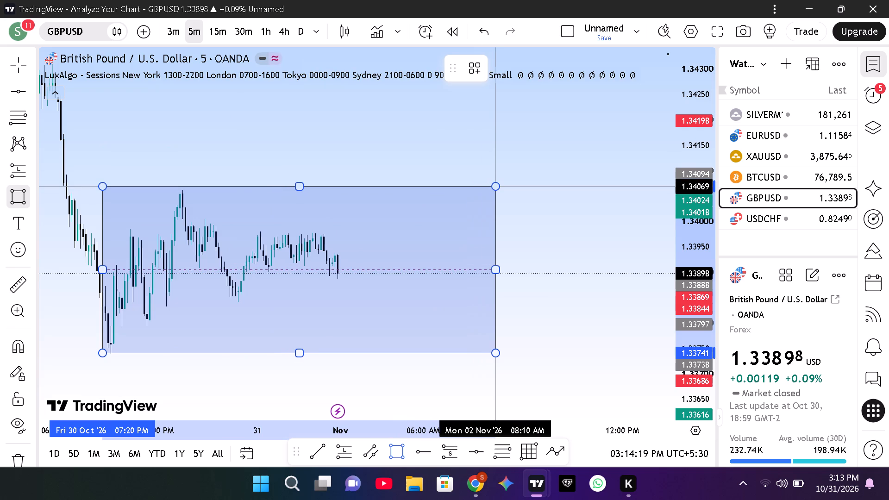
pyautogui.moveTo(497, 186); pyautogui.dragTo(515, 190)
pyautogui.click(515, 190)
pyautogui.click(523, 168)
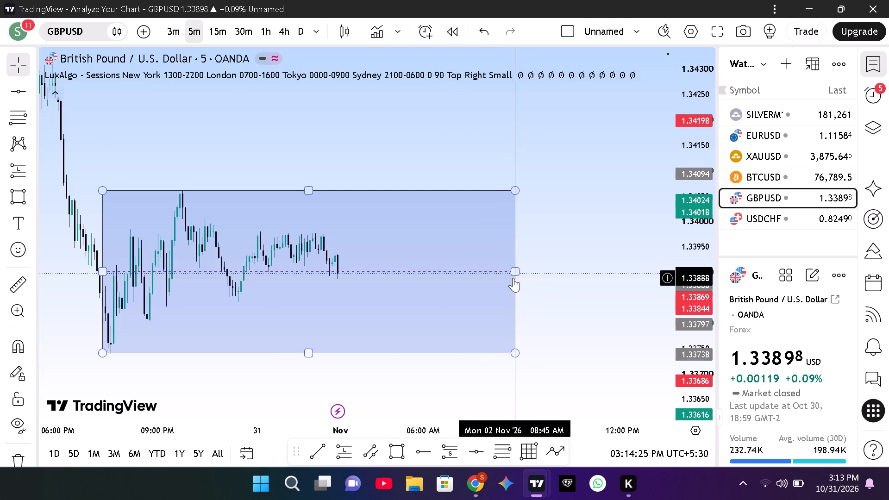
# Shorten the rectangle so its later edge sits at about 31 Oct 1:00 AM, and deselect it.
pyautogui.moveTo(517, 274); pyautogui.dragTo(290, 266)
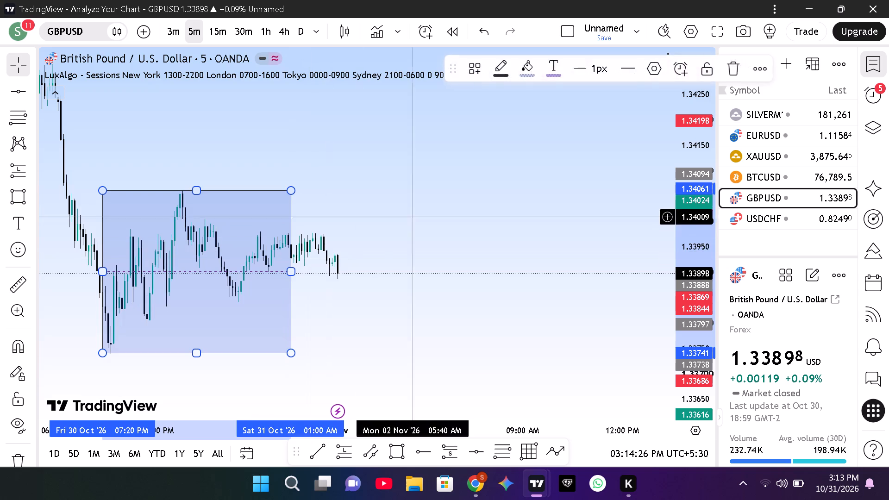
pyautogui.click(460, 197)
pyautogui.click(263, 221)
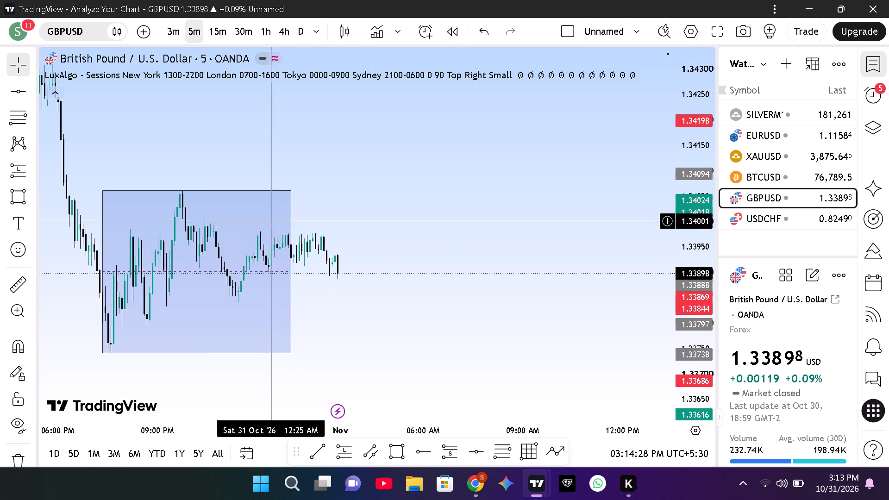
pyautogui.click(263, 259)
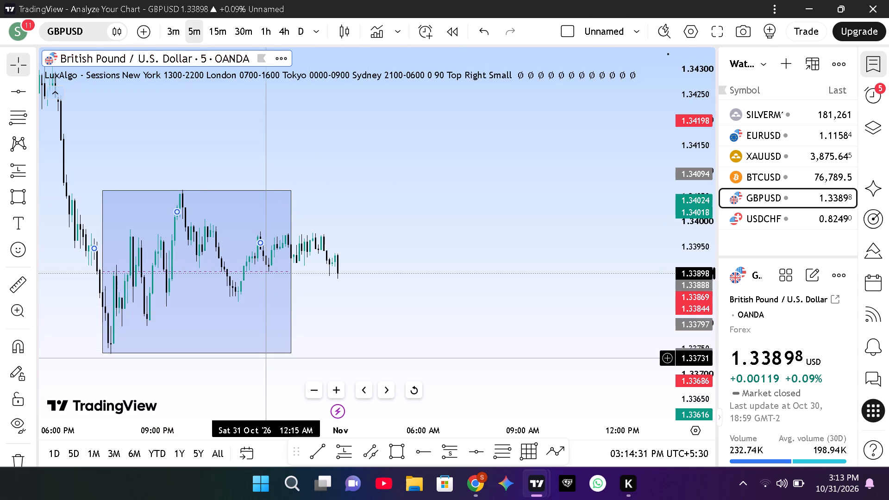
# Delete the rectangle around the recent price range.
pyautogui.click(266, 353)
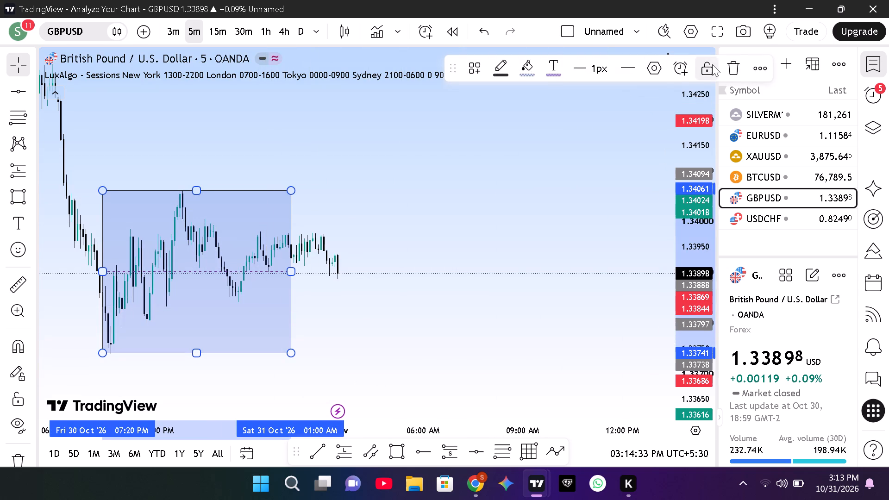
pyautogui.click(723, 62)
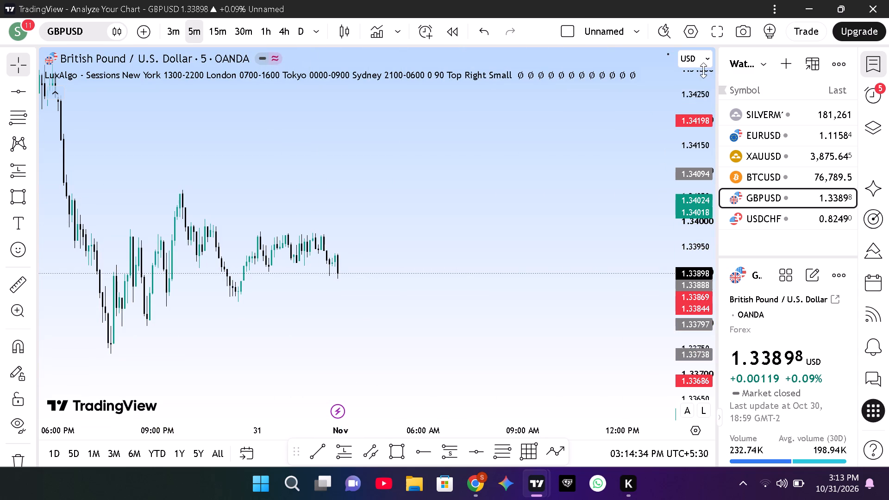
# Examine the recent GBPUSD 5-minute price action at different scales, including the candles before the 30 October drop.
pyautogui.moveTo(699, 76); pyautogui.dragTo(712, 202)
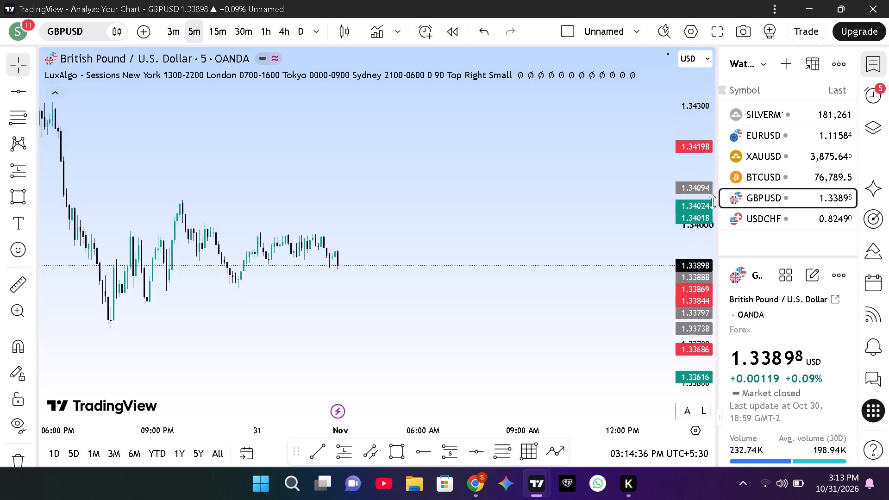
pyautogui.moveTo(712, 202); pyautogui.dragTo(694, 313)
pyautogui.moveTo(723, 303); pyautogui.dragTo(721, 365, button='right')
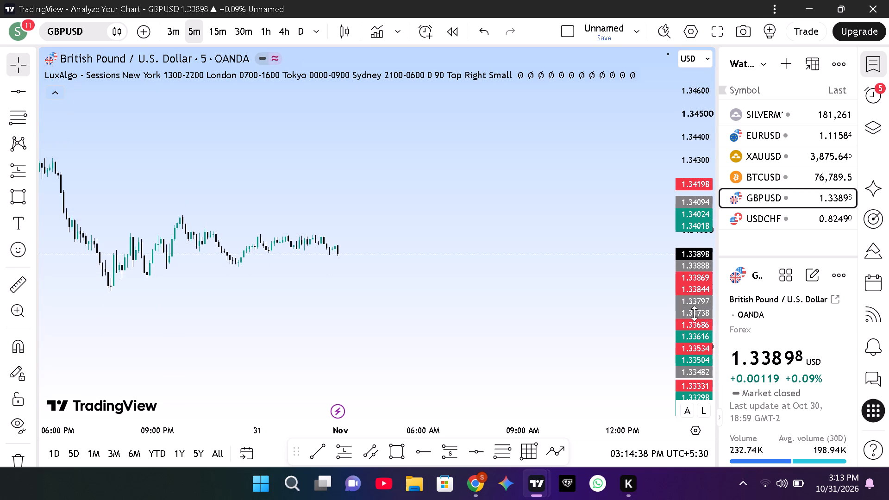
pyautogui.moveTo(694, 313); pyautogui.dragTo(695, 295)
pyautogui.moveTo(695, 295); pyautogui.dragTo(653, 57)
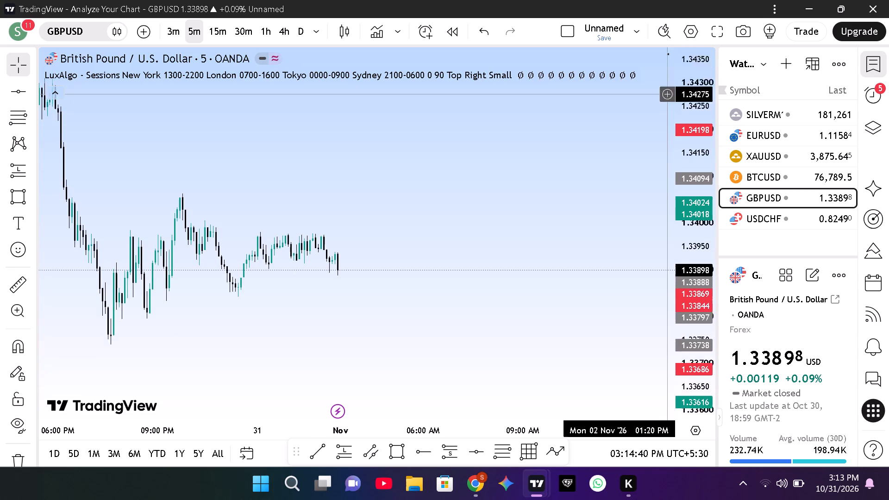
pyautogui.moveTo(653, 57); pyautogui.dragTo(641, 35)
pyautogui.moveTo(274, 196); pyautogui.dragTo(472, 230)
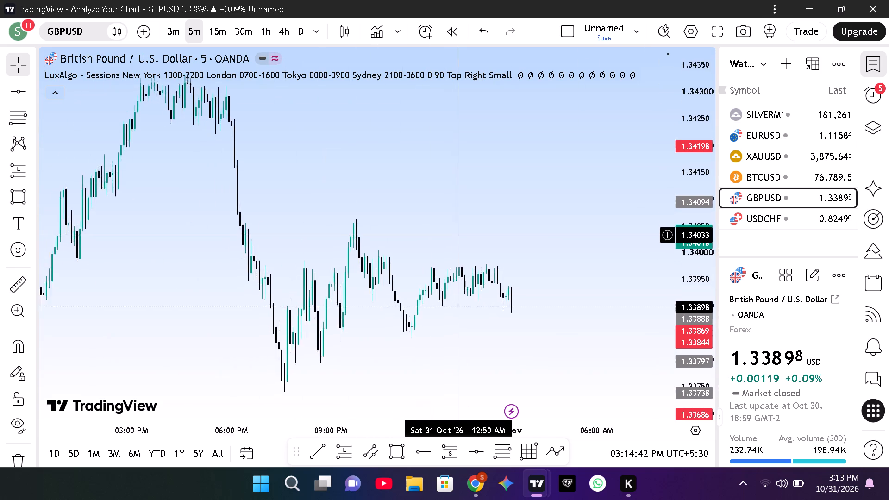
pyautogui.moveTo(472, 230); pyautogui.dragTo(490, 221)
pyautogui.scroll(2, 496, 219)
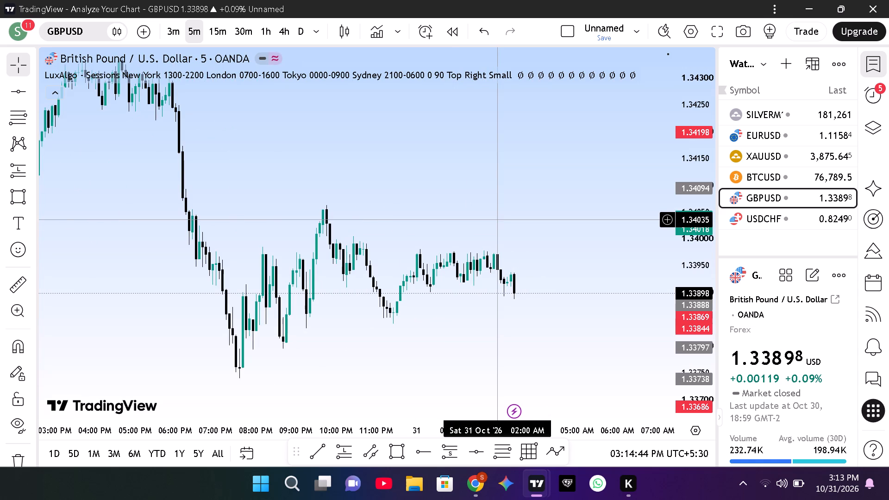
pyautogui.scroll(-2, 500, 220)
pyautogui.scroll(1, 543, 195)
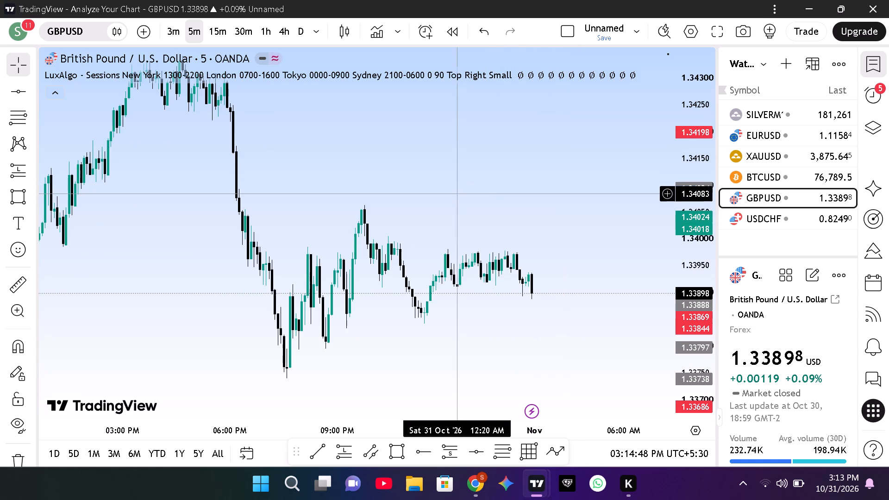
pyautogui.moveTo(452, 194); pyautogui.dragTo(584, 225)
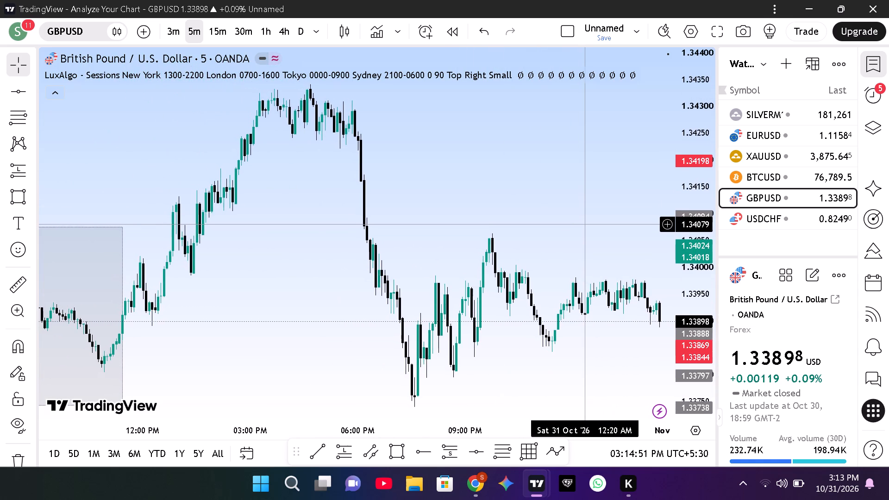
pyautogui.moveTo(584, 225); pyautogui.dragTo(587, 225)
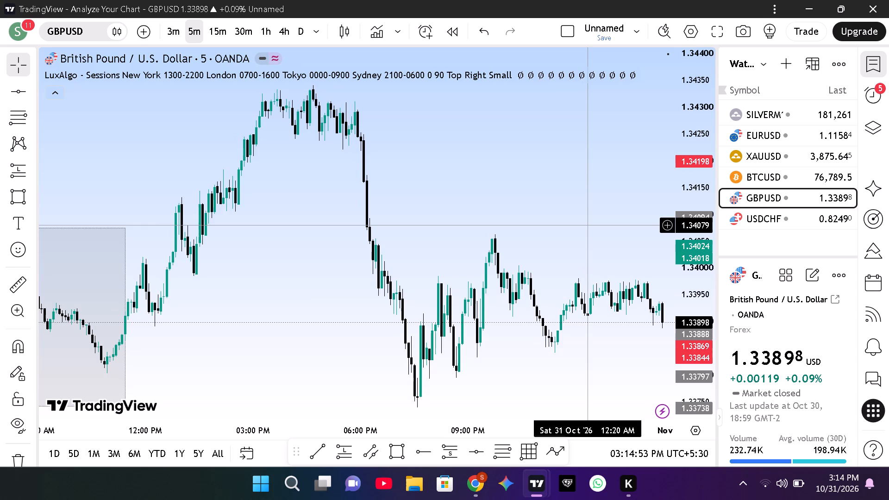
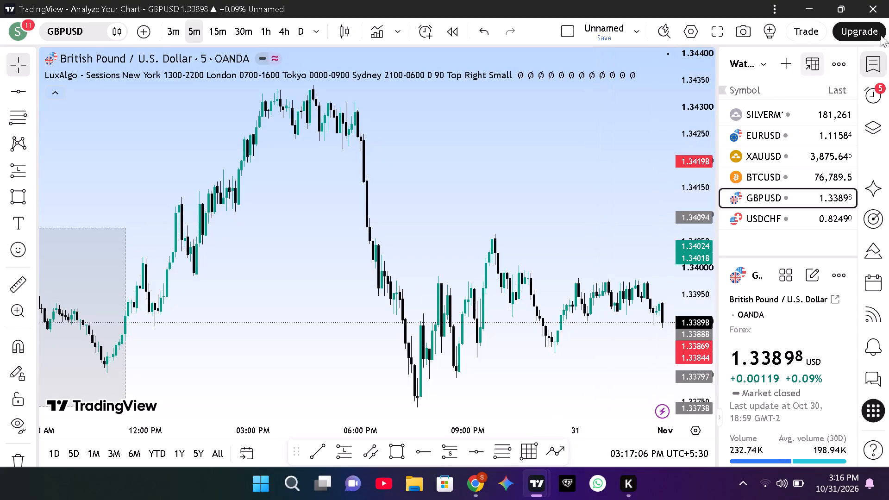
# Close the TradingView app without saving the chart changes, returning to the Meesho Supplier Panel.
pyautogui.click(878, 3)
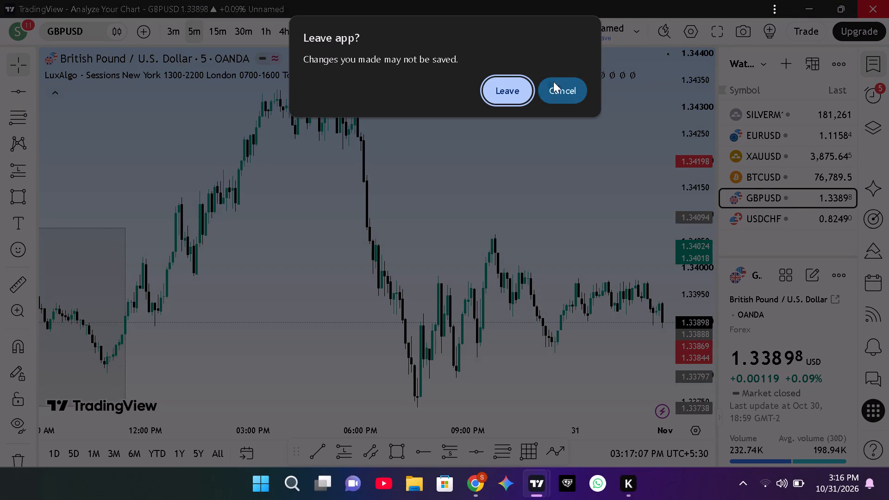
pyautogui.click(523, 88)
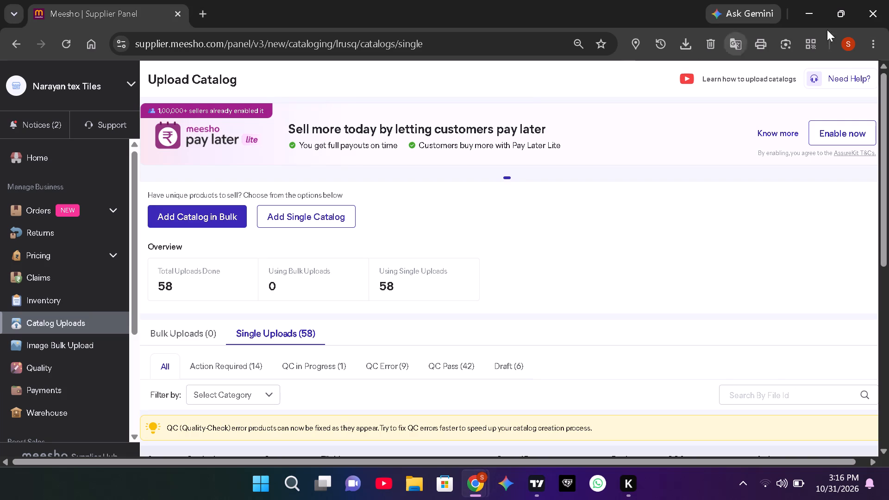
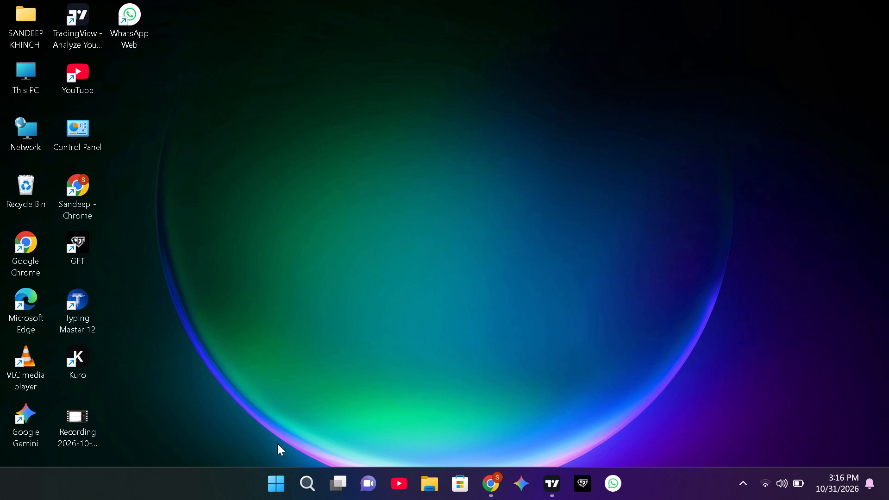
# Open the Windows power options for shutting down the computer.
pyautogui.click(284, 476)
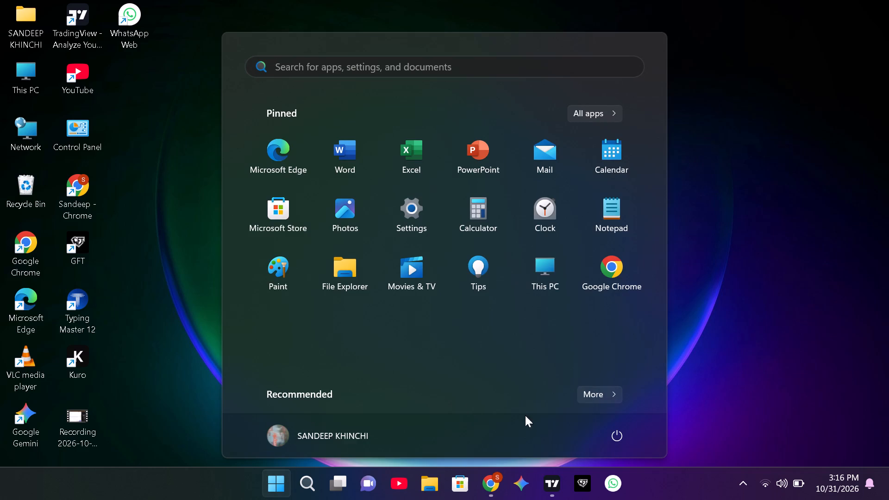
pyautogui.click(617, 431)
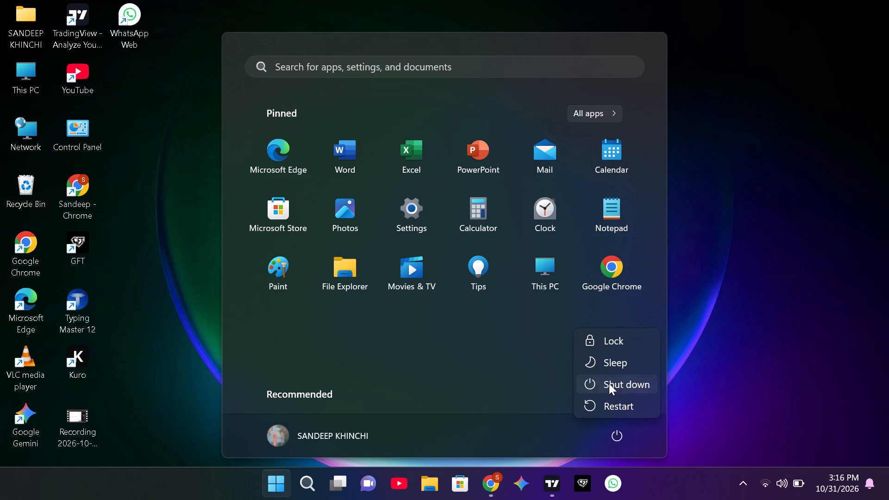